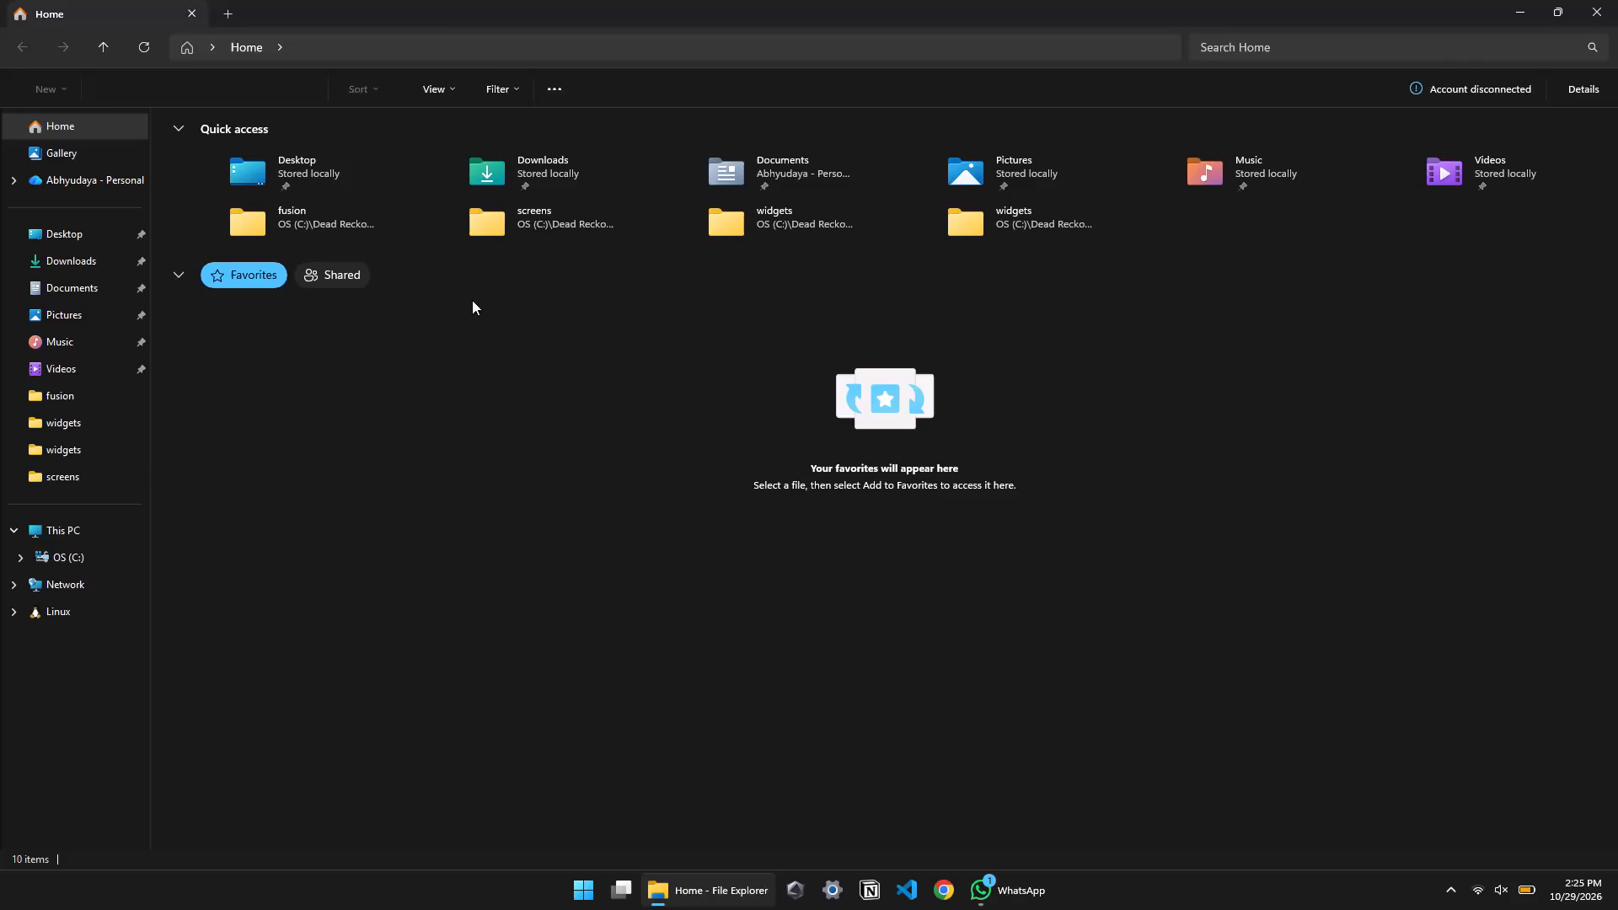
Open the Downloads folder.
{"action": "left_click", "coordinate": [102, 254]}
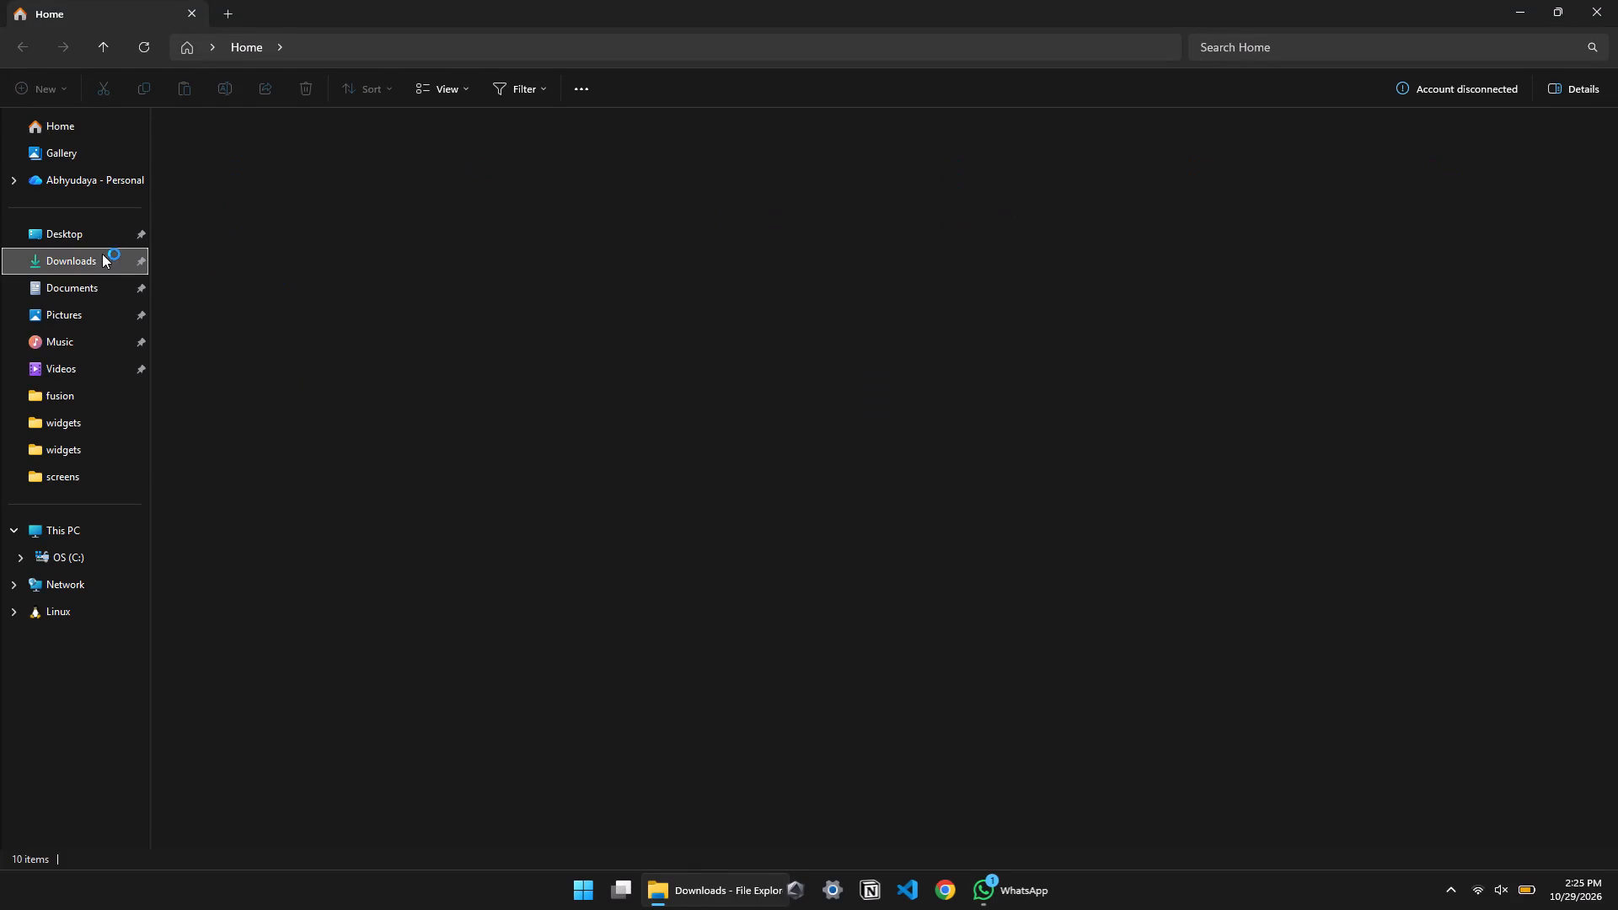
Open BFB_Parental_Consent_Simple.pdf from the Downloads folder to view the consent form, and minimize its window.
{"action": "double_click", "coordinate": [312, 172]}
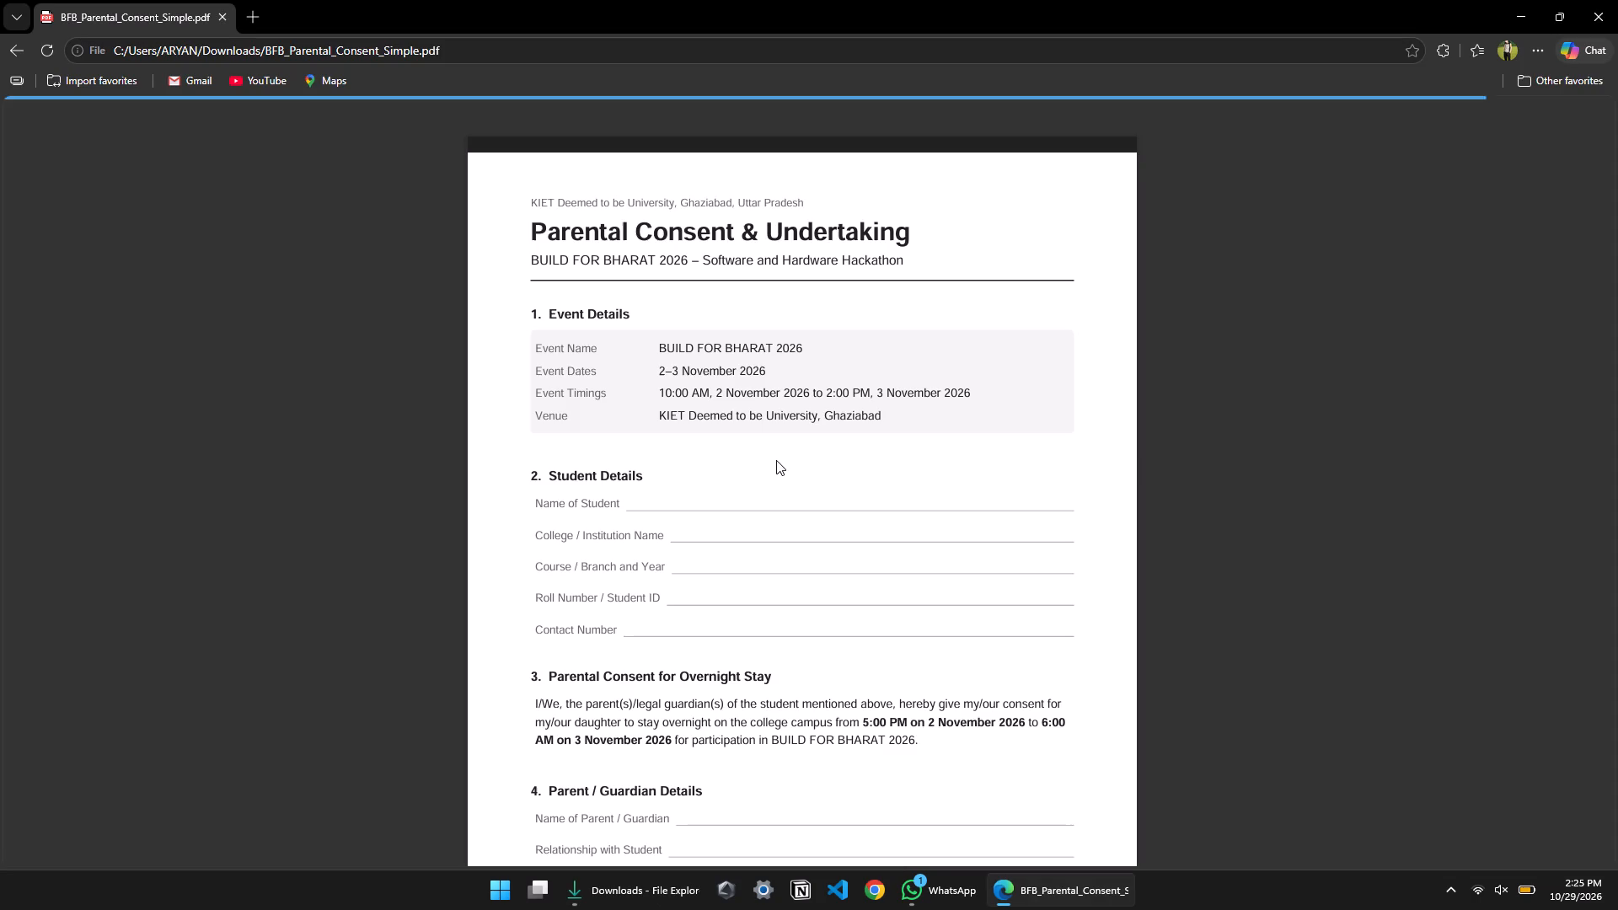
{"action": "left_click", "coordinate": [1533, 12]}
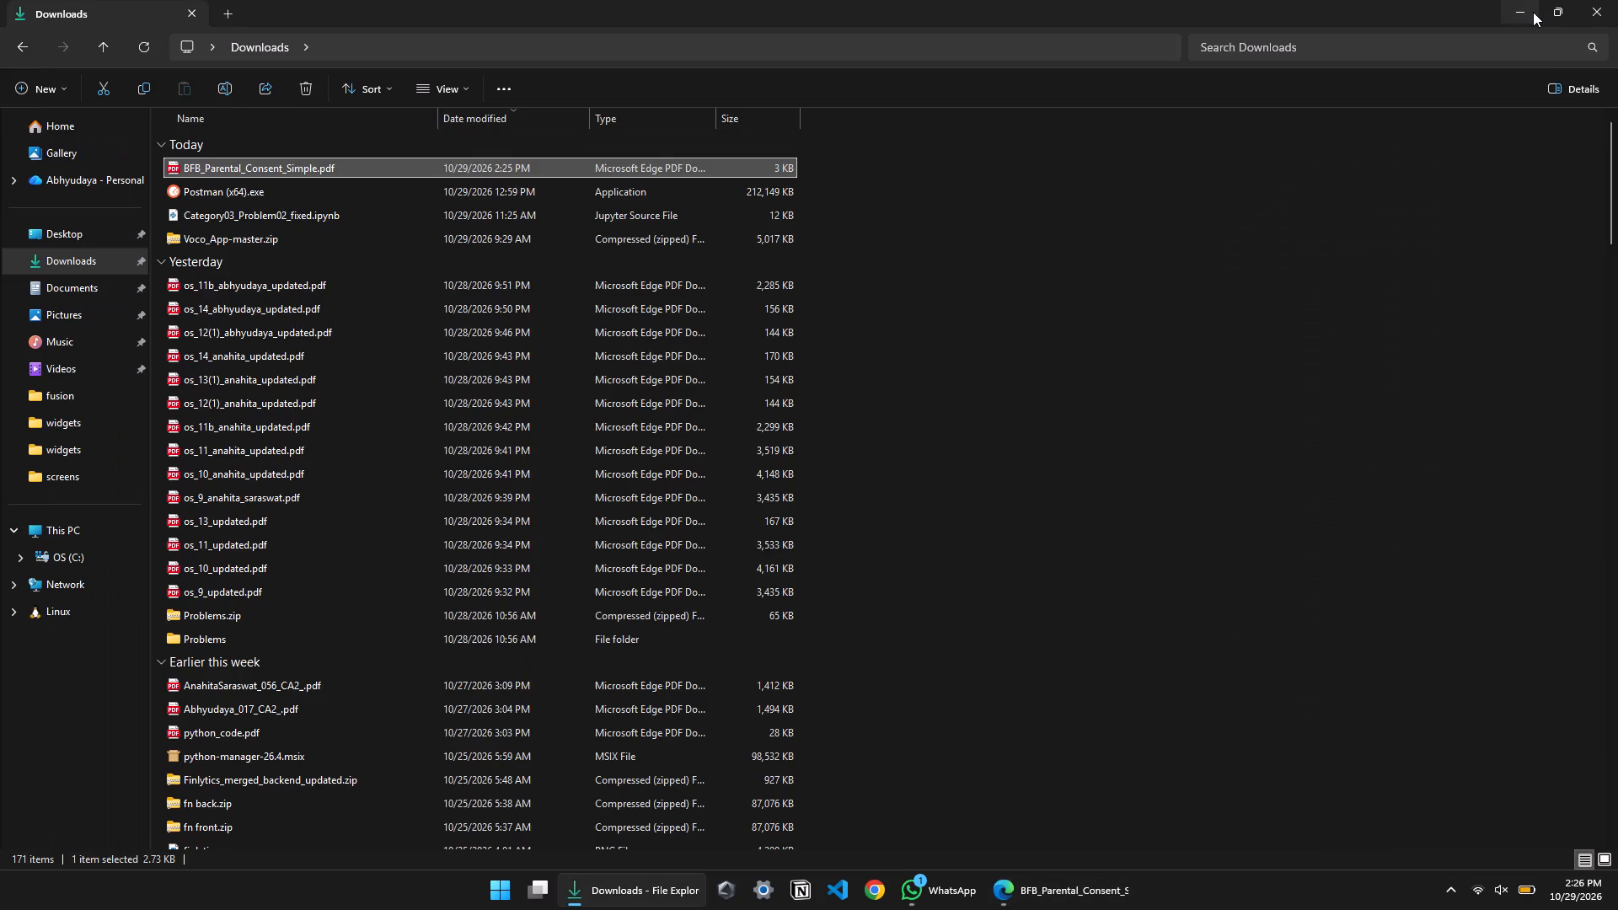
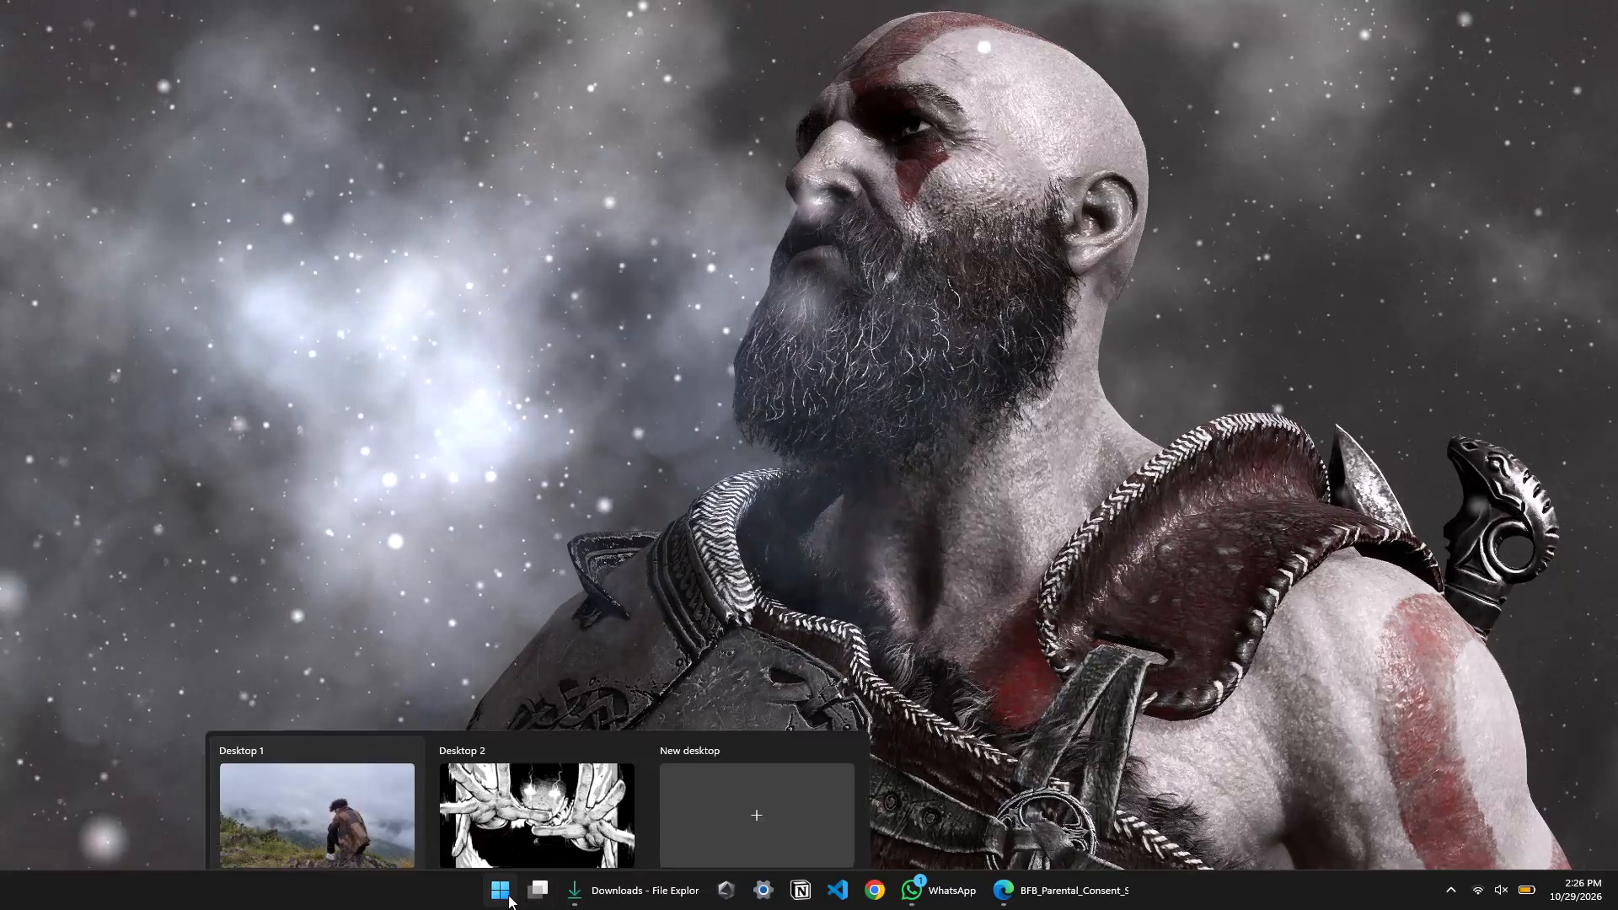
Find Word in the list of all installed apps and launch it.
{"action": "scroll", "coordinate": [624, 651], "scroll_direction": "down", "scroll_amount": 1}
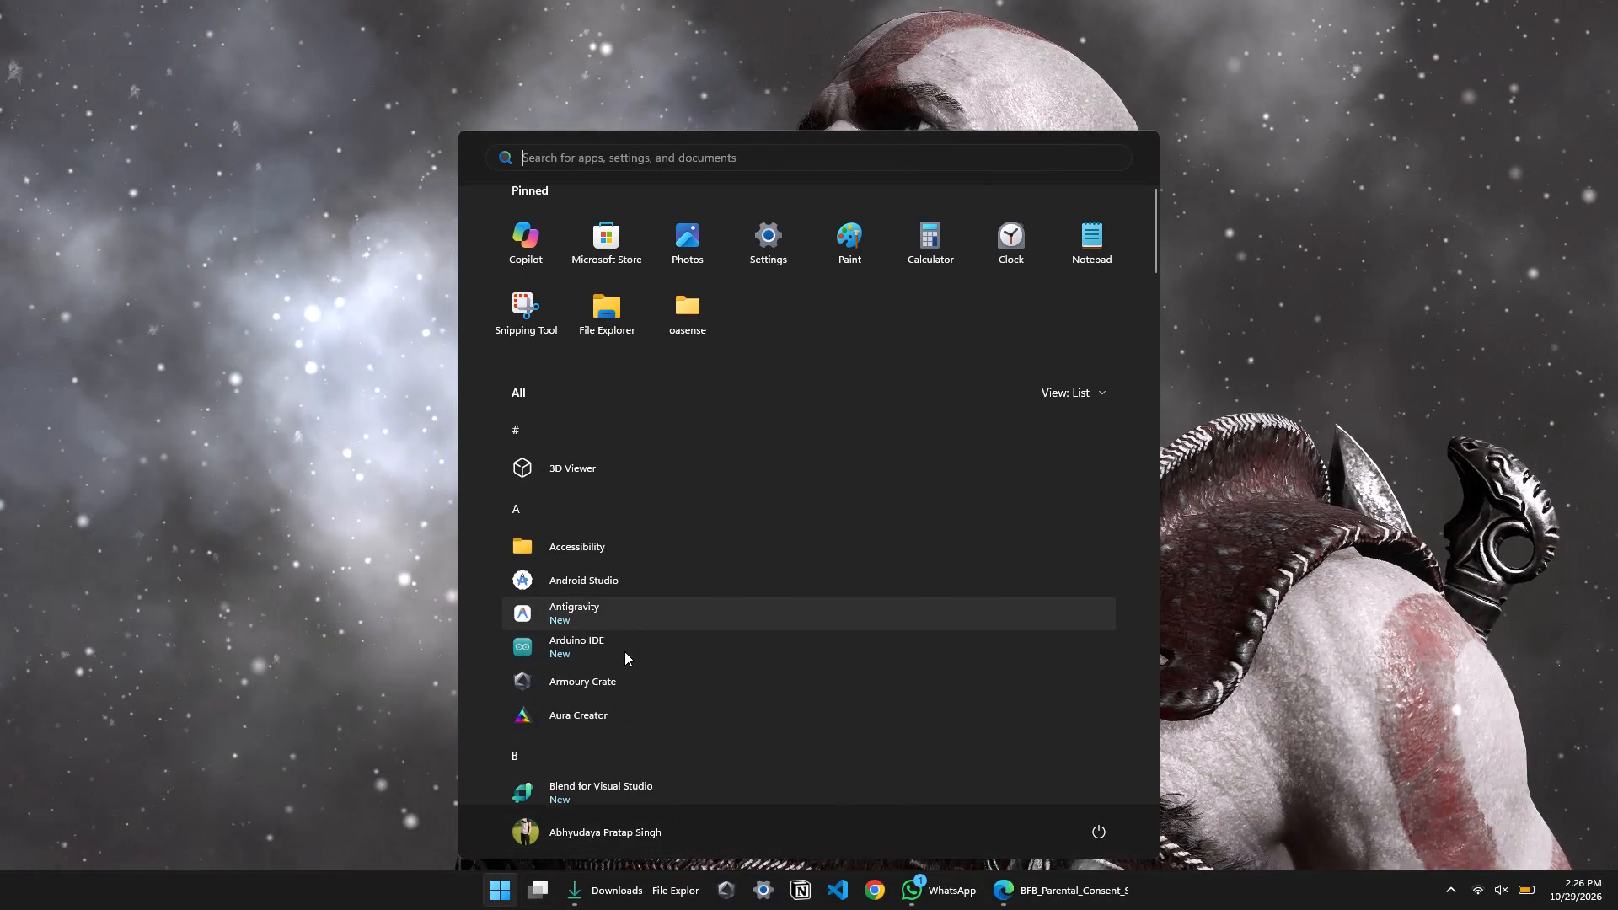
{"action": "scroll", "coordinate": [624, 651], "scroll_direction": "down", "scroll_amount": 7}
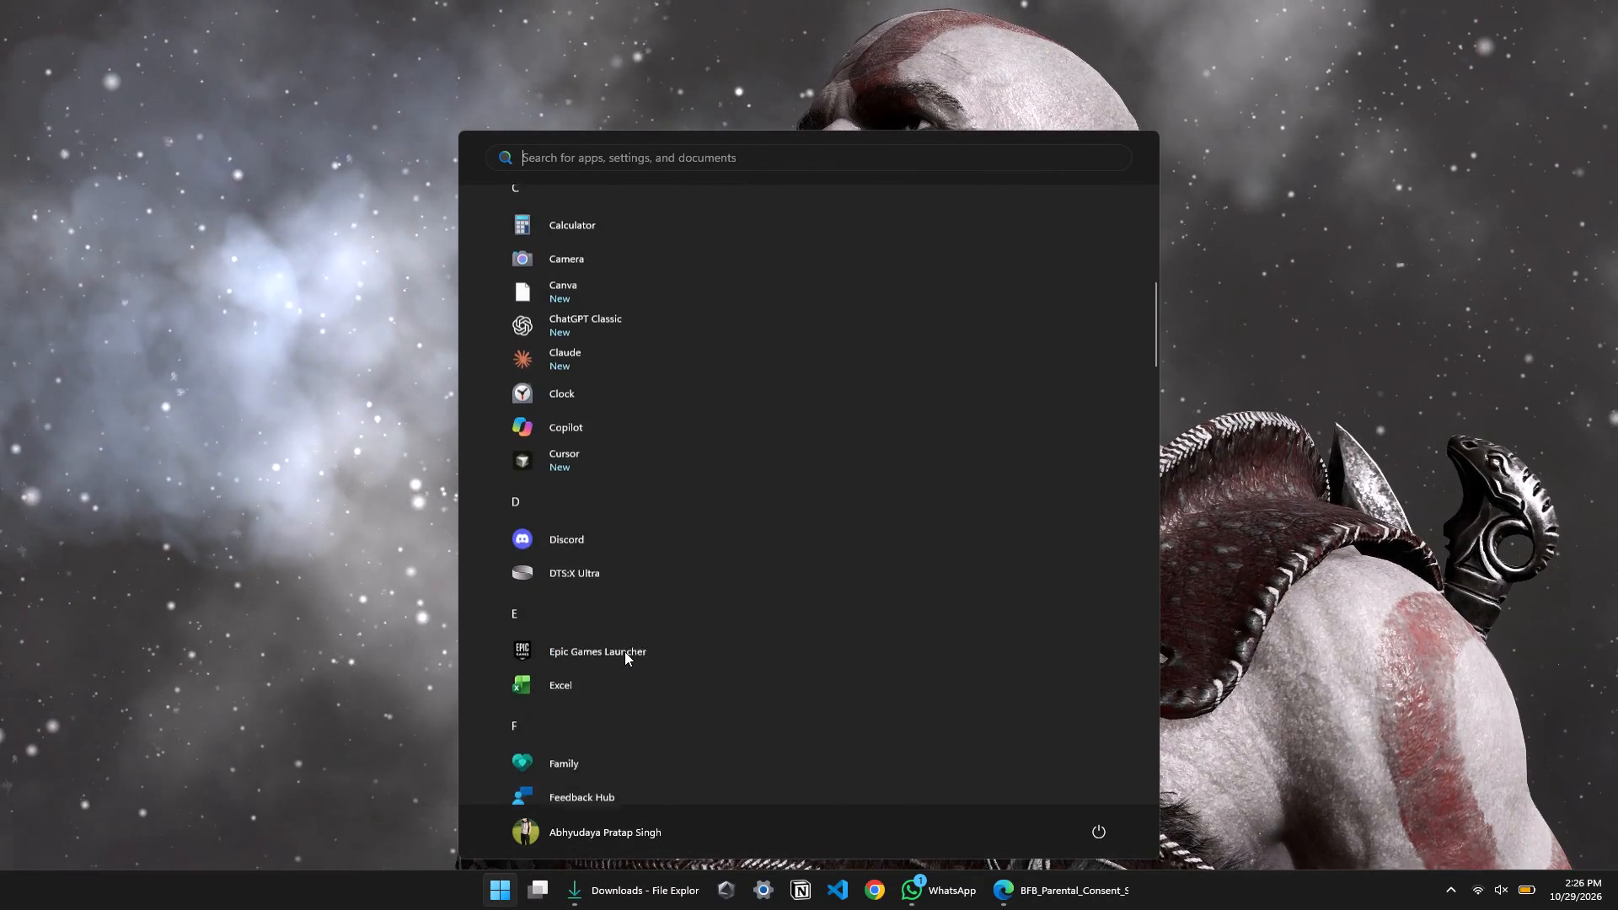
{"action": "scroll", "coordinate": [624, 651], "scroll_direction": "down", "scroll_amount": 3}
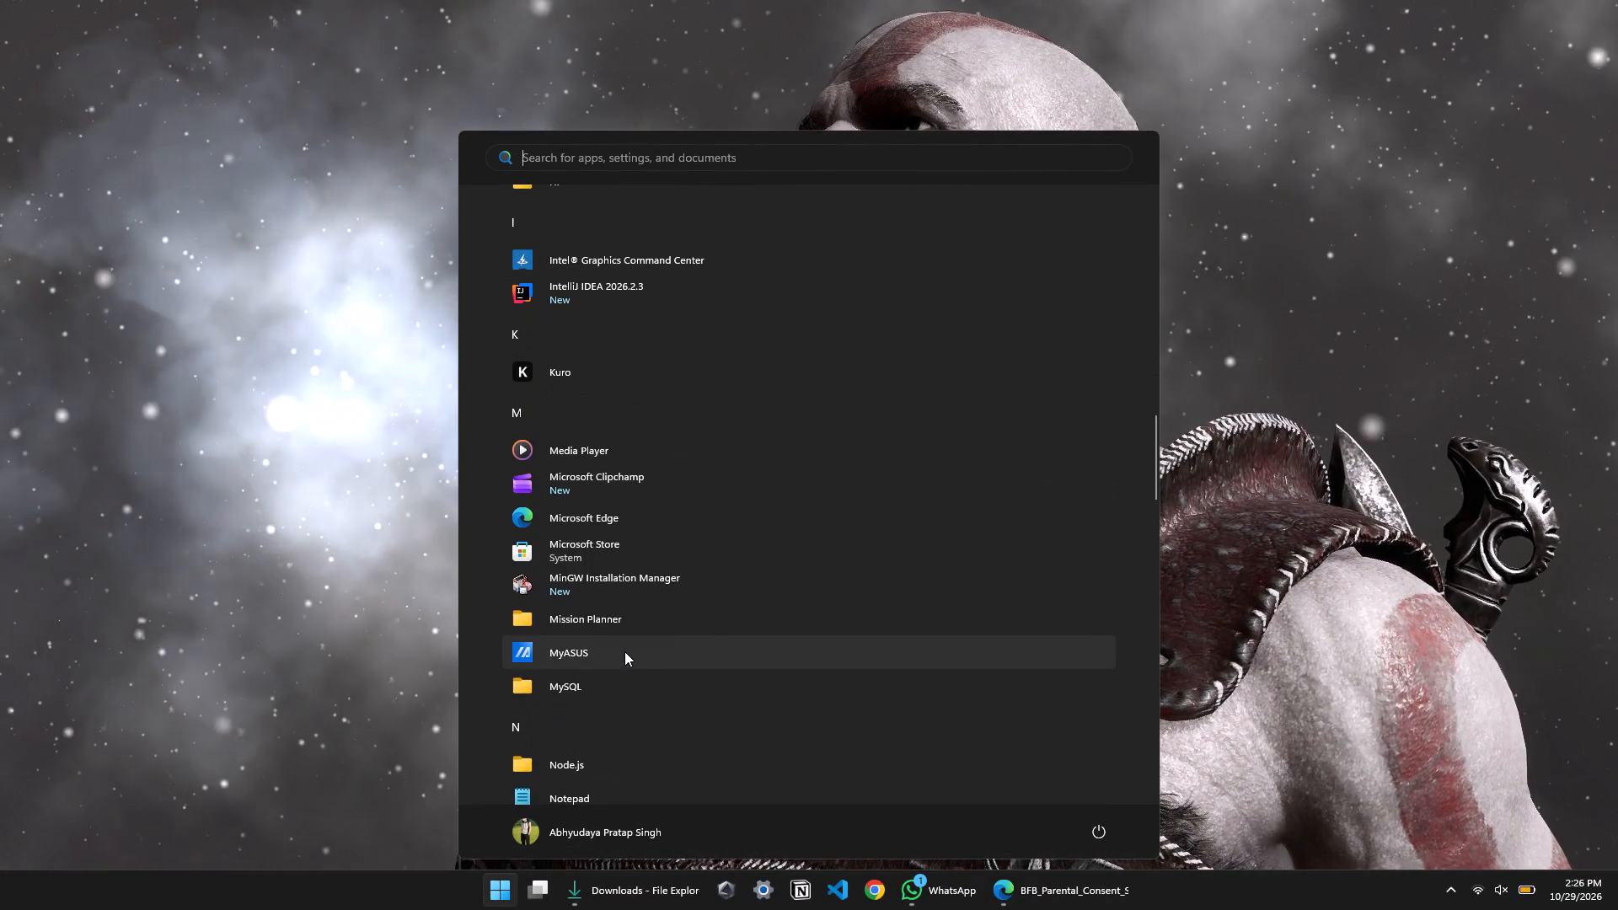
{"action": "scroll", "coordinate": [624, 651], "scroll_direction": "down", "scroll_amount": 3}
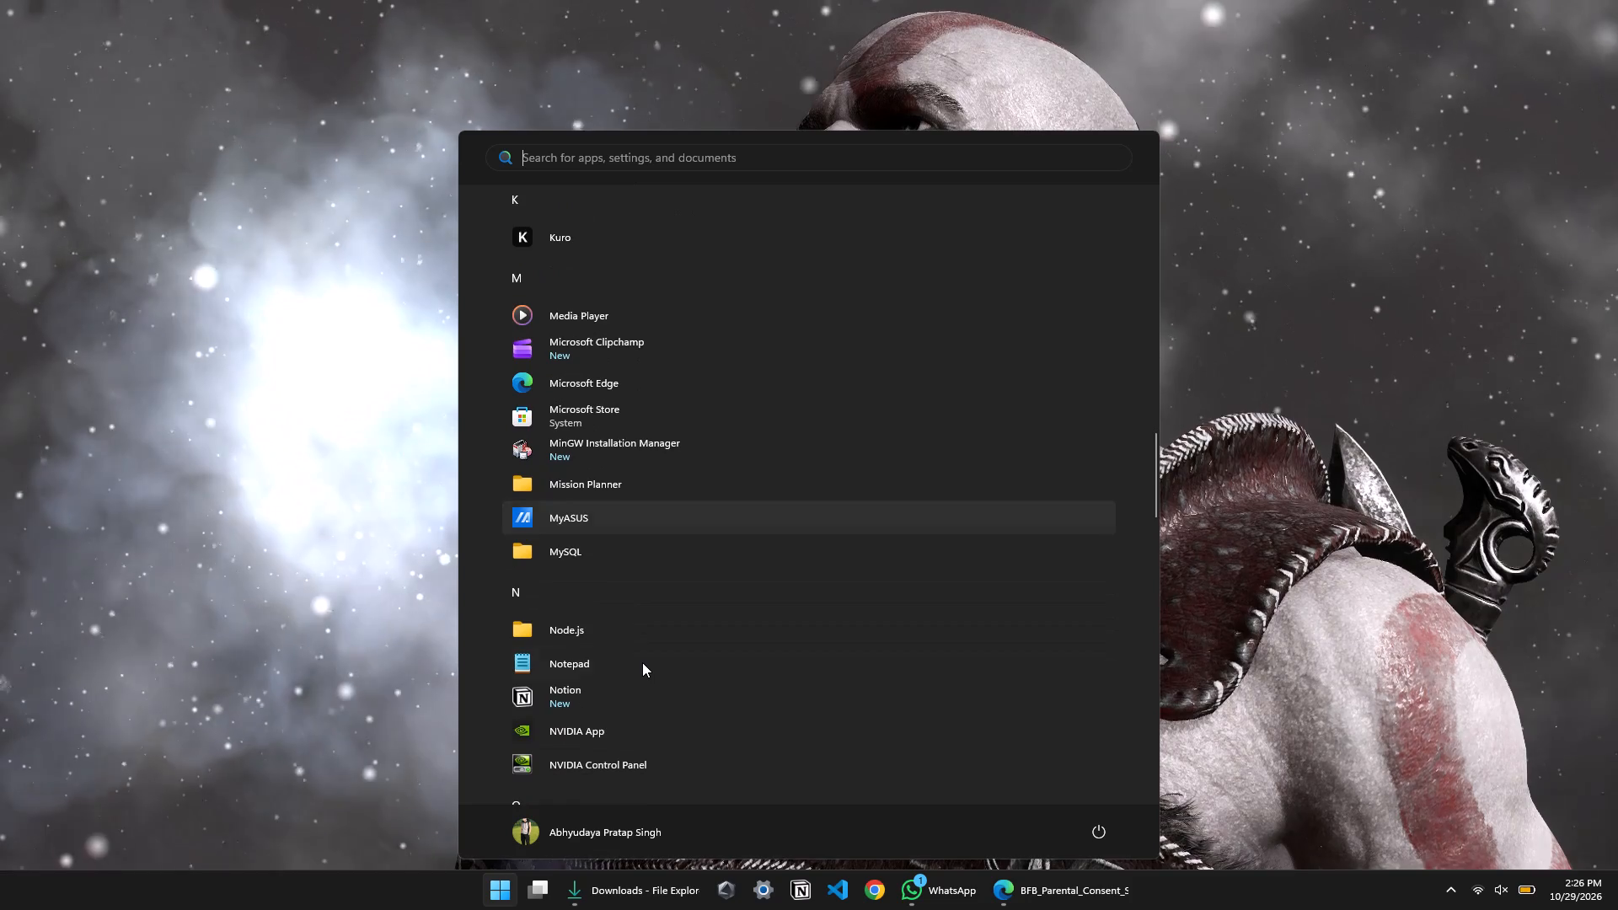
{"action": "scroll", "coordinate": [642, 662], "scroll_direction": "down", "scroll_amount": 4}
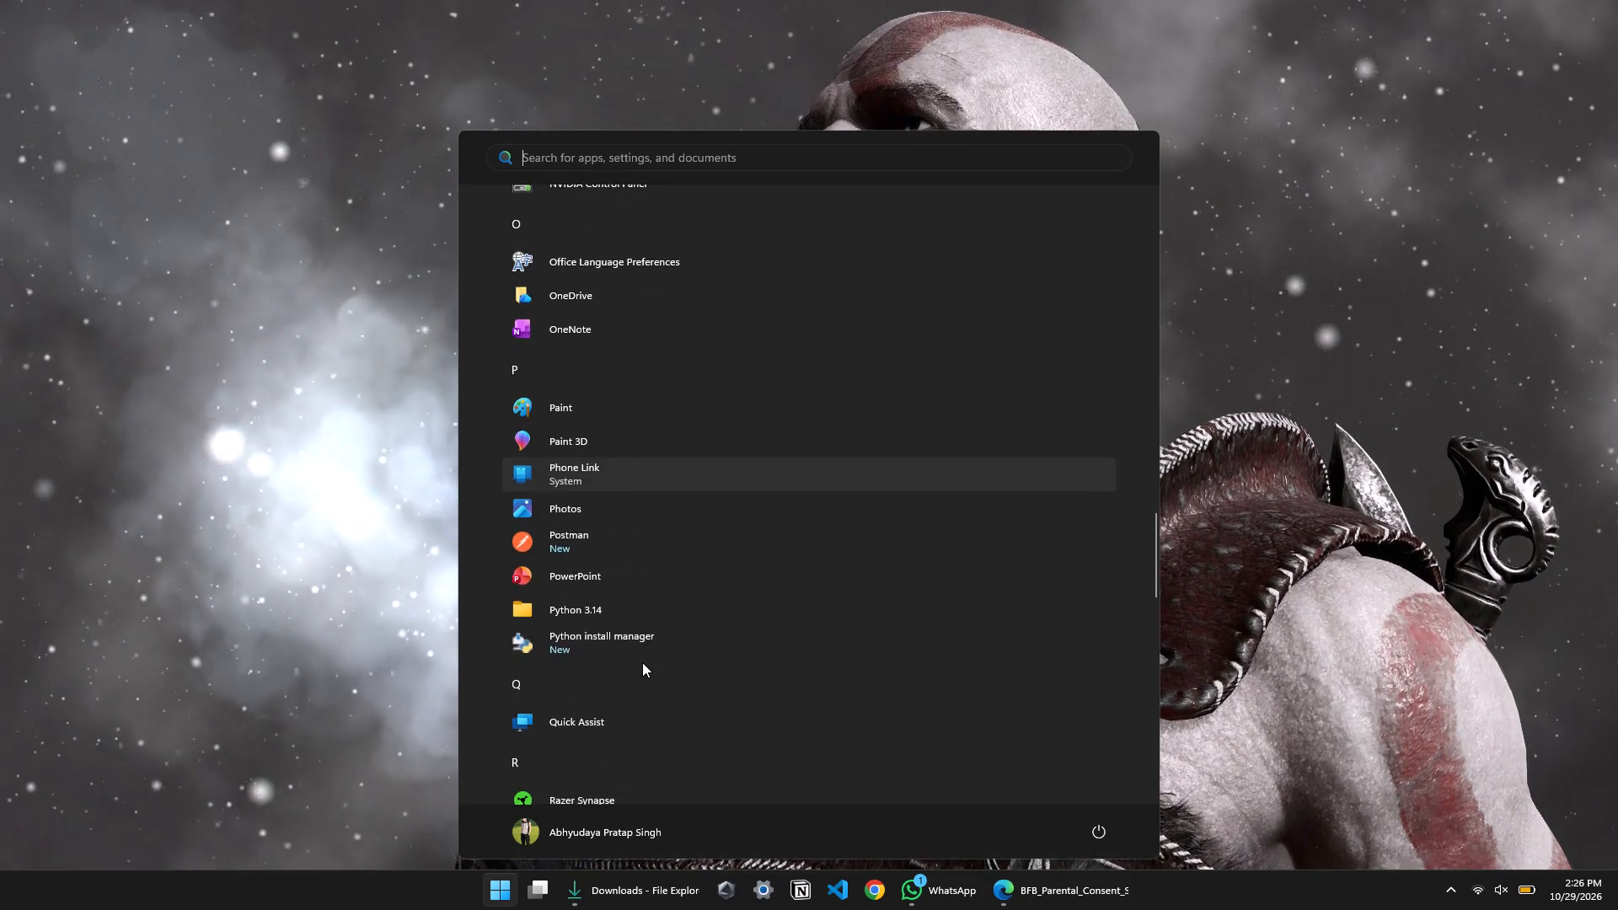
{"action": "scroll", "coordinate": [642, 662], "scroll_direction": "down", "scroll_amount": 10}
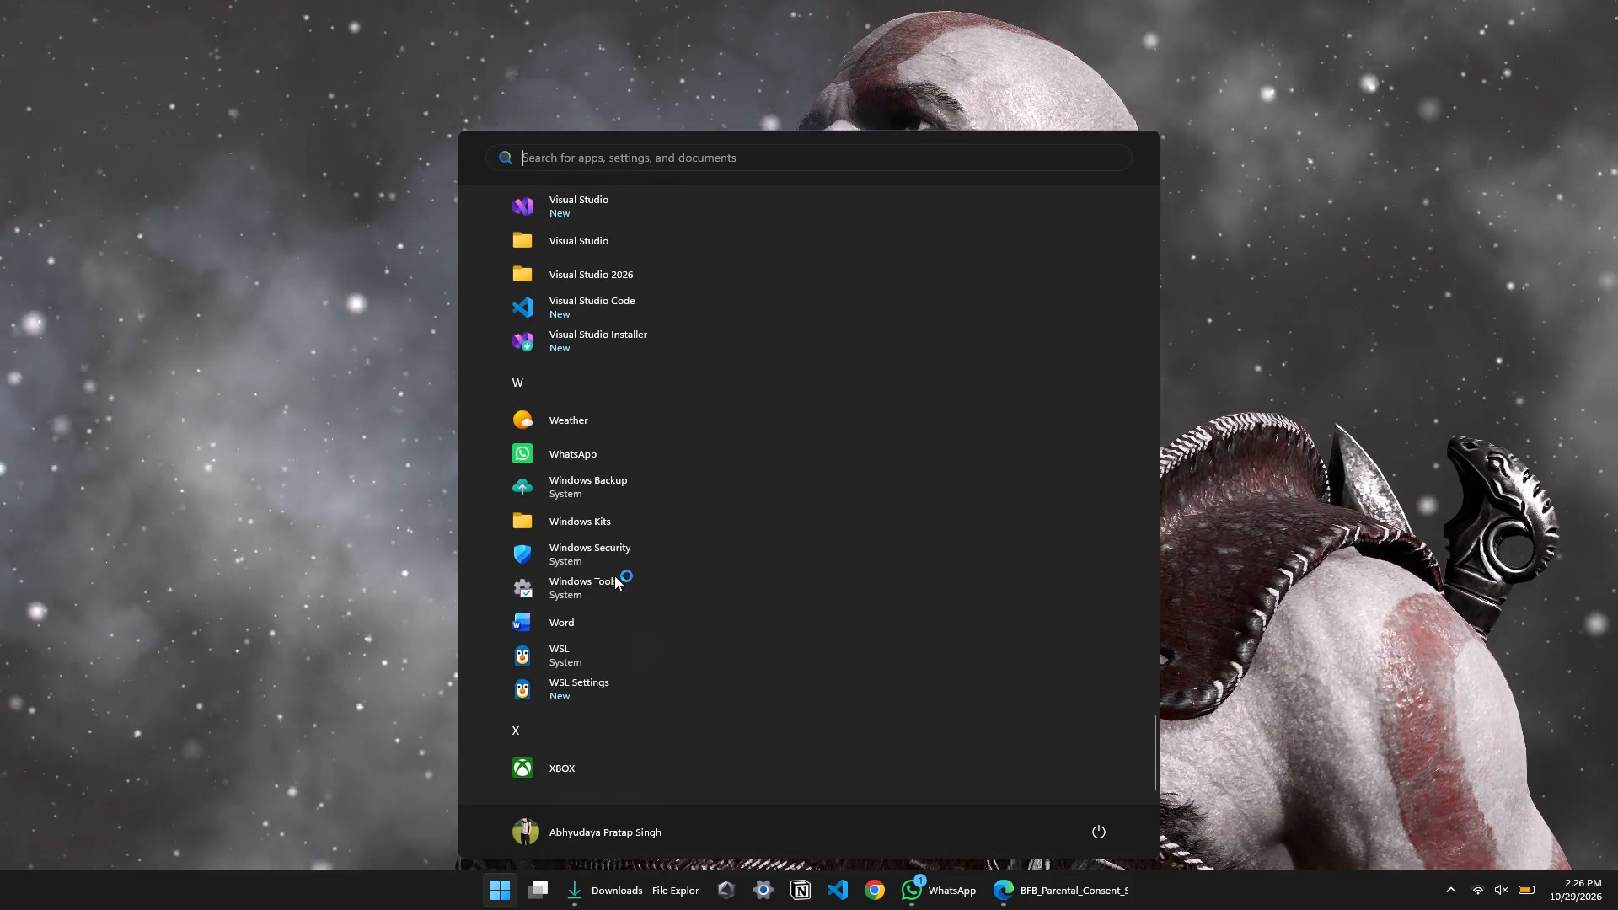
{"action": "left_click", "coordinate": [603, 633]}
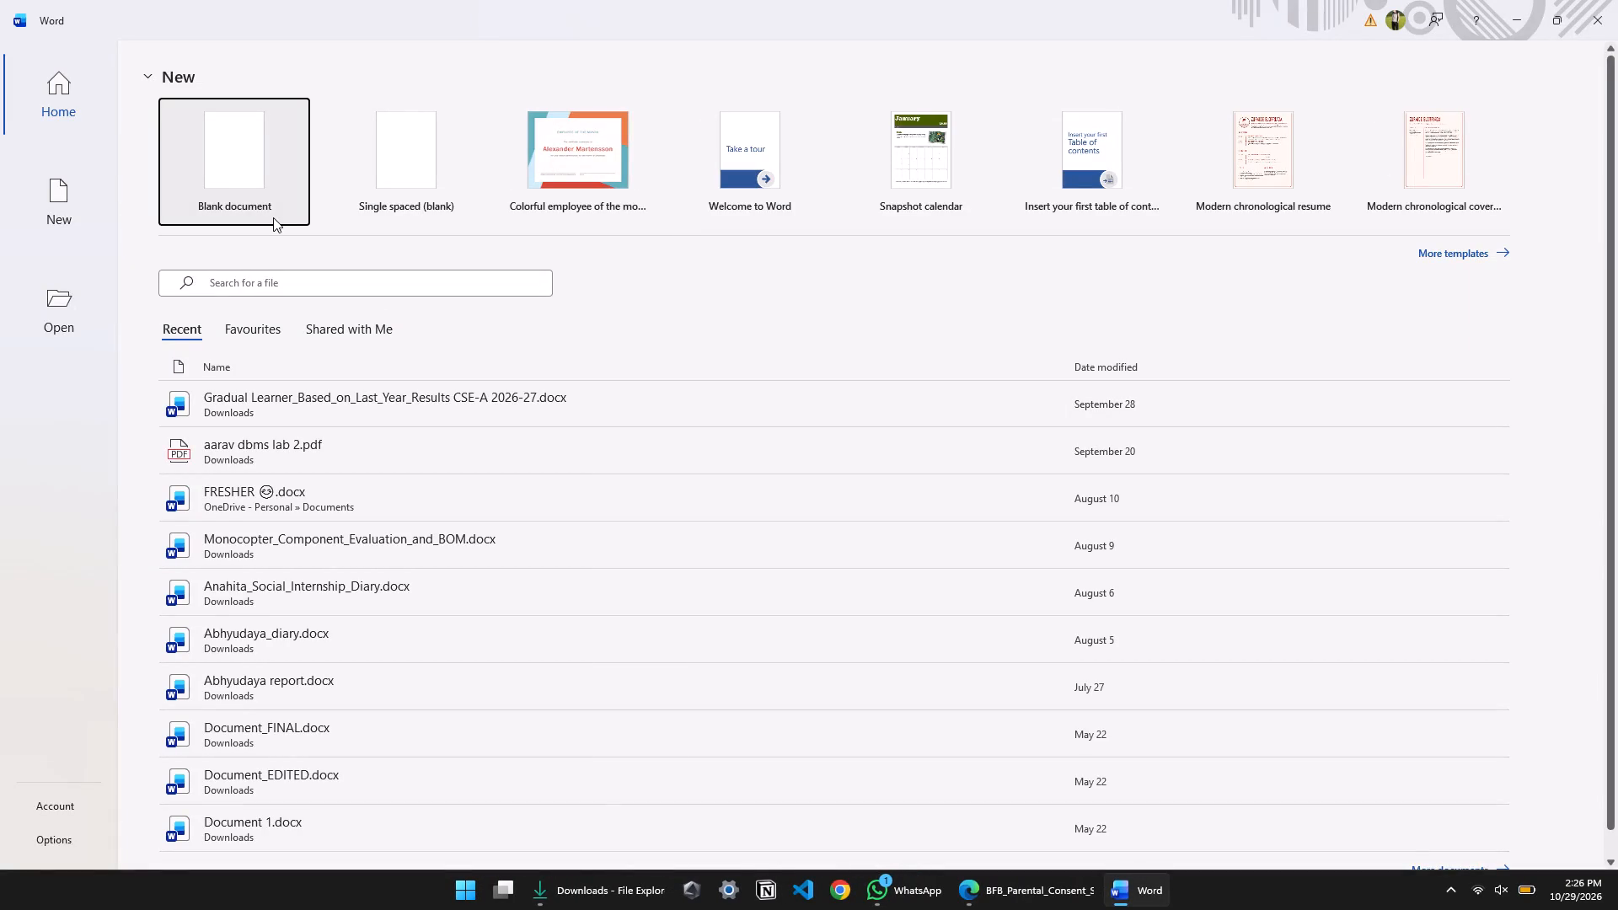
Starting from a blank document, open BFB_Parental_Consent_Simple.pdf from the Downloads folder and accept its conversion to an editable document.
{"action": "left_click", "coordinate": [273, 217]}
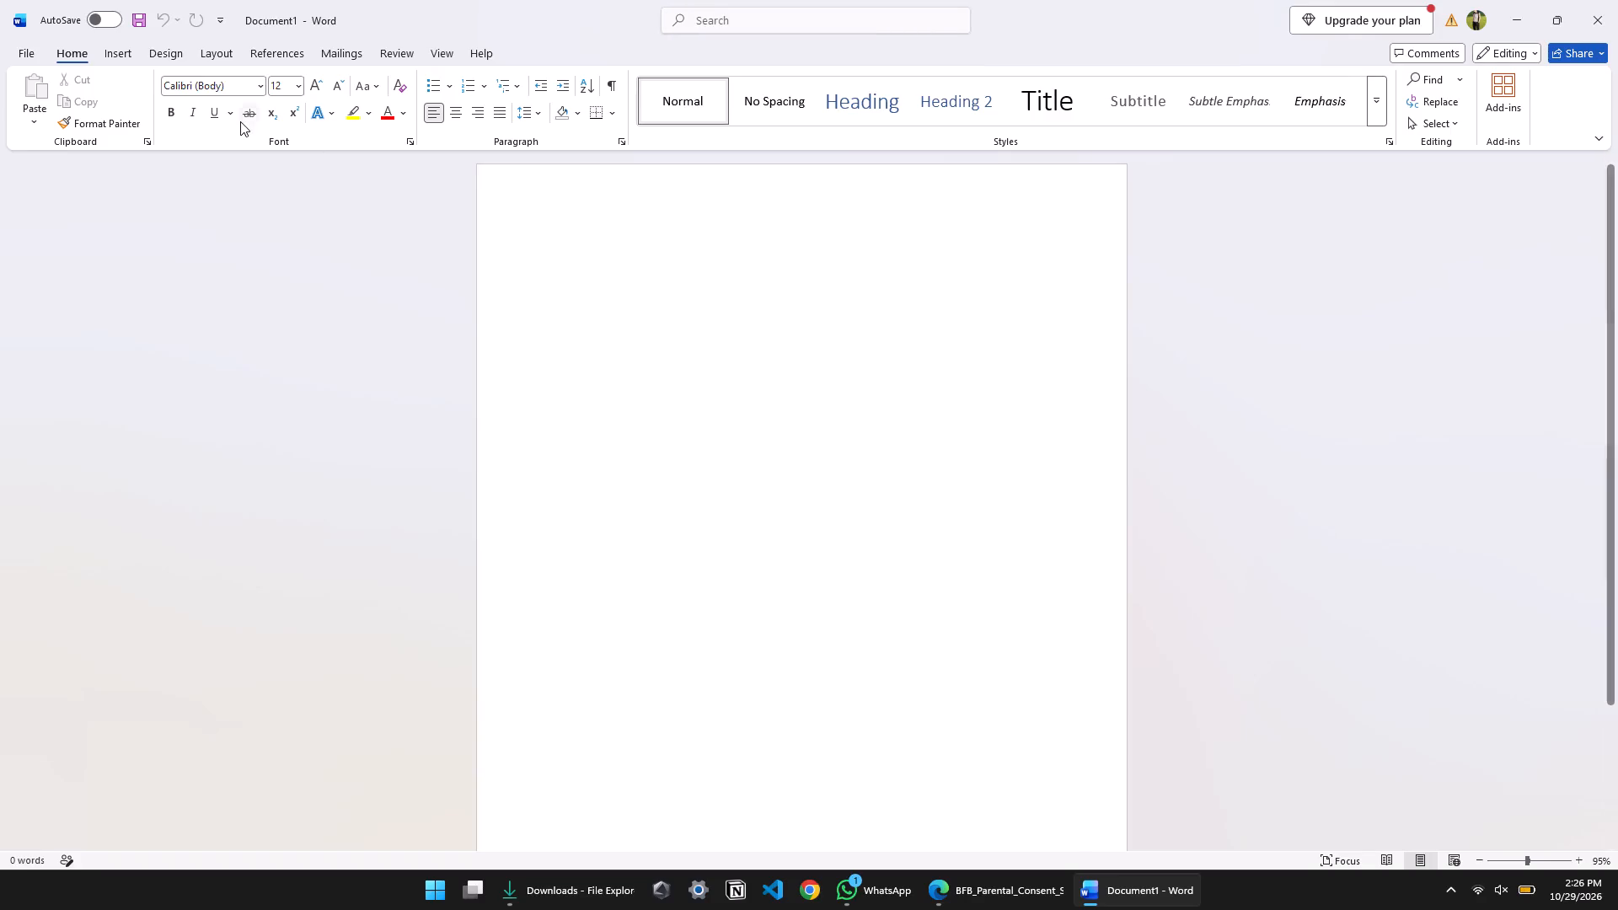
{"action": "left_click", "coordinate": [15, 49]}
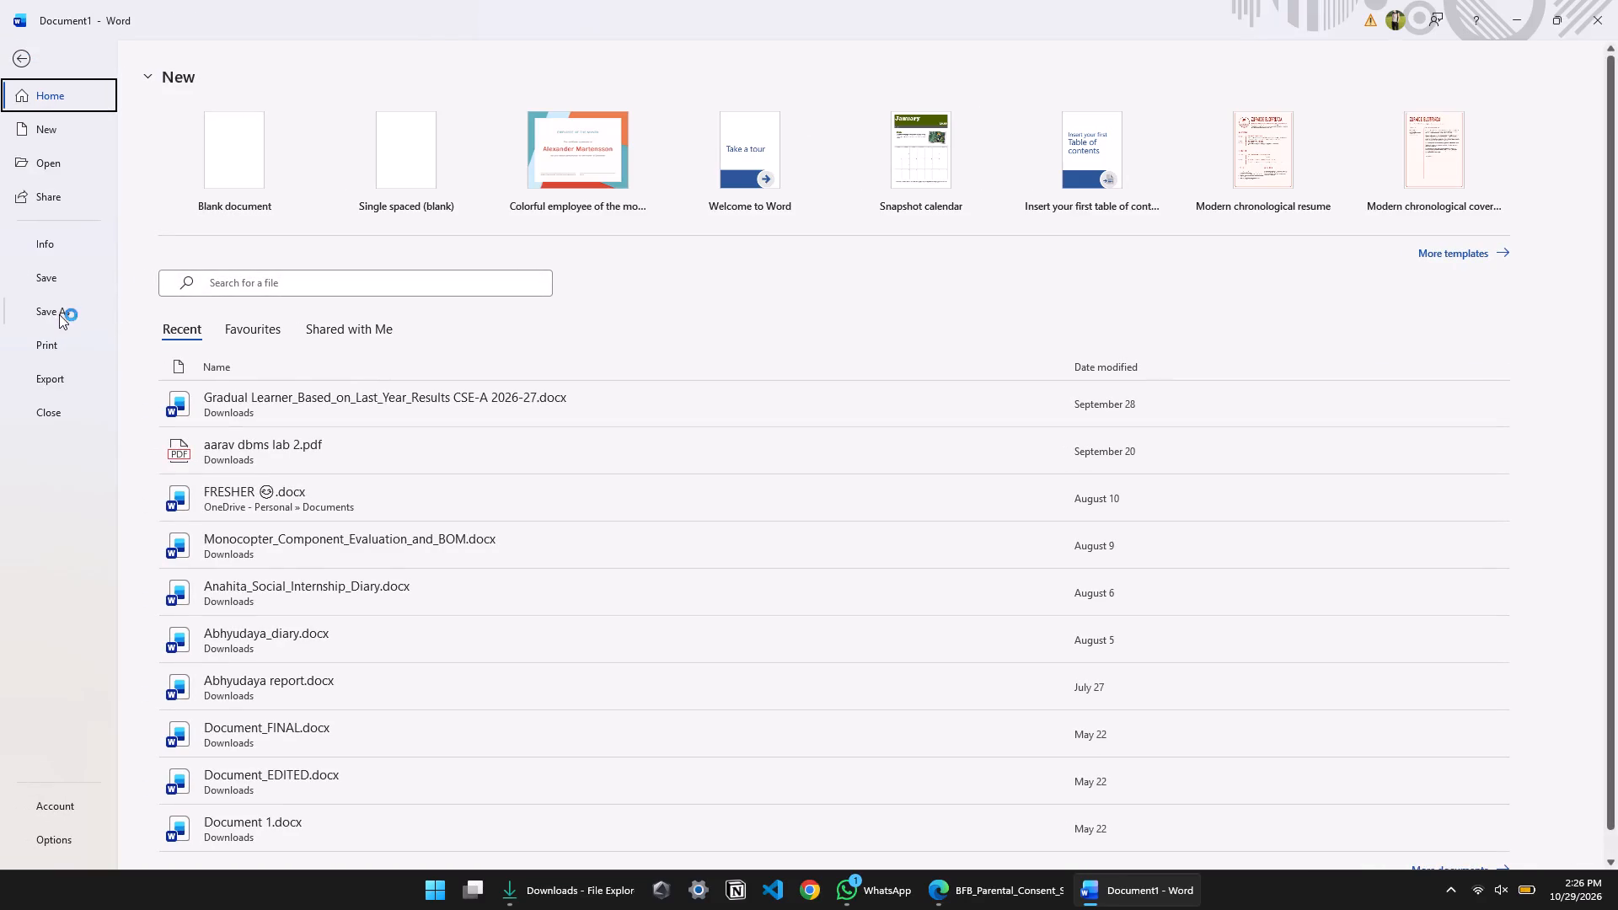
{"action": "left_click", "coordinate": [56, 157]}
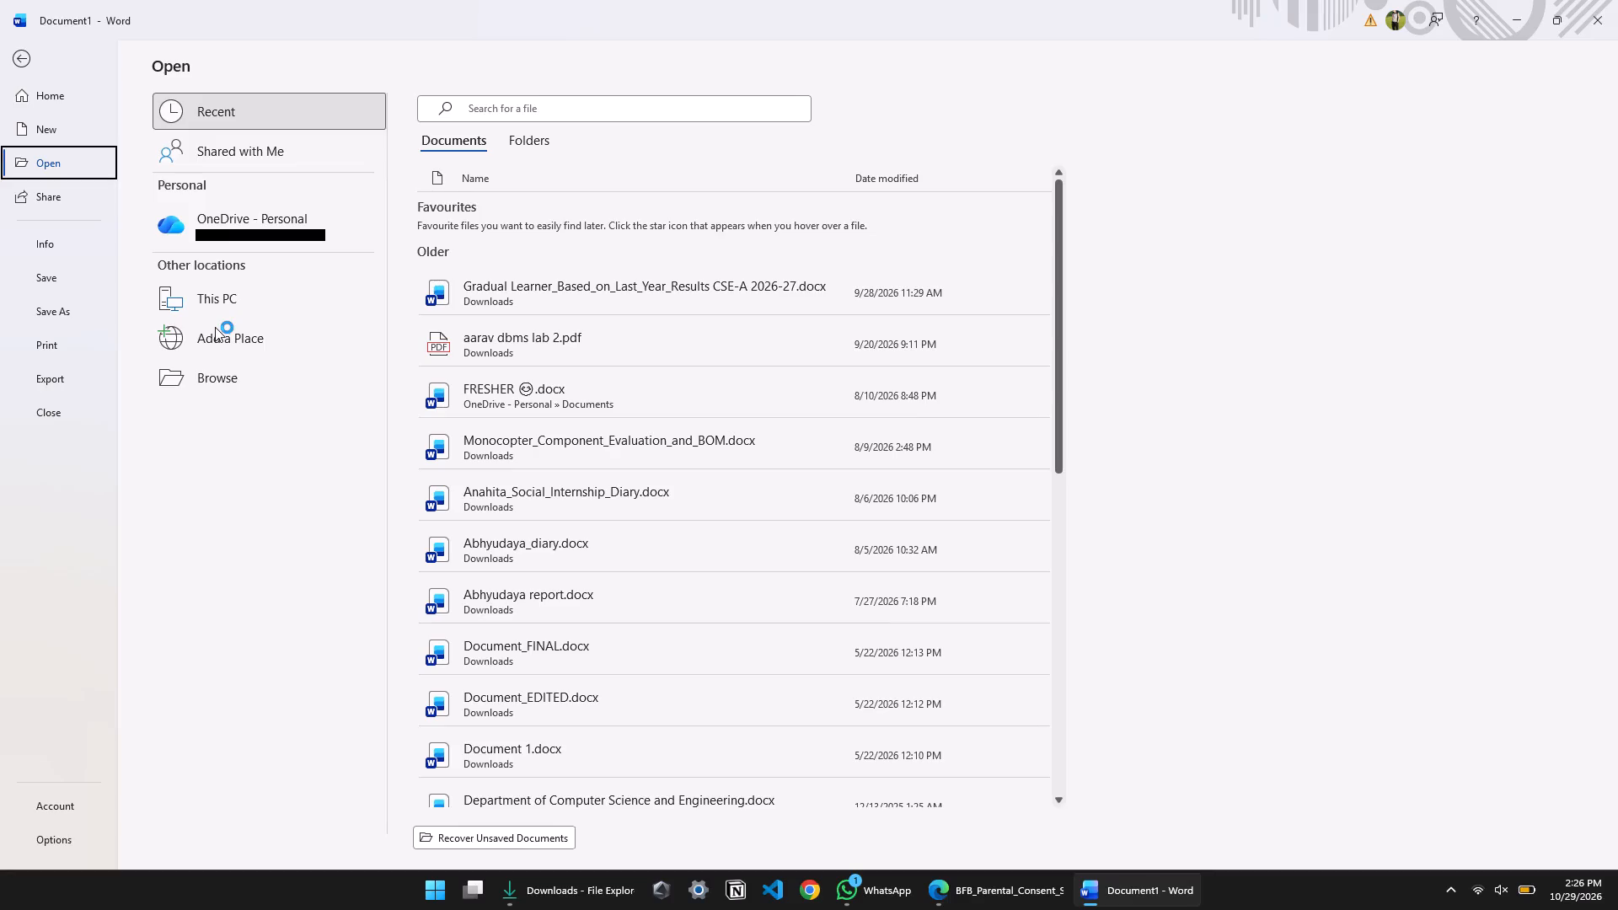
{"action": "left_click", "coordinate": [228, 385]}
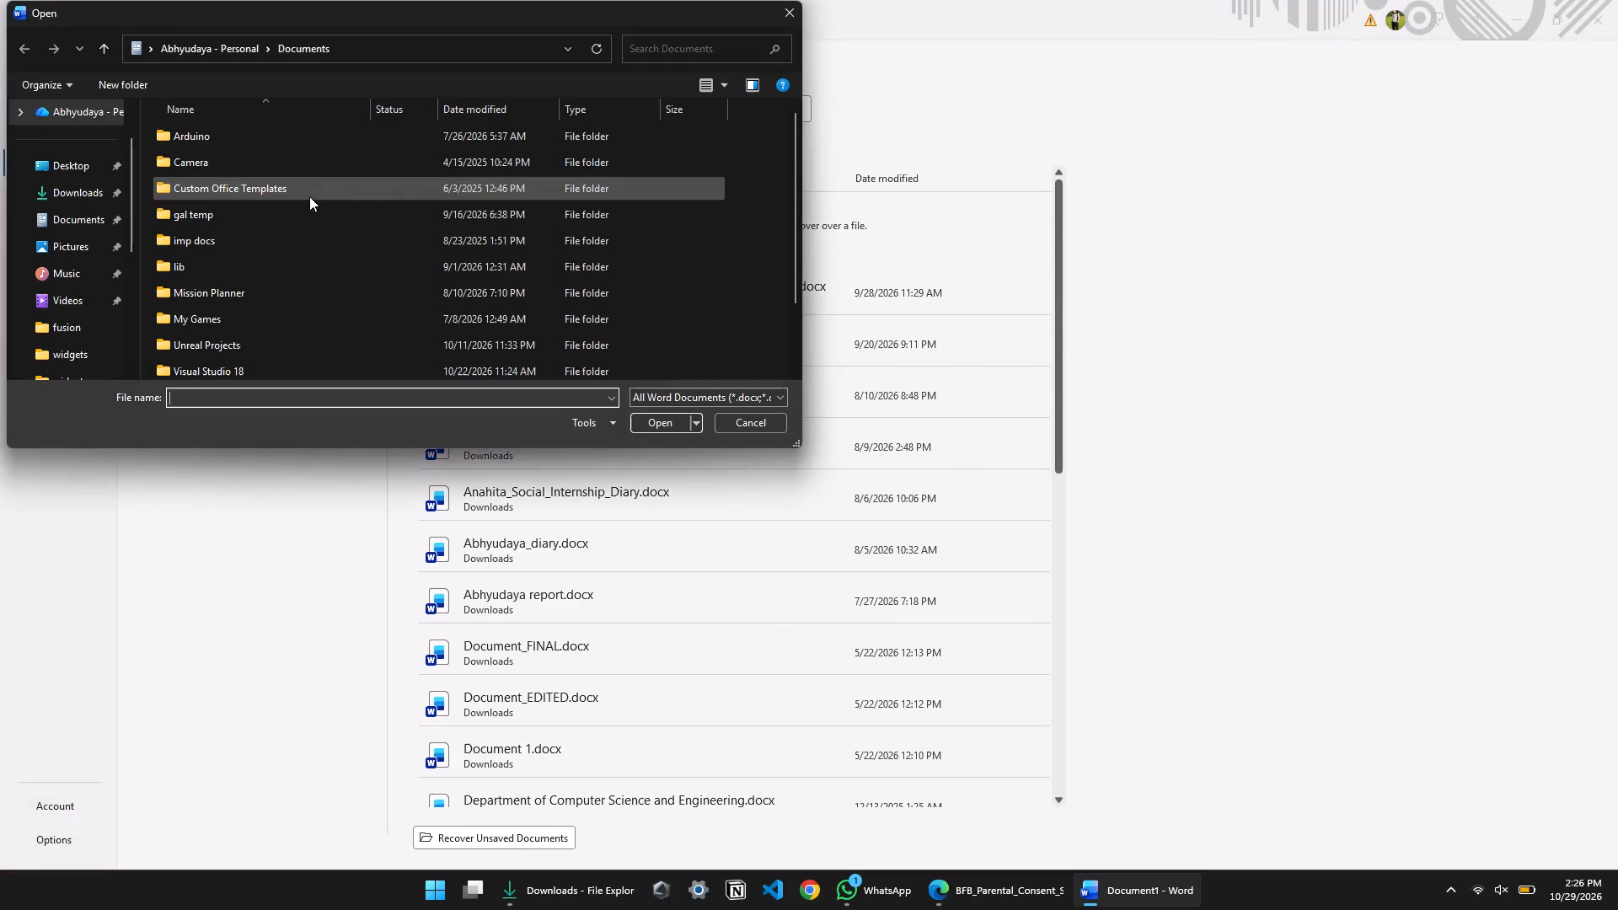
{"action": "left_click", "coordinate": [95, 194]}
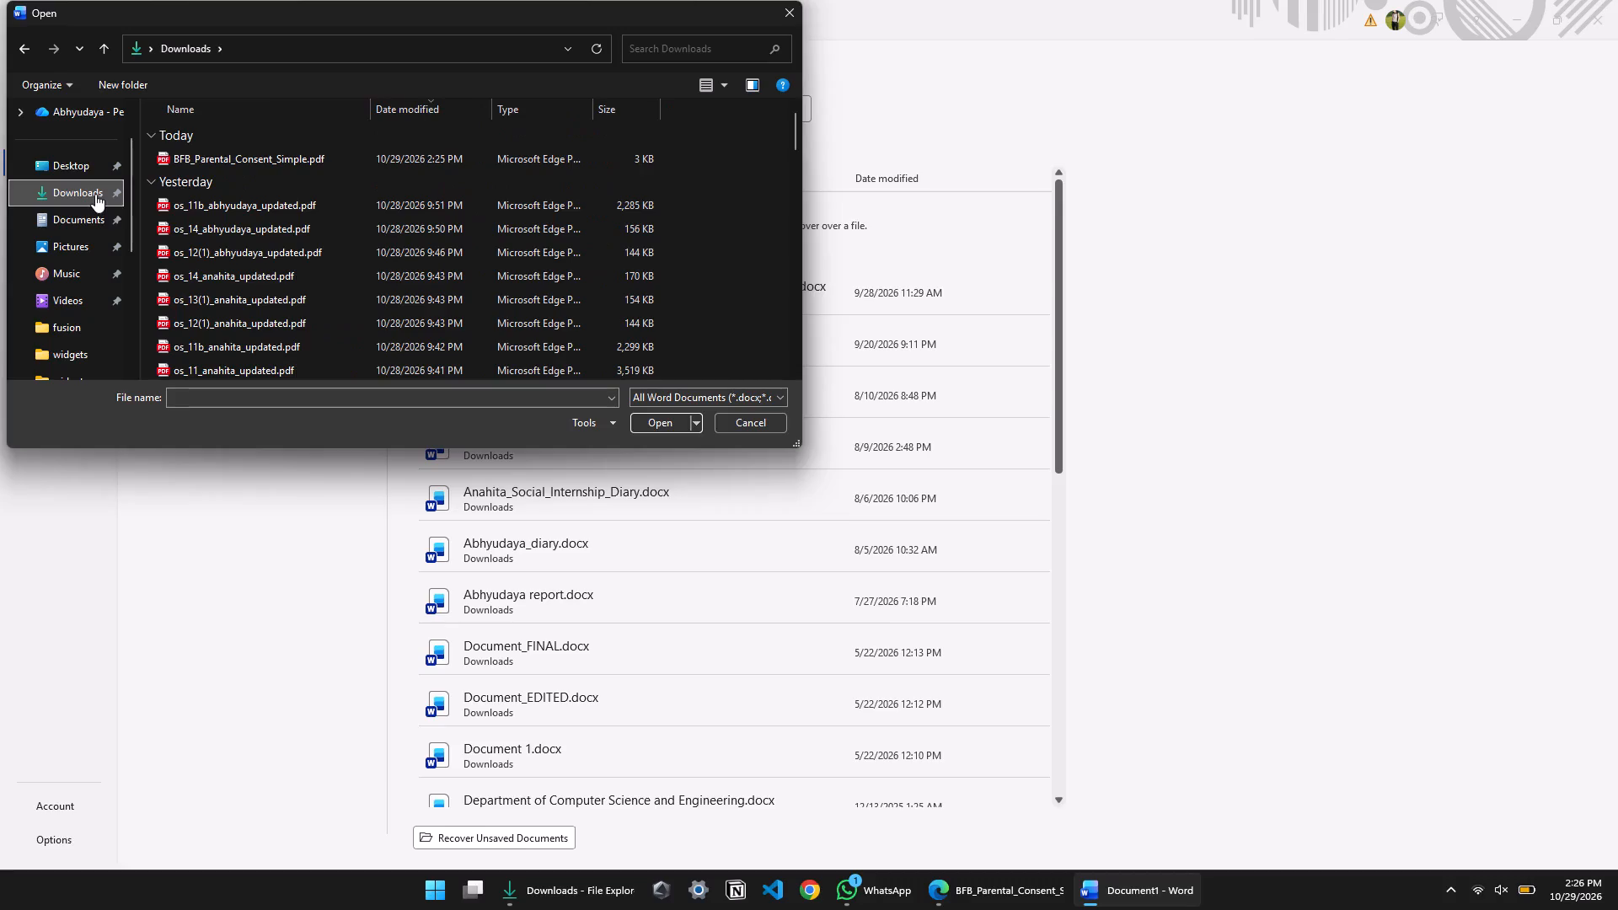
{"action": "double_click", "coordinate": [267, 158]}
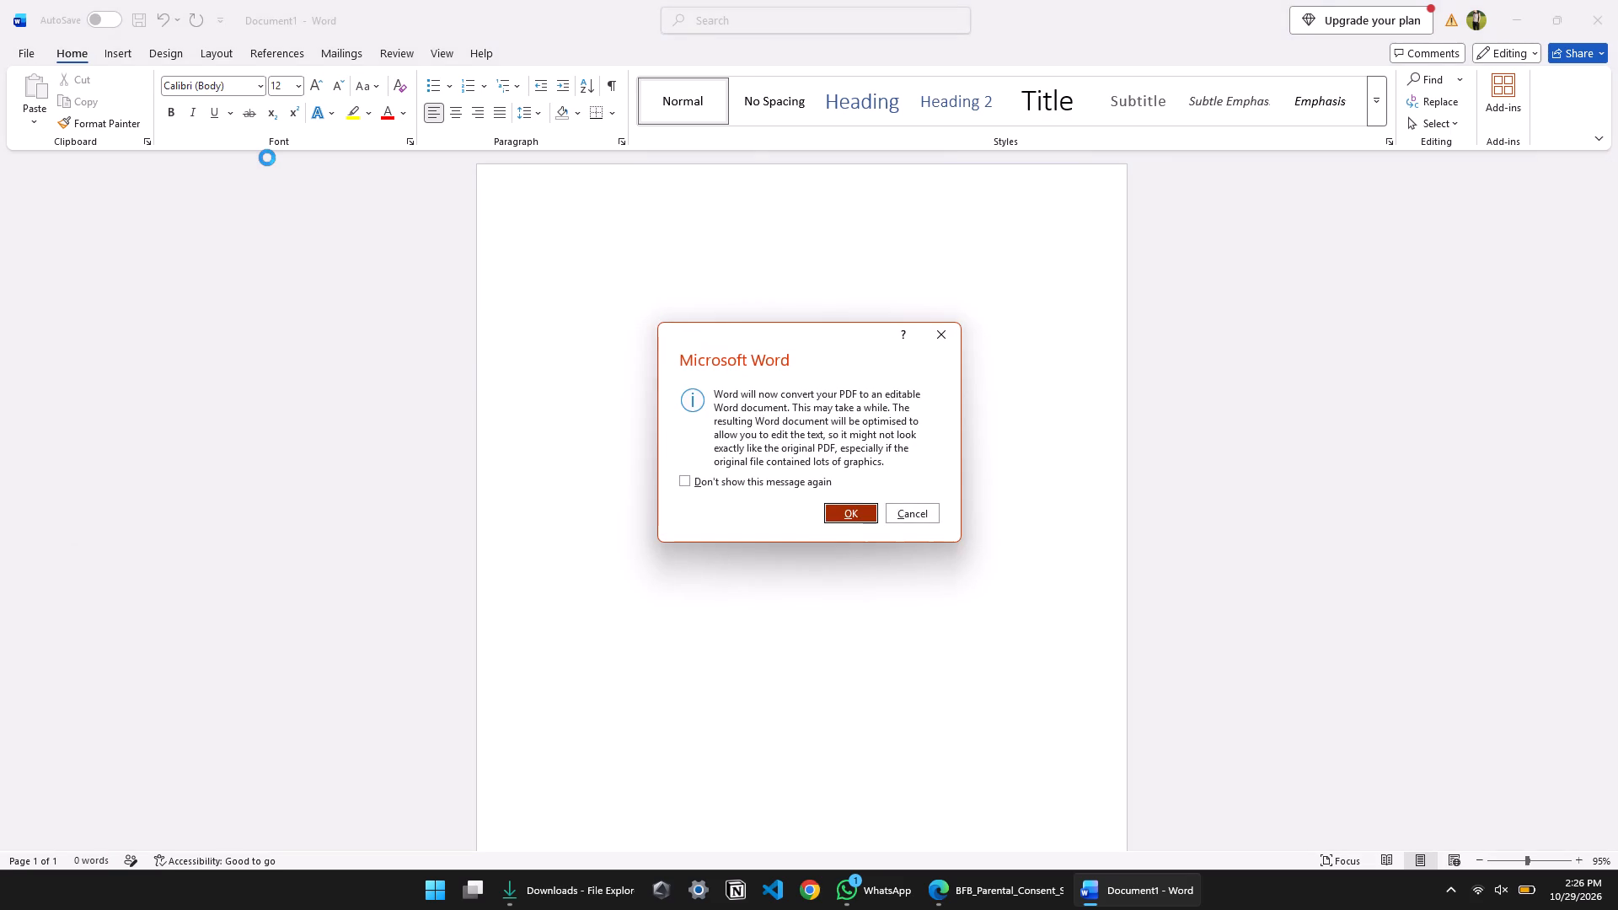
{"action": "left_click", "coordinate": [855, 517]}
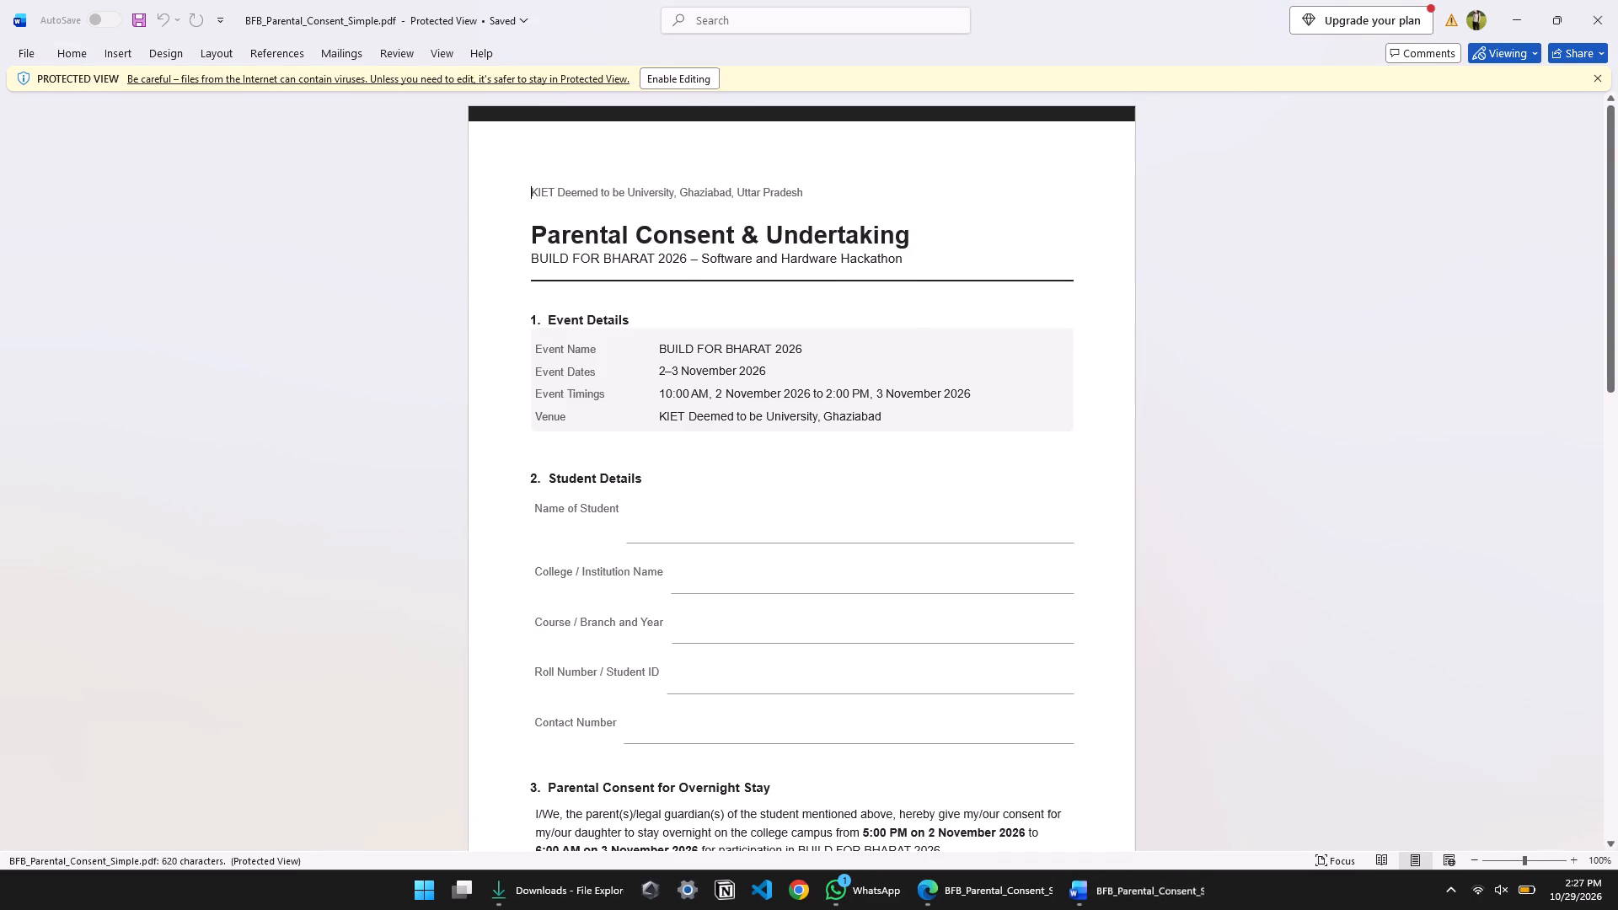
Look through the parental consent form, enable editing for it and accept the PDF conversion again.
{"action": "scroll", "coordinate": [789, 485], "scroll_direction": "down", "scroll_amount": 6}
{"action": "scroll", "coordinate": [789, 485], "scroll_direction": "up", "scroll_amount": 1}
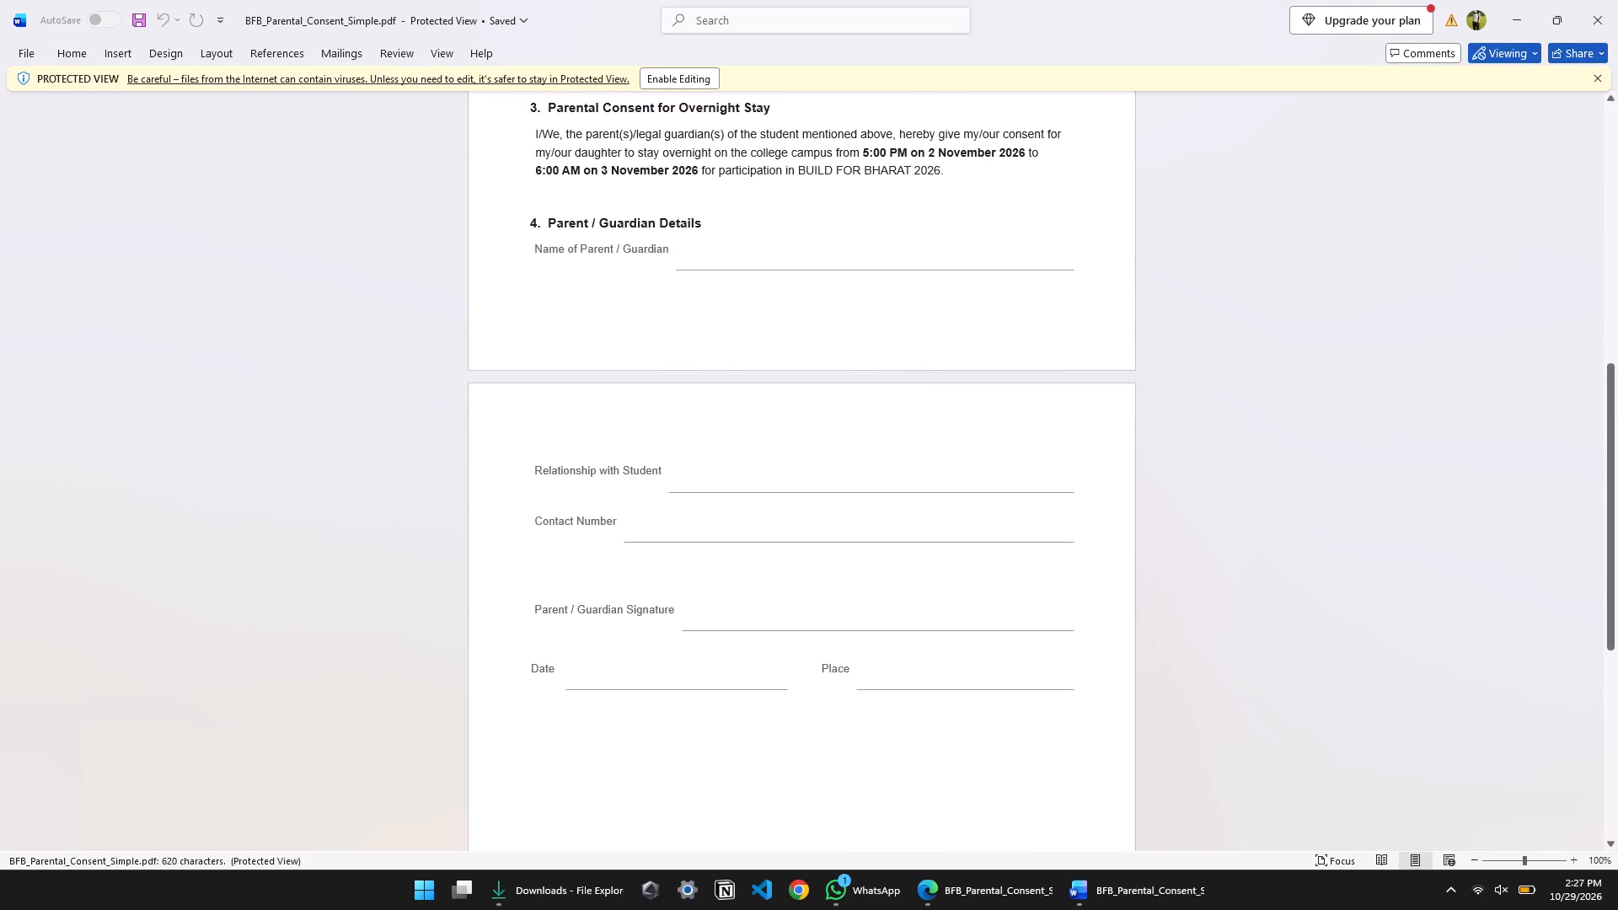
{"action": "scroll", "coordinate": [558, 423], "scroll_direction": "right", "scroll_amount": 1}
{"action": "scroll", "coordinate": [558, 423], "scroll_direction": "up", "scroll_amount": 2}
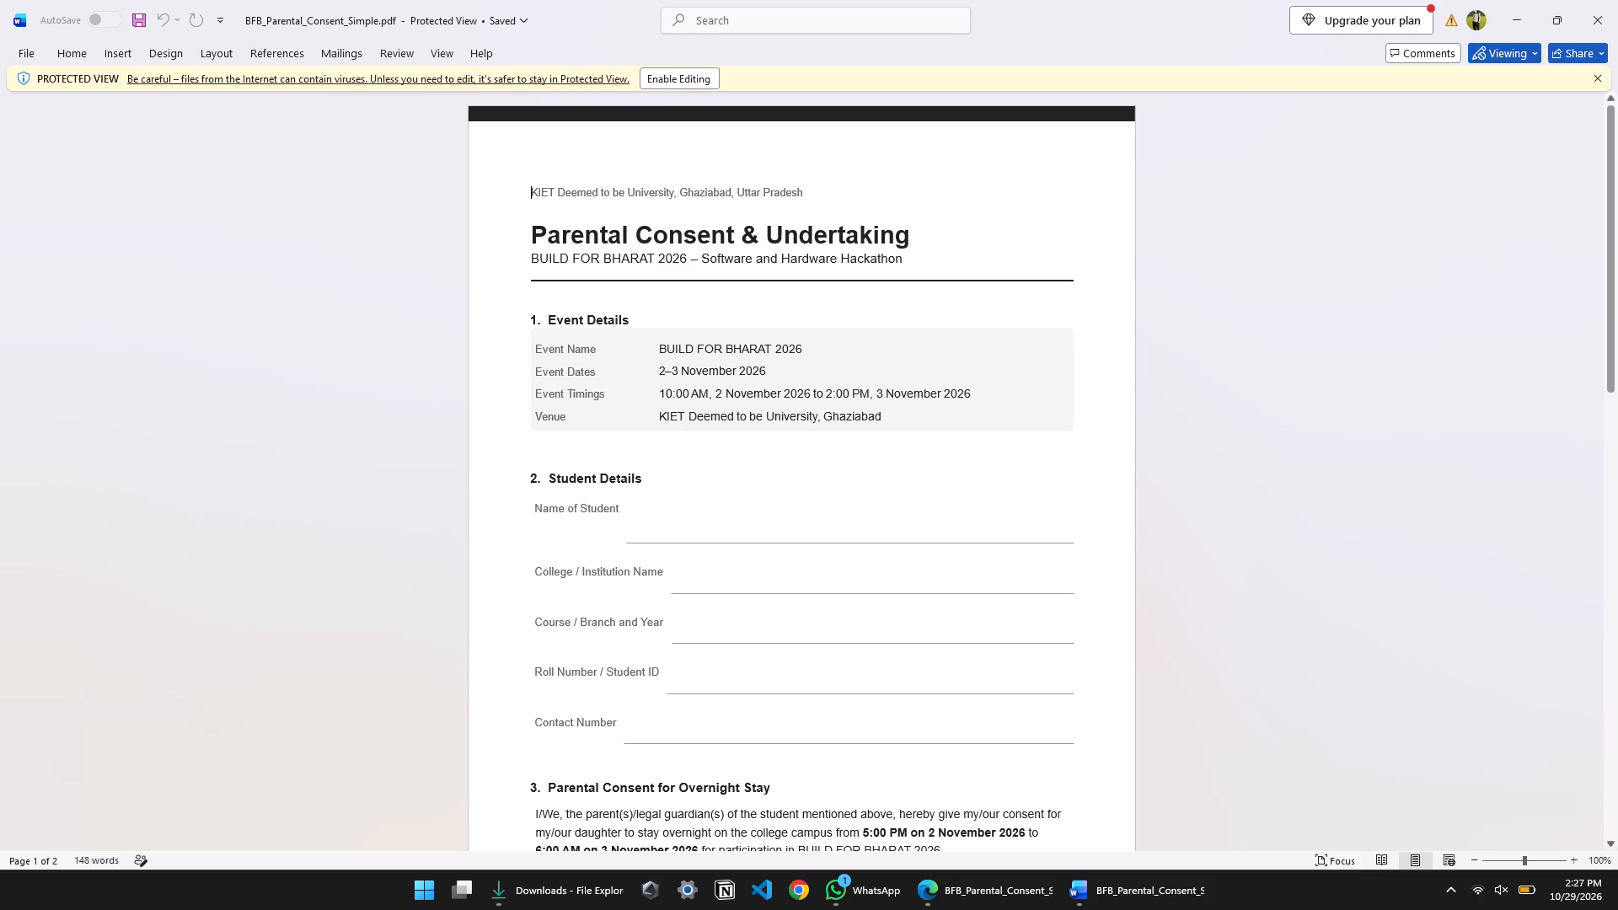
{"action": "left_click", "coordinate": [661, 79]}
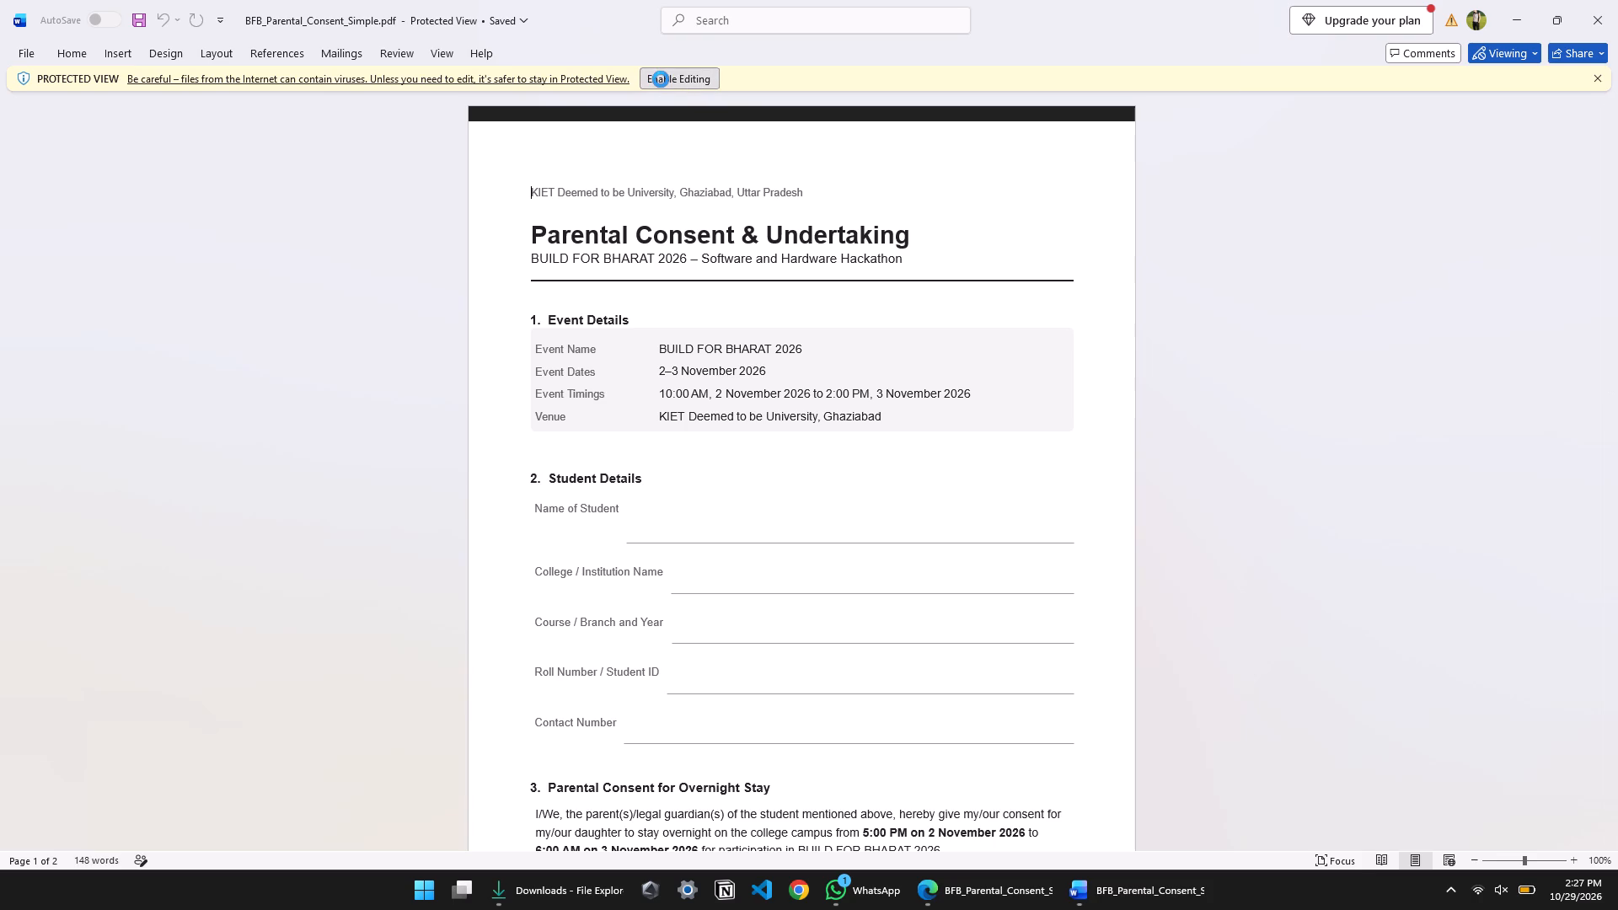
{"action": "left_click", "coordinate": [857, 512]}
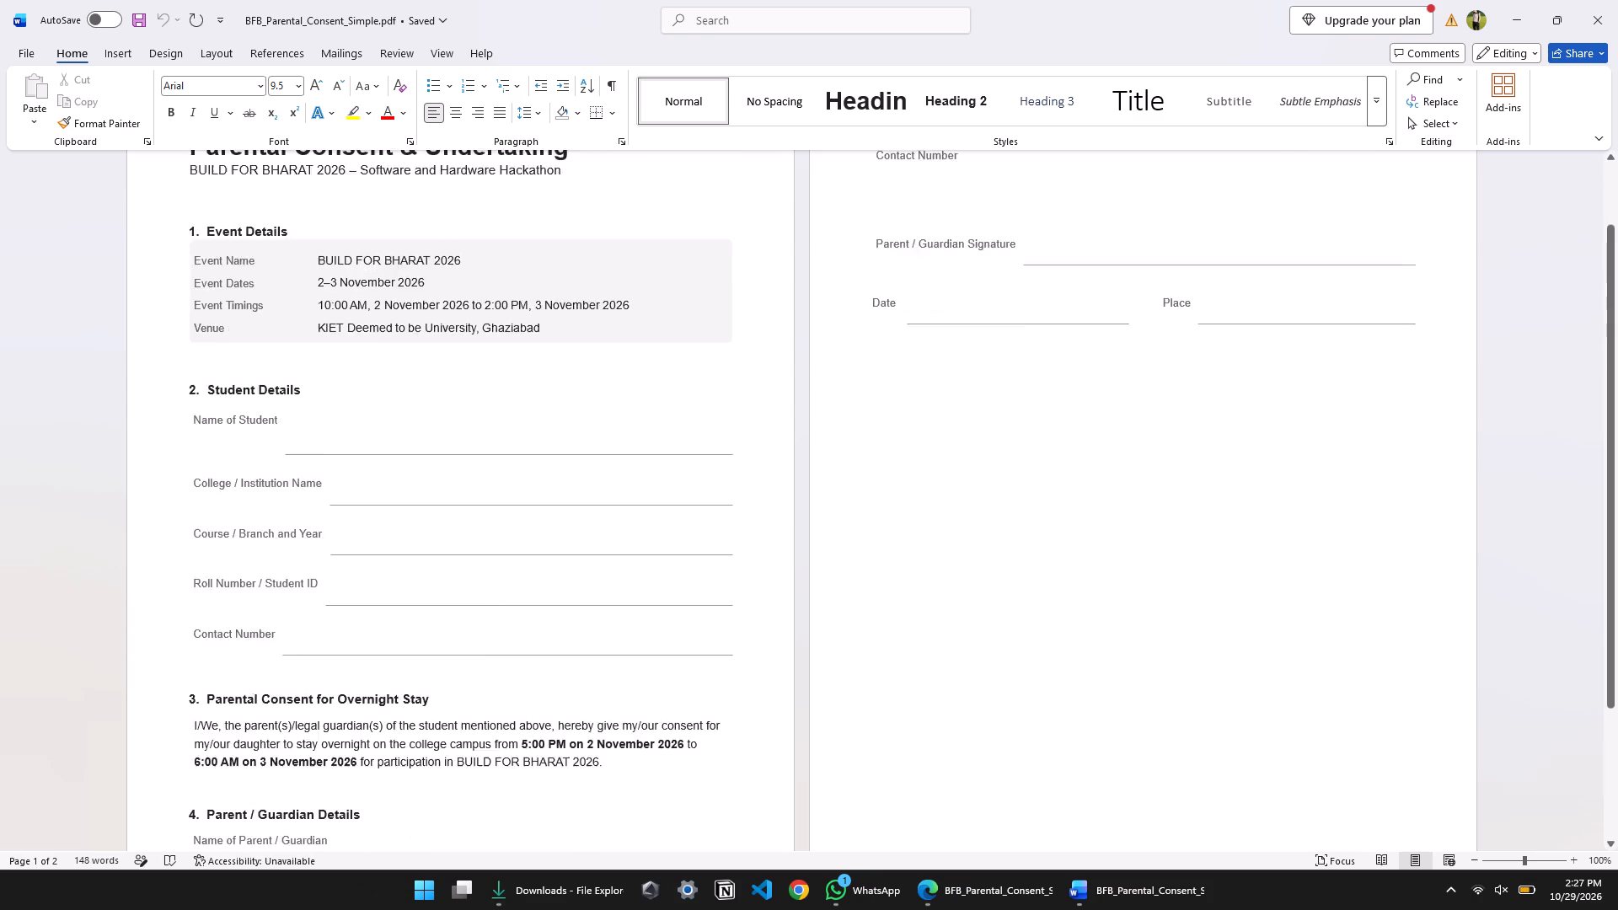
Set the font size of all the consent form's body text to 8.
{"action": "left_click", "coordinate": [453, 352]}
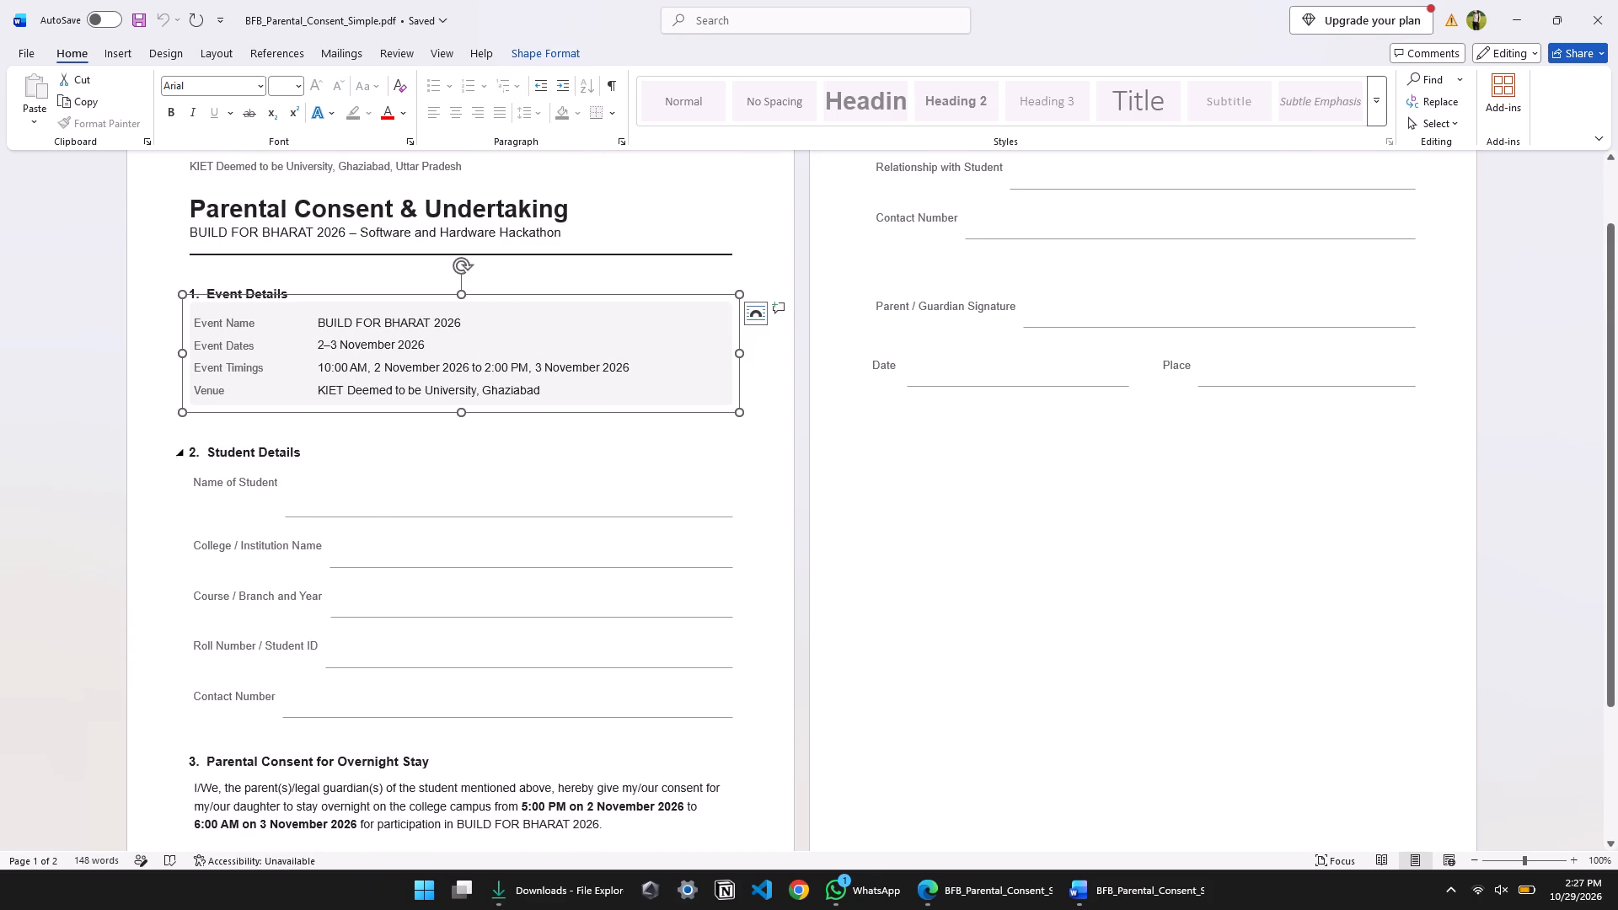
{"action": "left_click", "coordinate": [366, 235]}
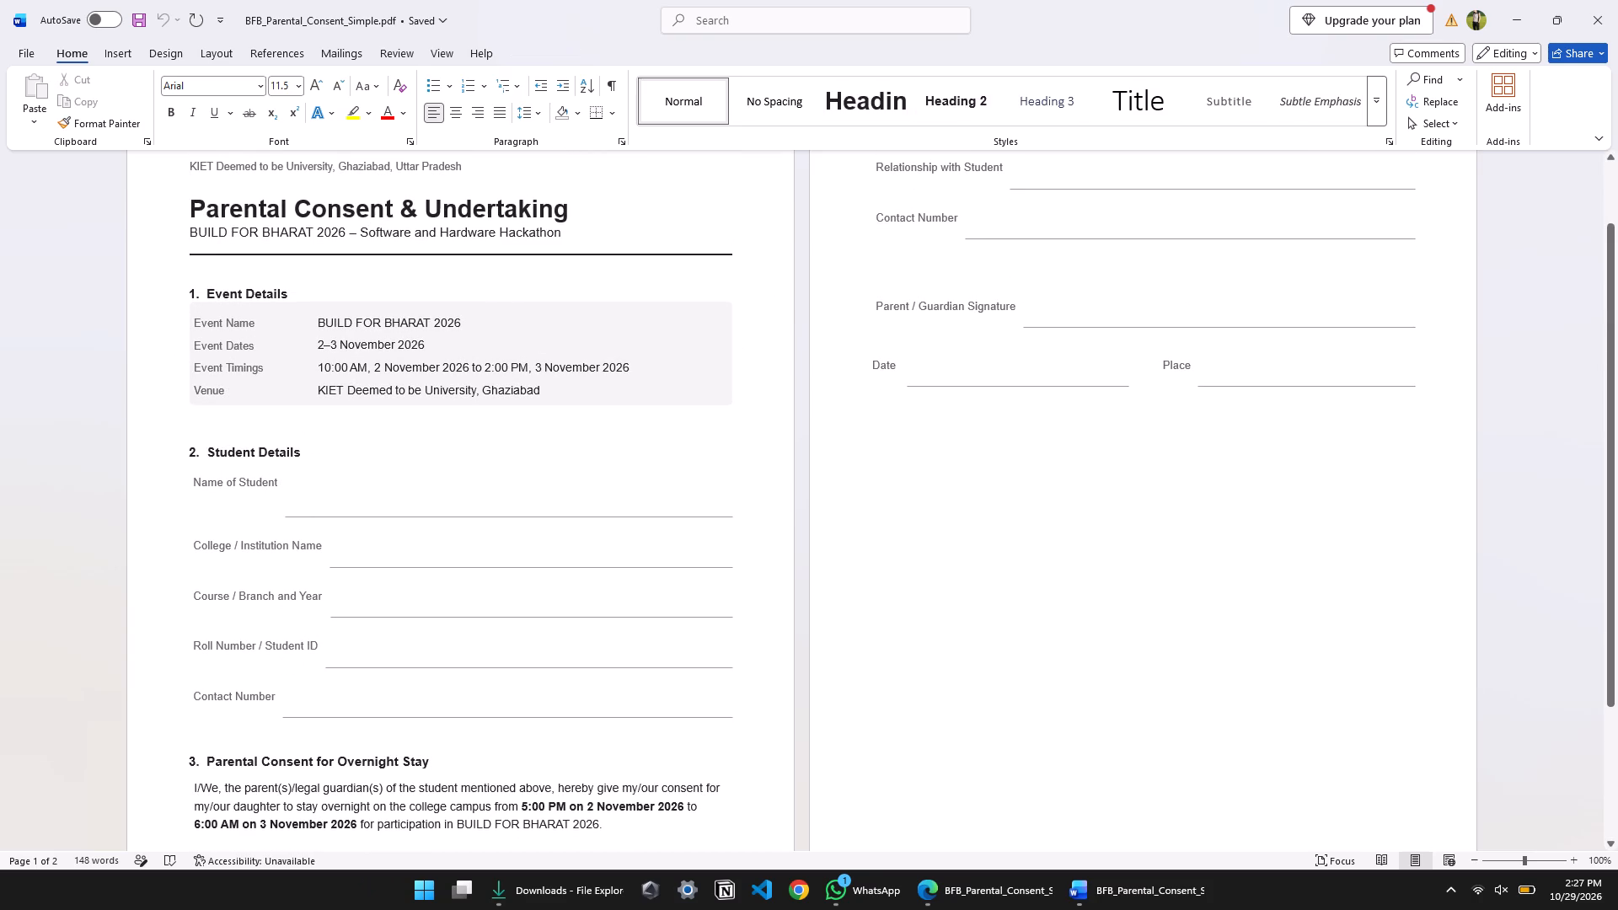
{"action": "key", "text": "ctrl+a"}
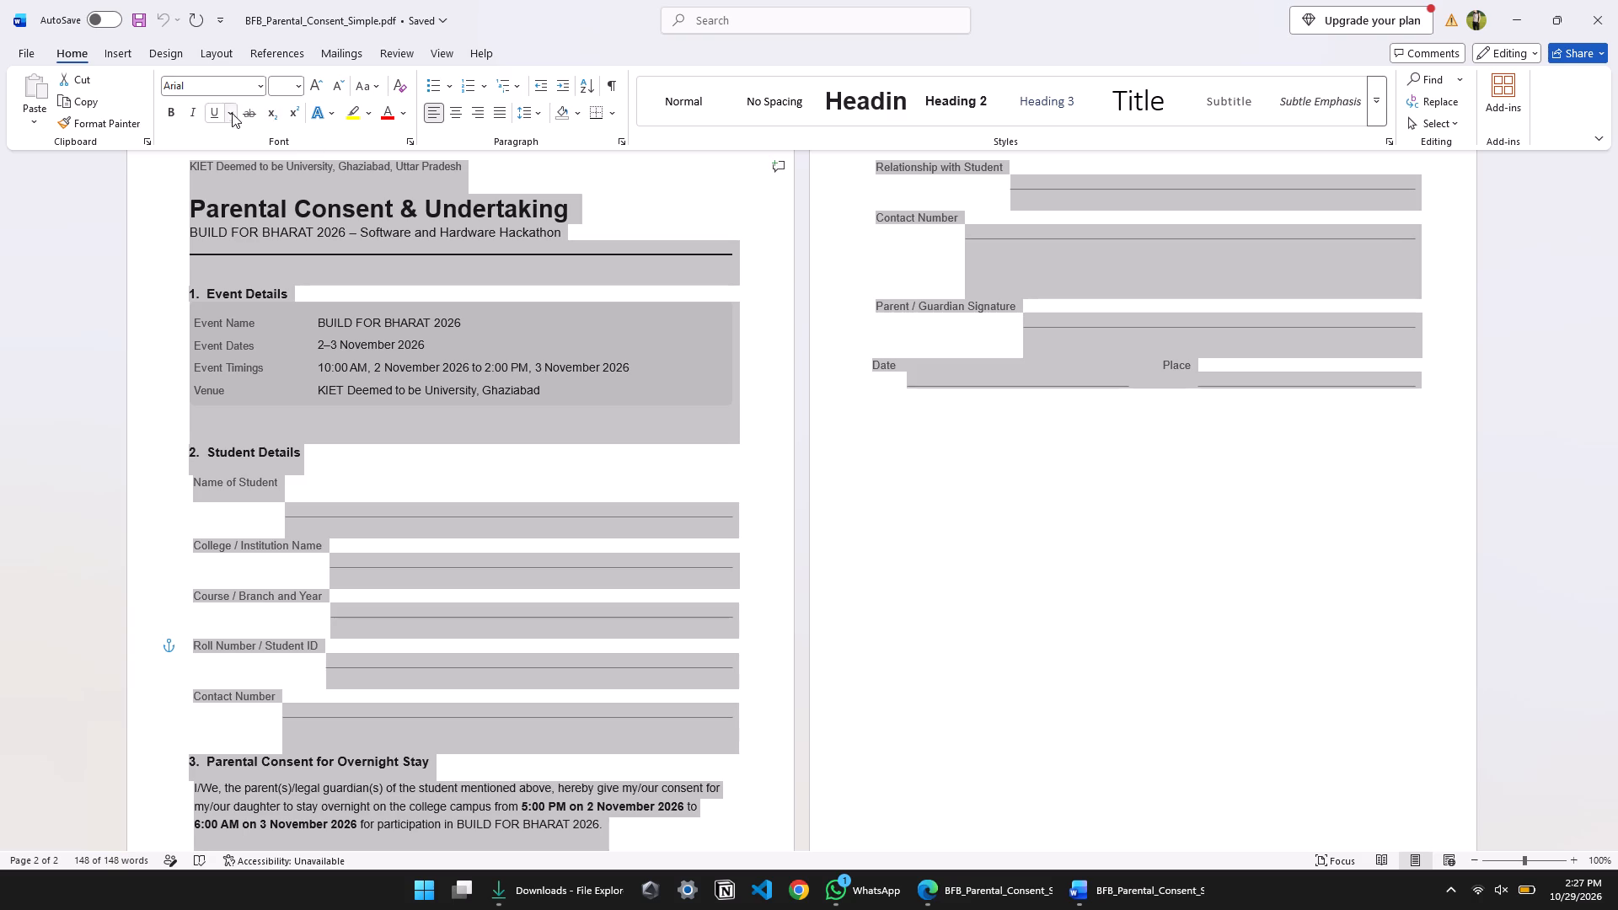
{"action": "left_click", "coordinate": [297, 85]}
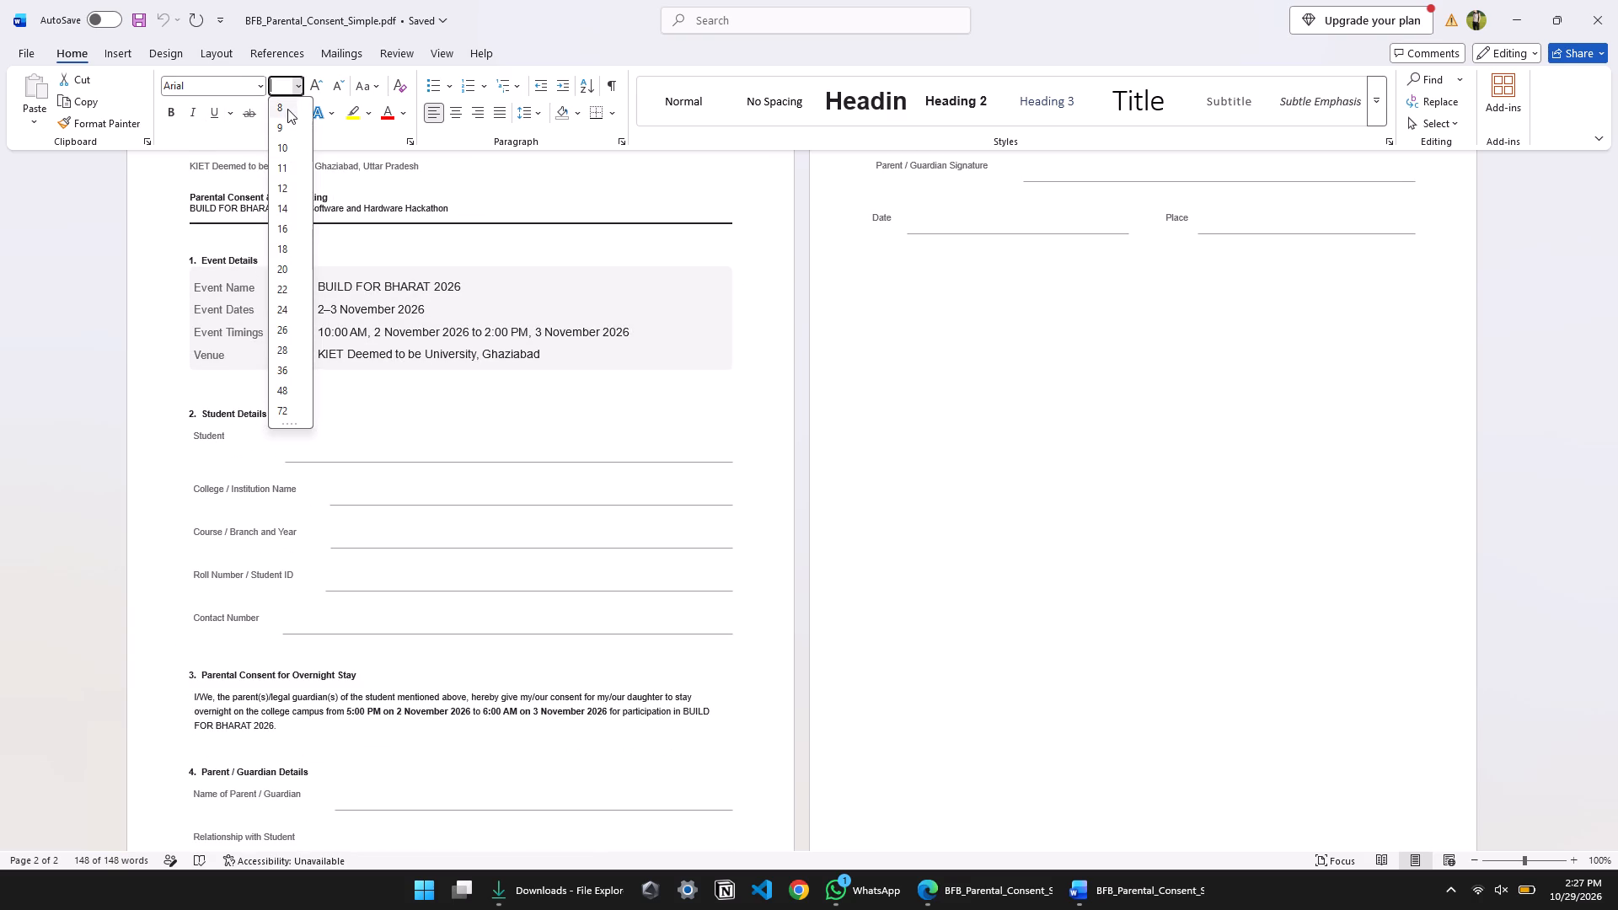
{"action": "left_click", "coordinate": [287, 109]}
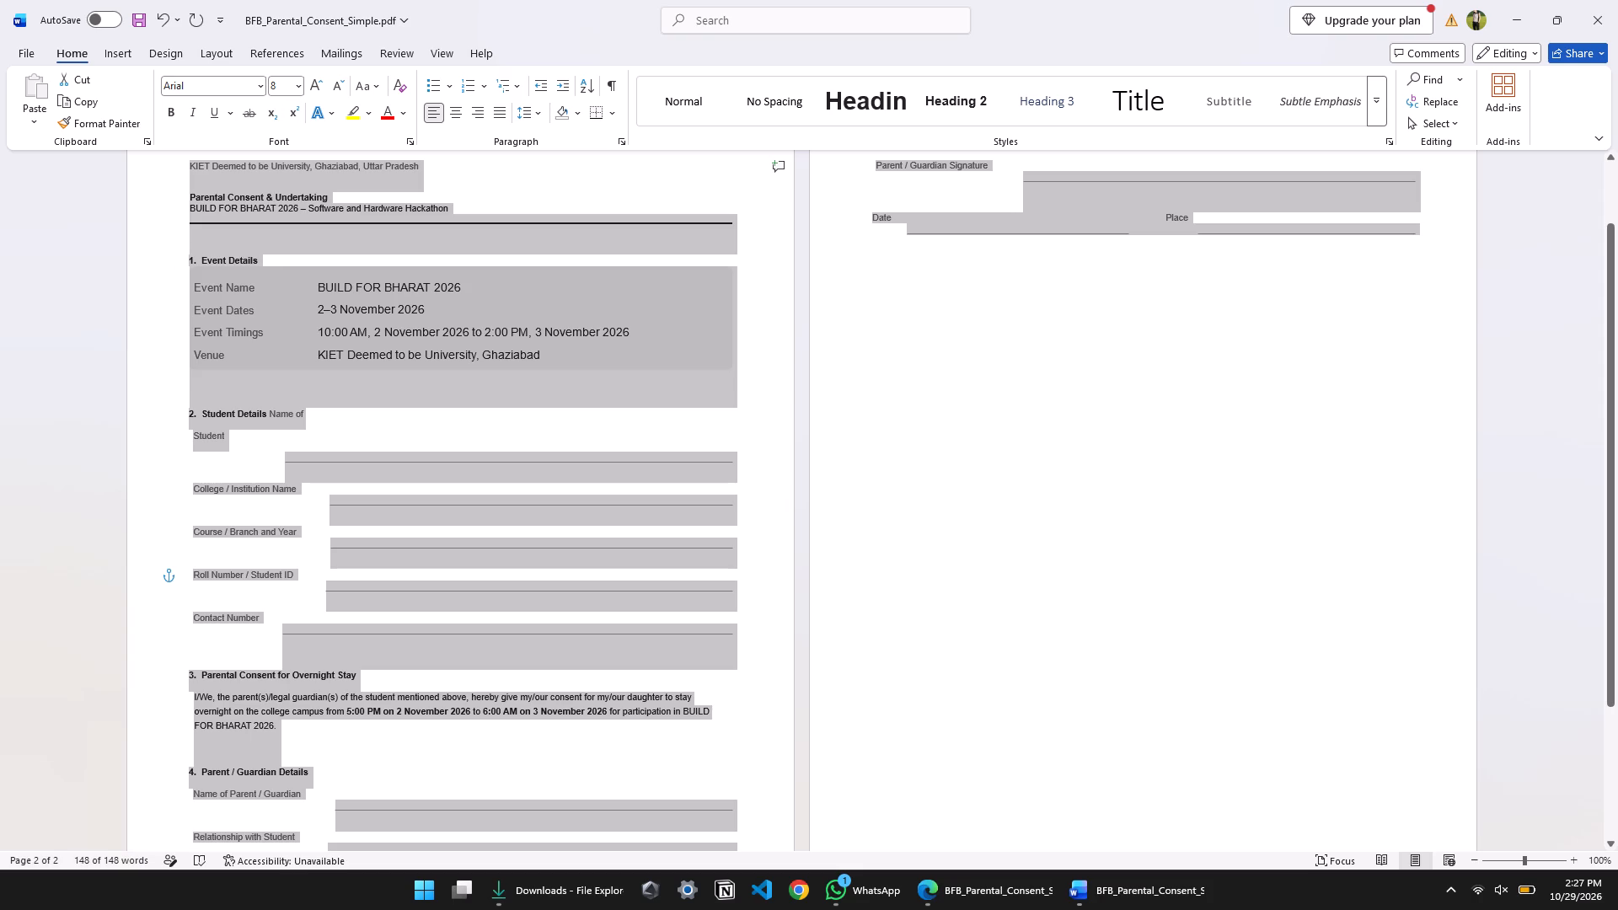
{"action": "left_click", "coordinate": [108, 364]}
{"action": "left_click", "coordinate": [72, 522]}
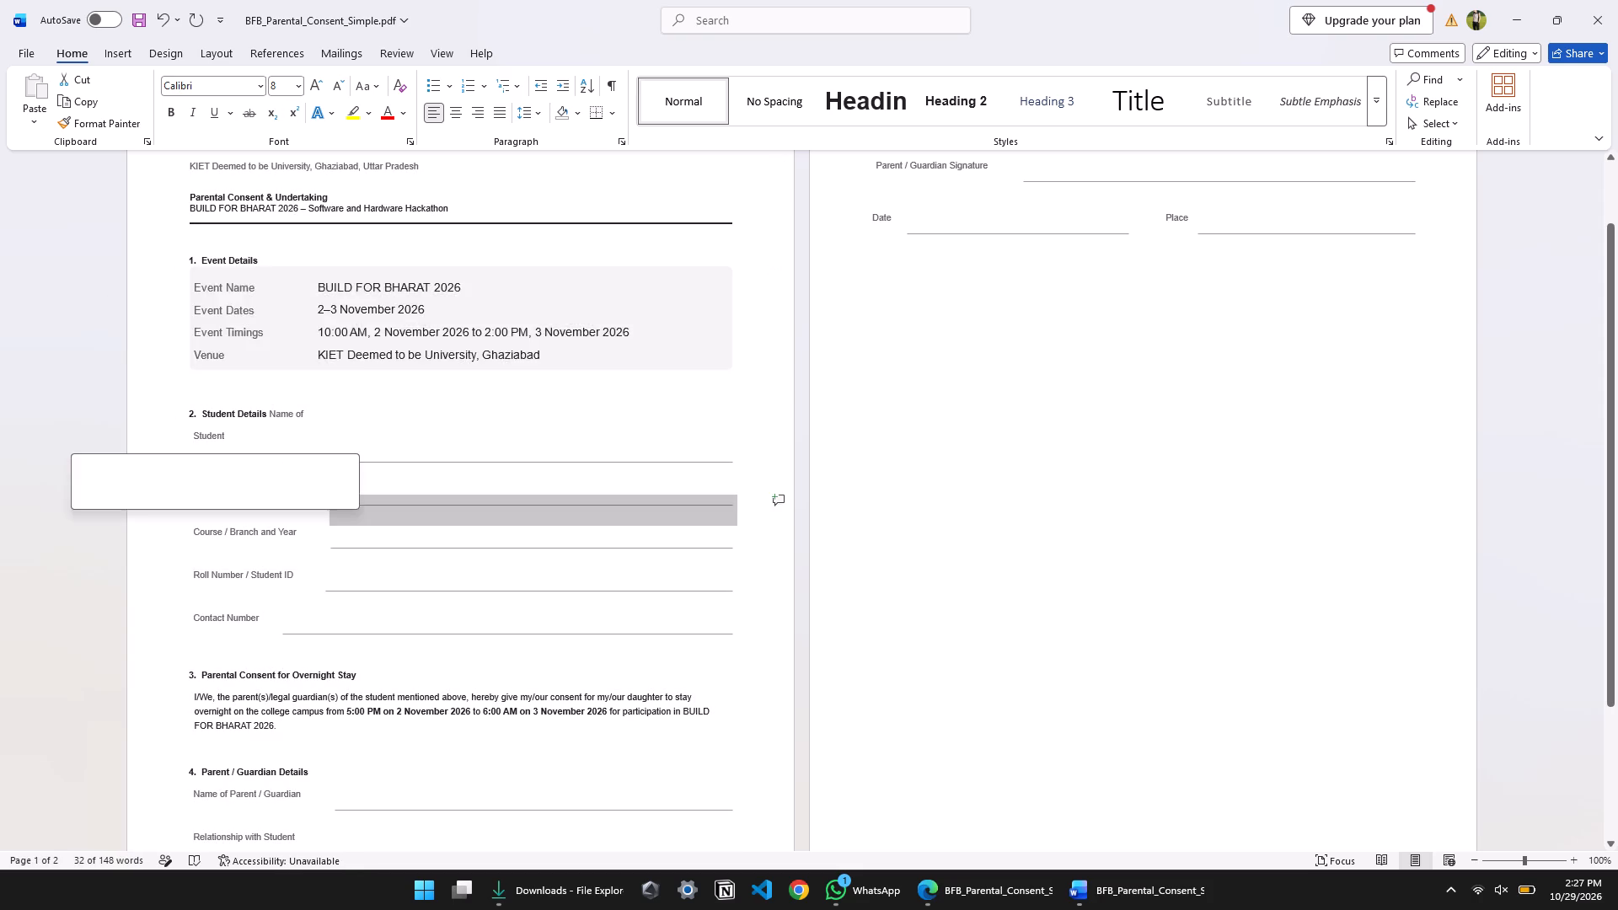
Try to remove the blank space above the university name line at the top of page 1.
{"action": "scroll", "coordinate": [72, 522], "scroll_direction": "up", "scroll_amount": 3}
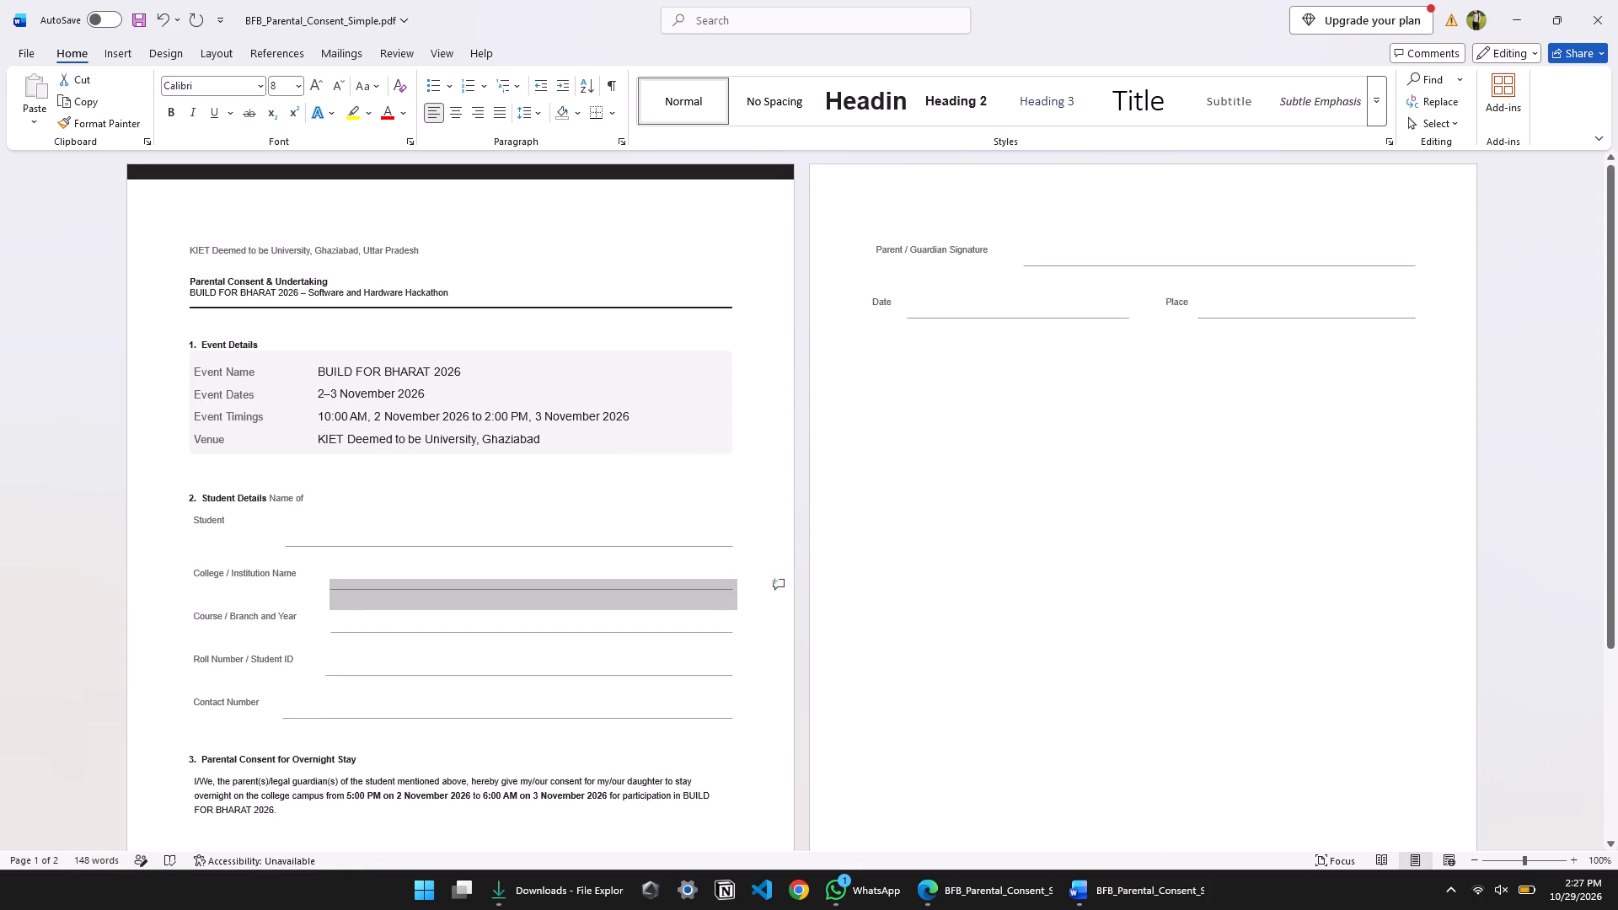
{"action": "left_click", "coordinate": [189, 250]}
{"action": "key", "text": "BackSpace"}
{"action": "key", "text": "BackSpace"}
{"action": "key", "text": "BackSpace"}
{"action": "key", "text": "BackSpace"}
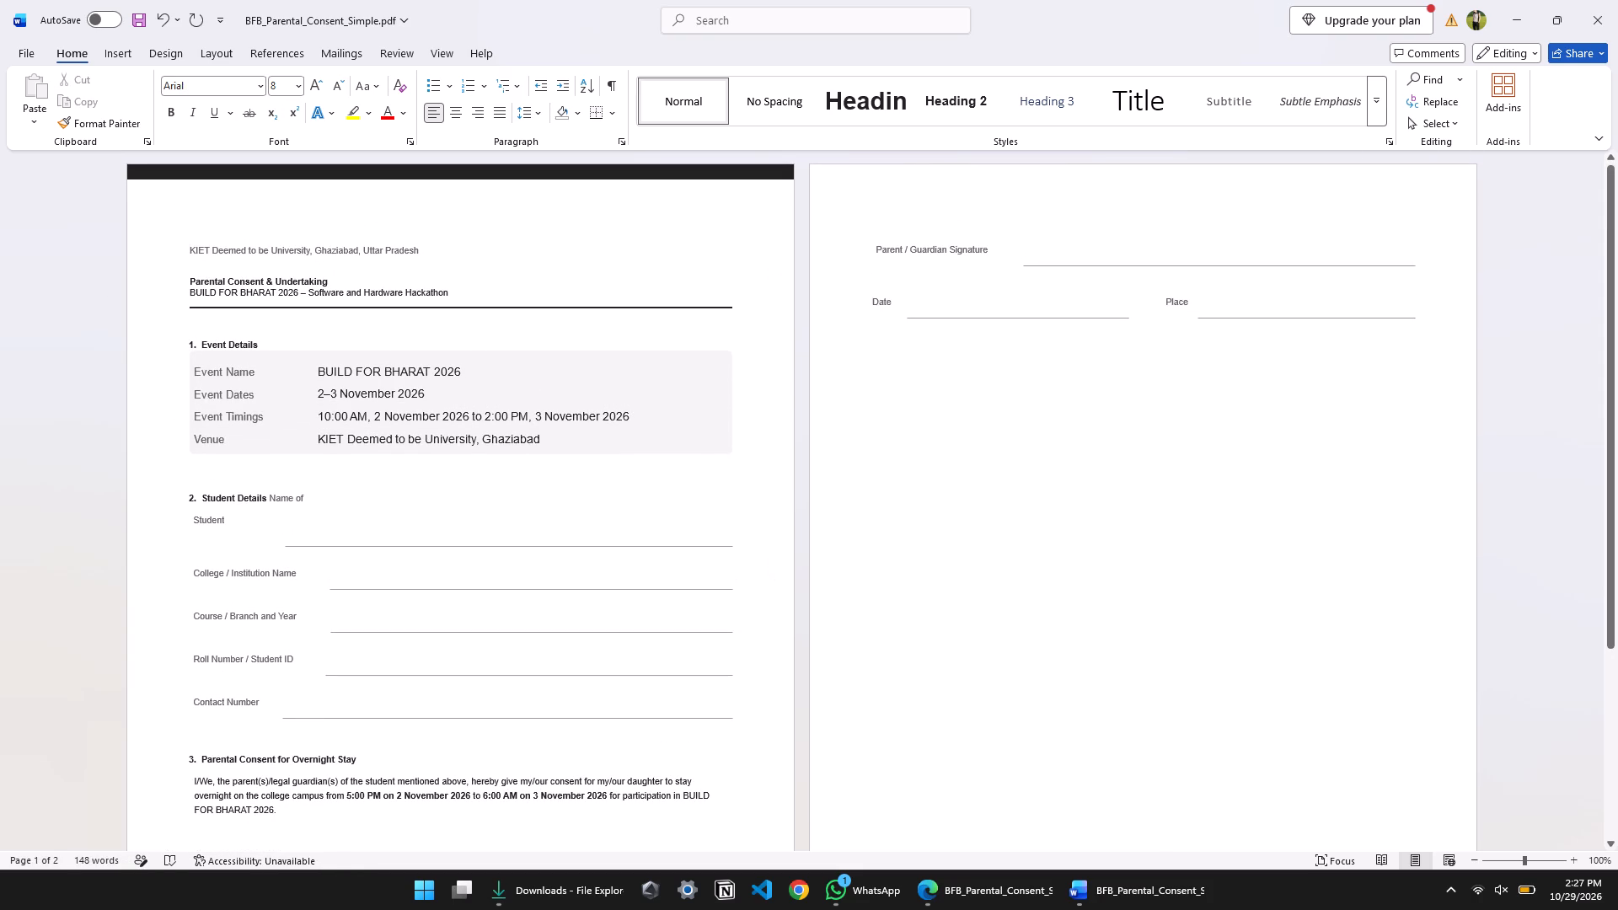
Try to pull the Parent / Guardian Signature line from page 2 up to the end of page 1 by deleting the space before it.
{"action": "scroll", "coordinate": [221, 391], "scroll_direction": "down", "scroll_amount": 2}
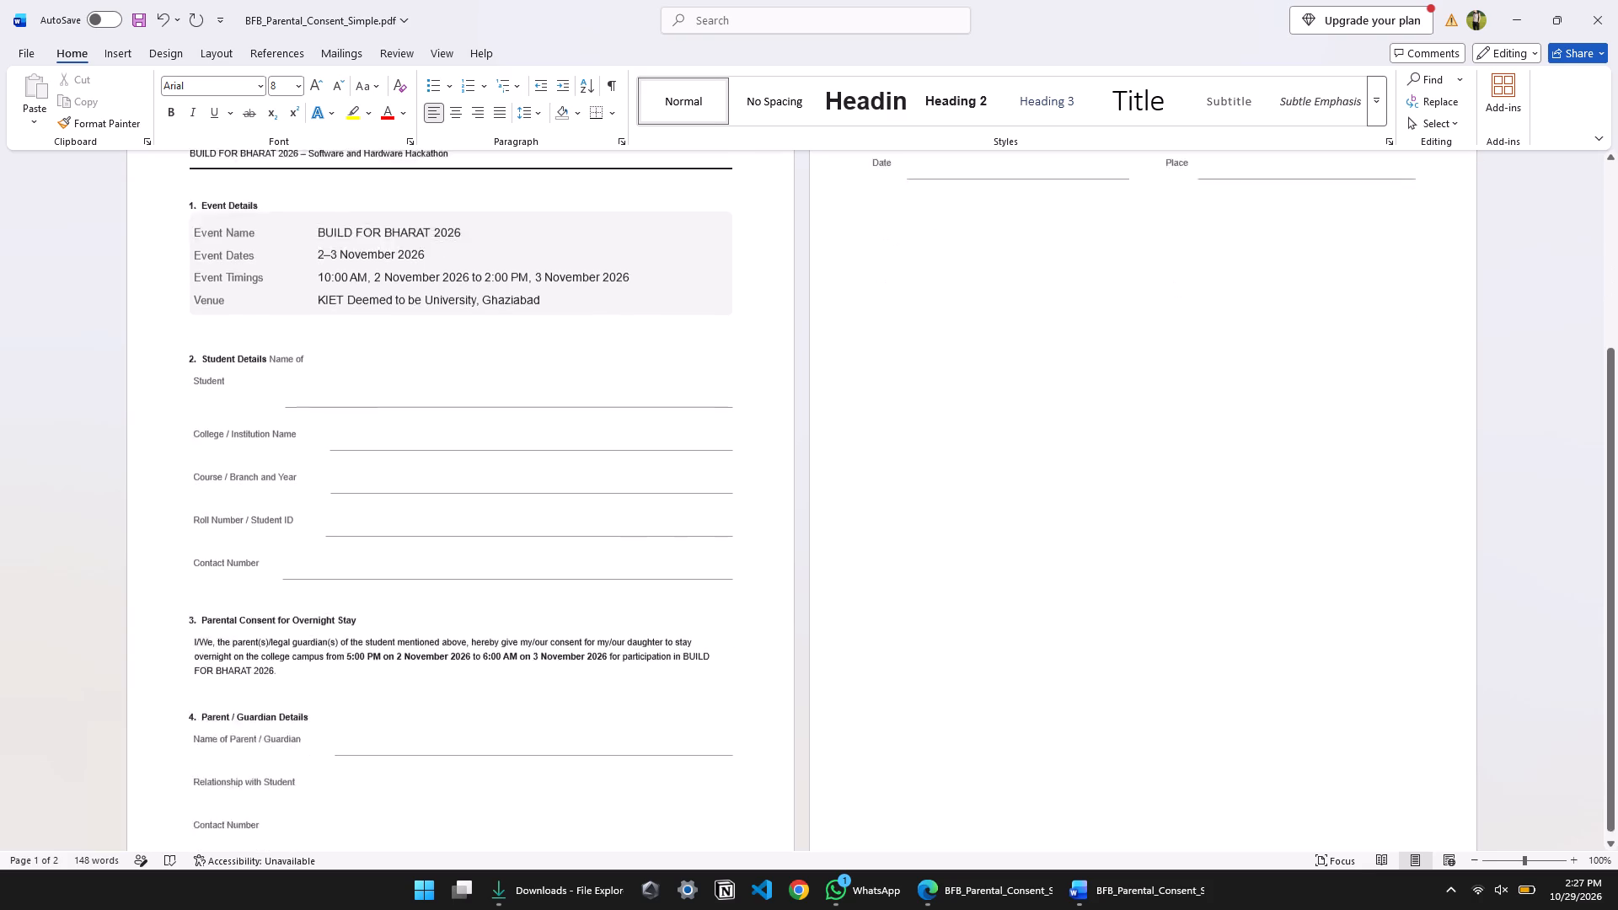
{"action": "scroll", "coordinate": [221, 391], "scroll_direction": "down", "scroll_amount": 2}
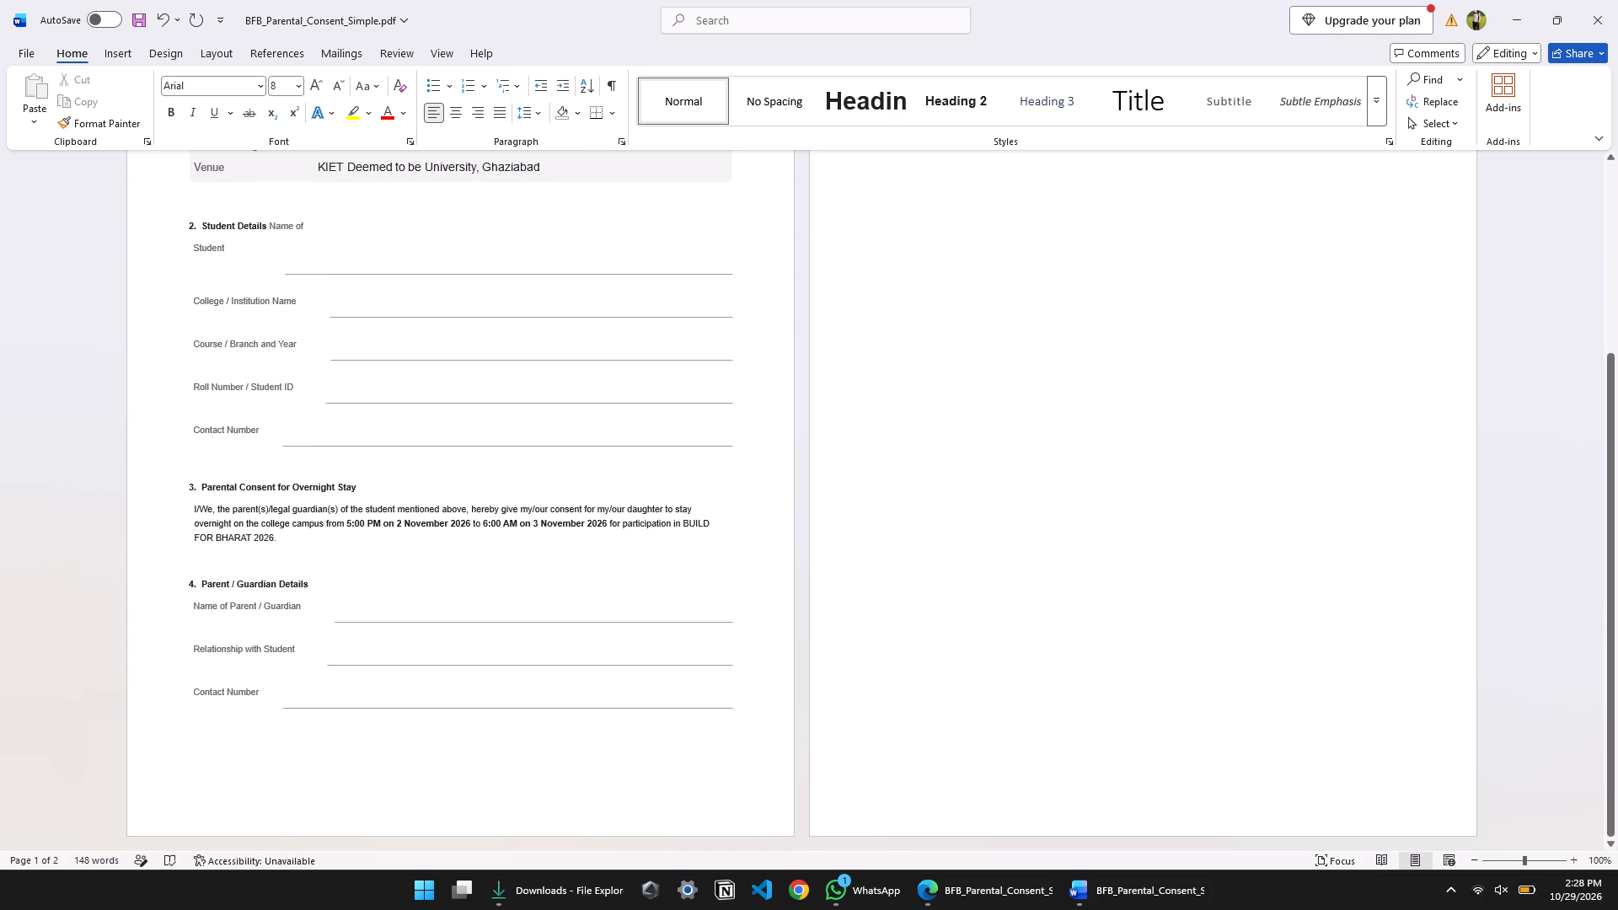
{"action": "left_click", "coordinate": [261, 657]}
{"action": "left_click", "coordinate": [999, 360]}
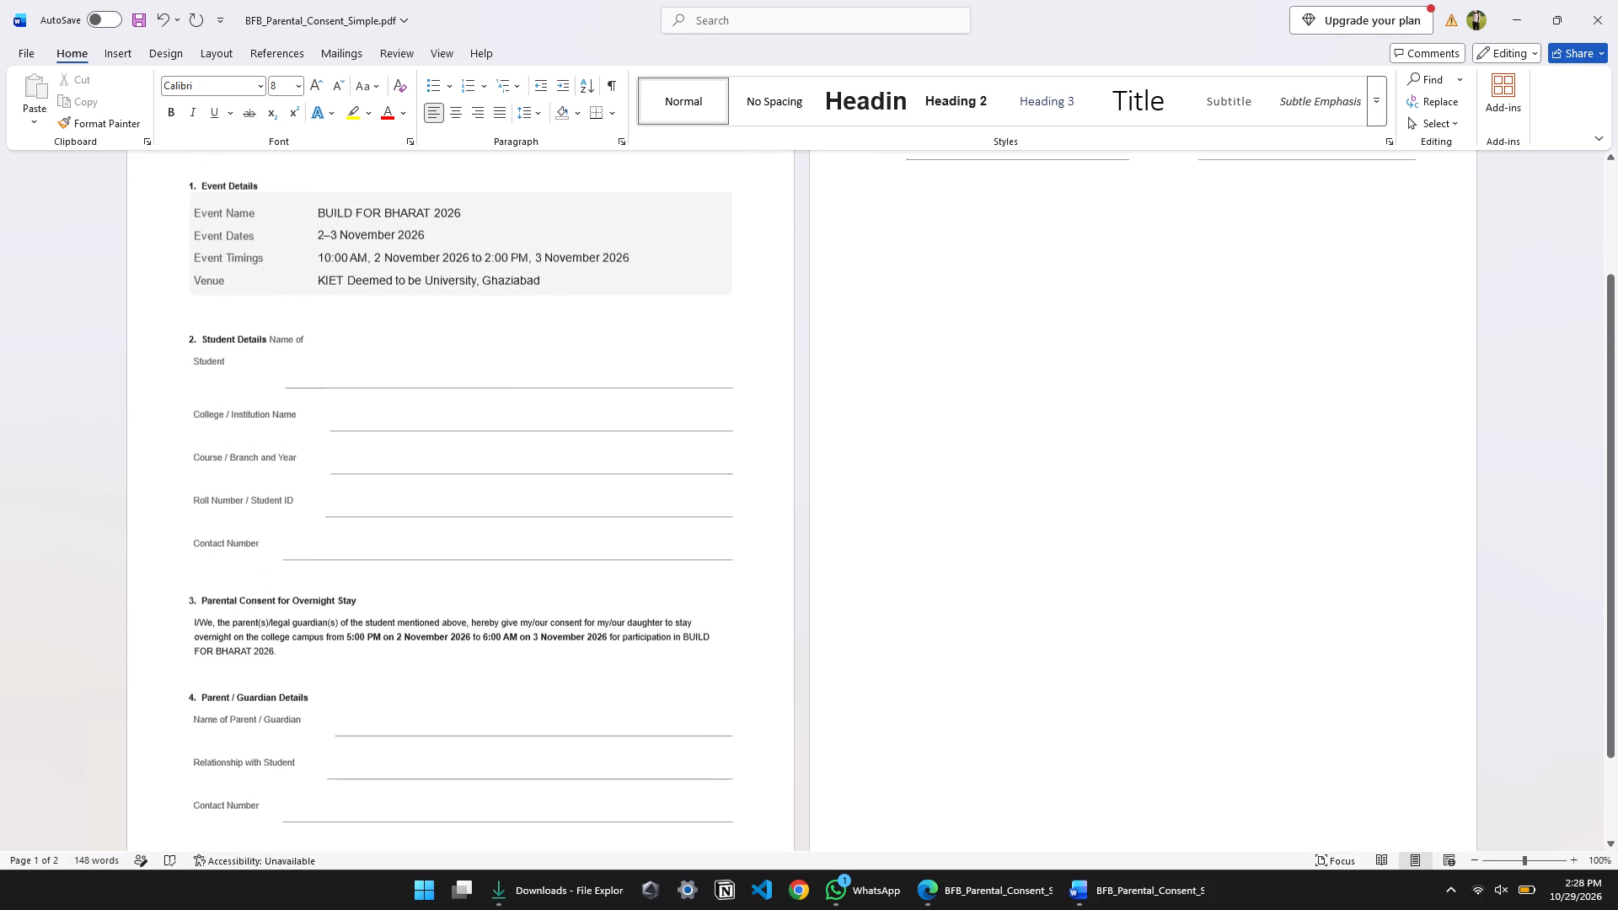
{"action": "scroll", "coordinate": [999, 360], "scroll_direction": "up", "scroll_amount": 3}
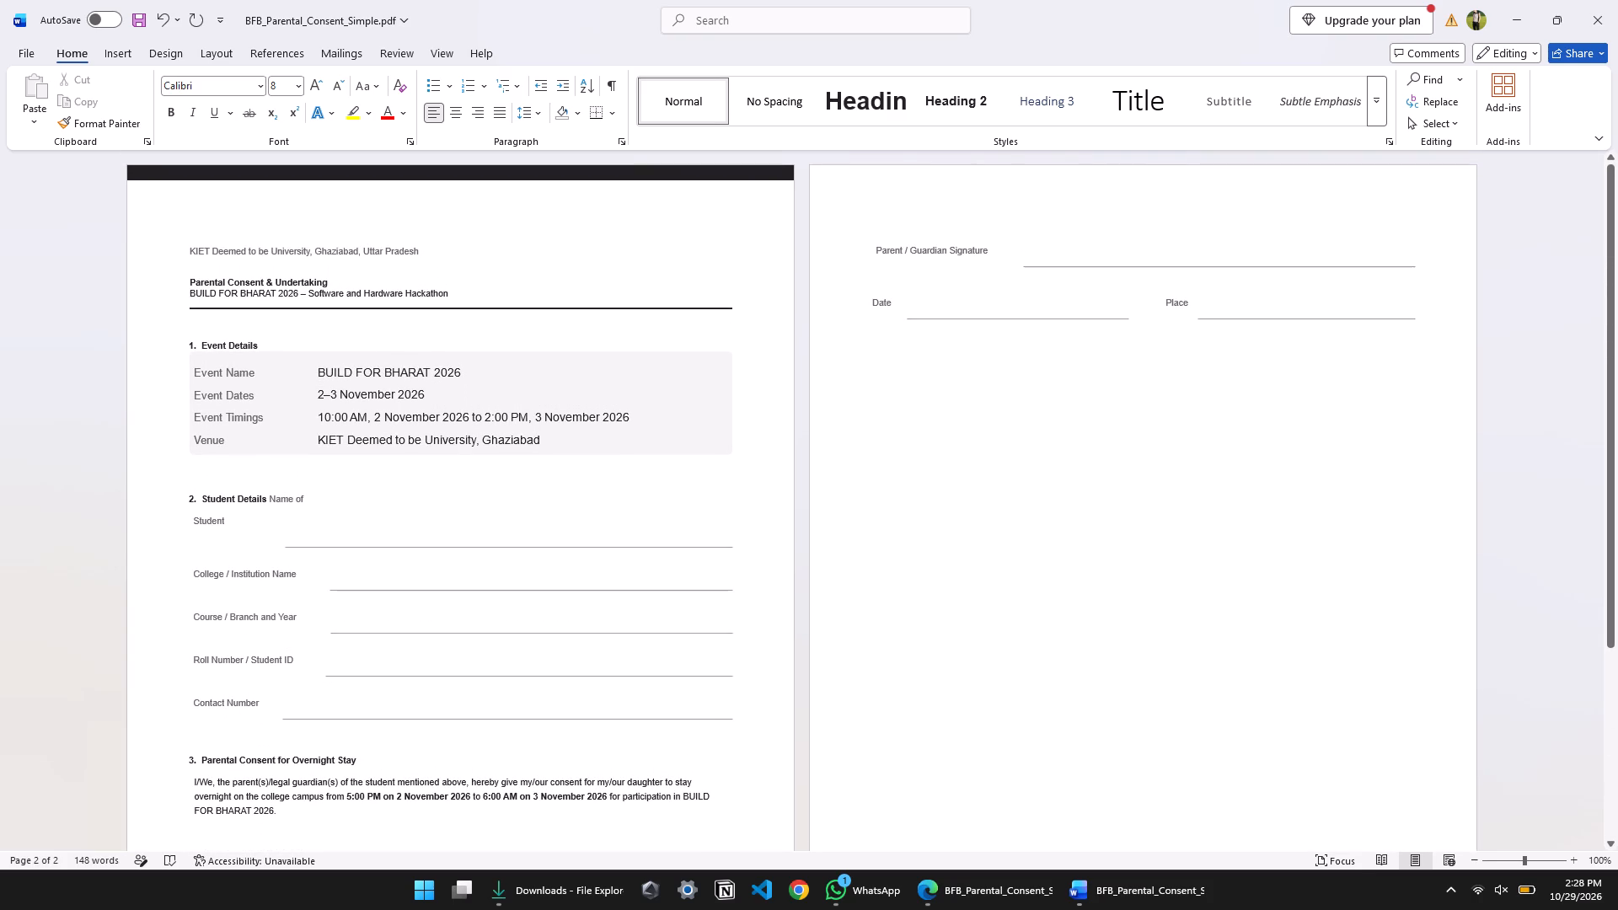
{"action": "left_click", "coordinate": [876, 254]}
{"action": "key", "text": "BackSpace"}
{"action": "key", "text": "BackSpace"}
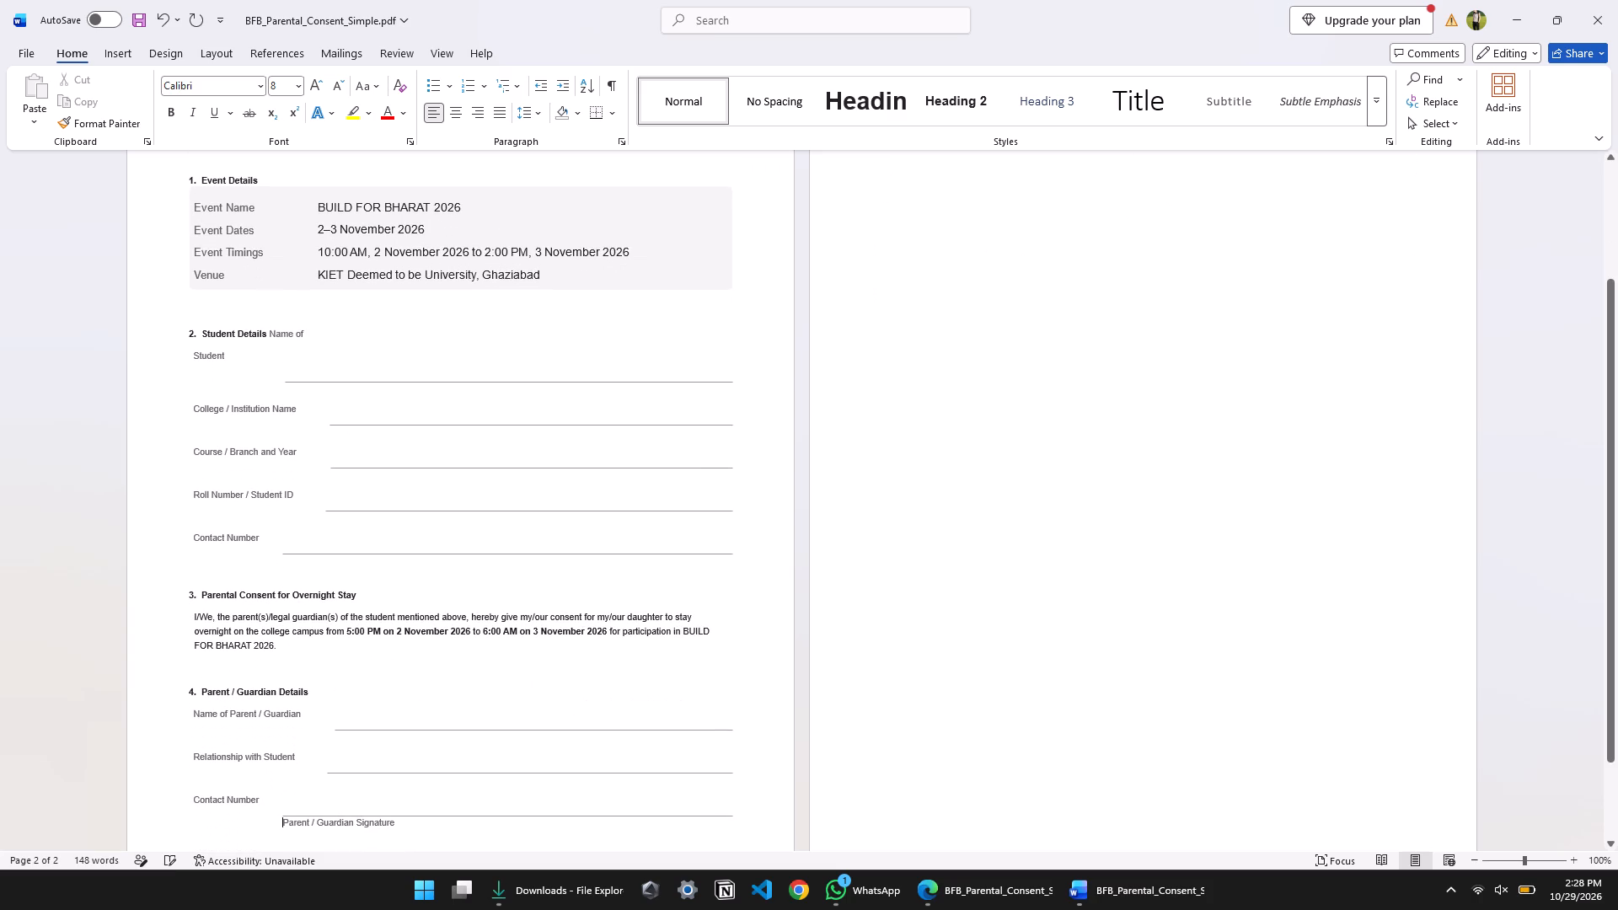
{"action": "key", "text": "BackSpace"}
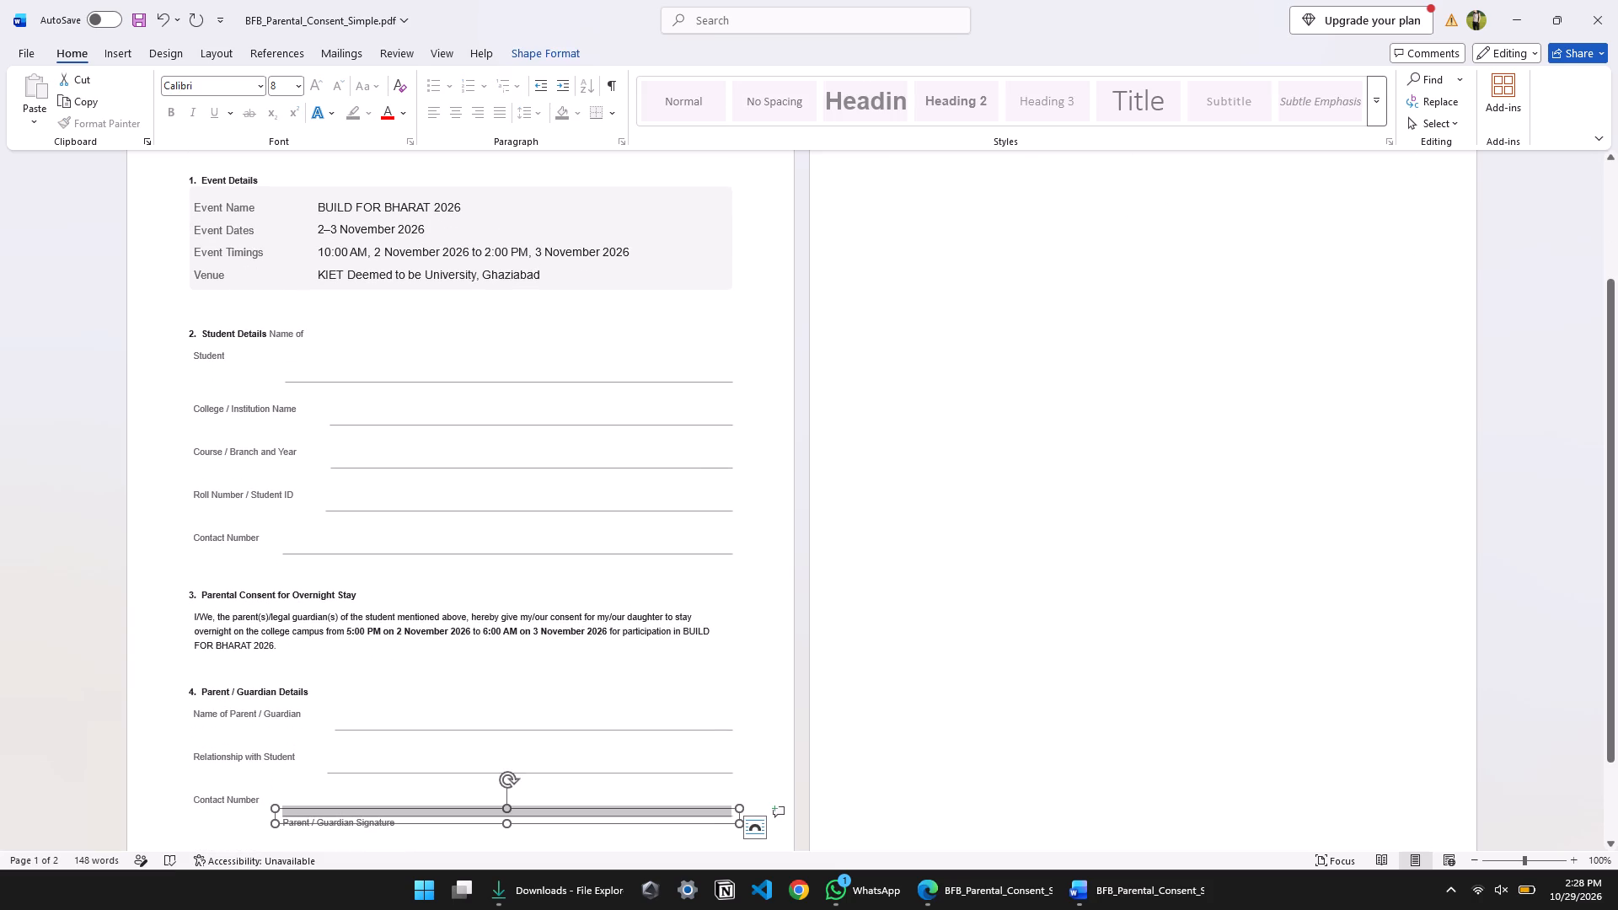
{"action": "key", "text": "Return"}
{"action": "key", "text": "BackSpace"}
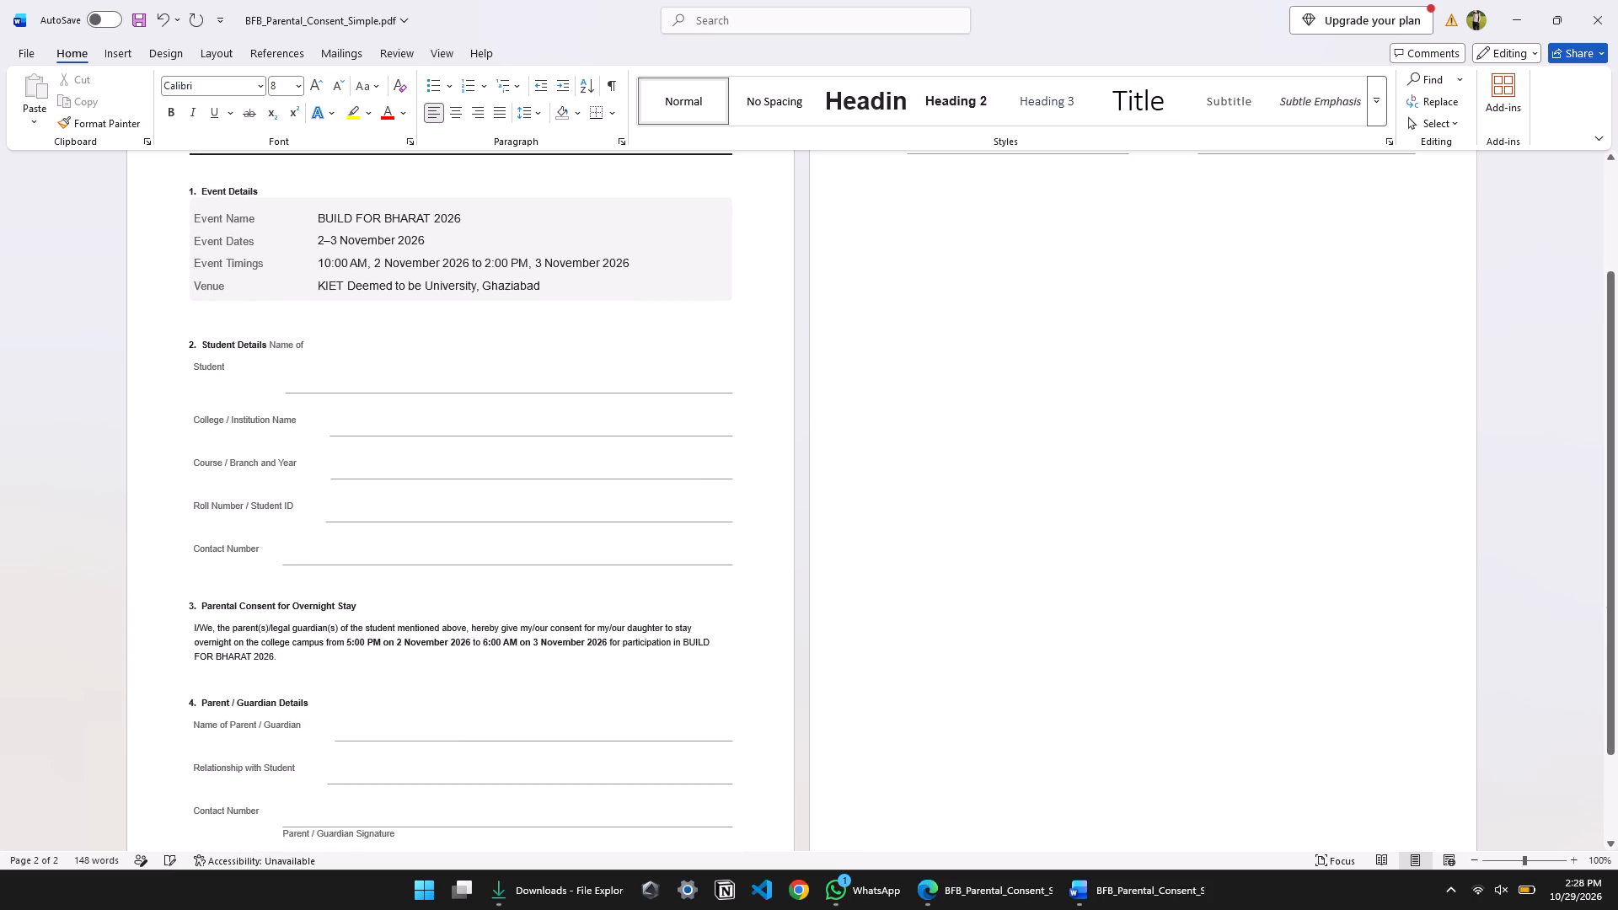
Undo the last deletion made before the Parent / Guardian Signature line.
{"action": "key", "text": "ctrl+z"}
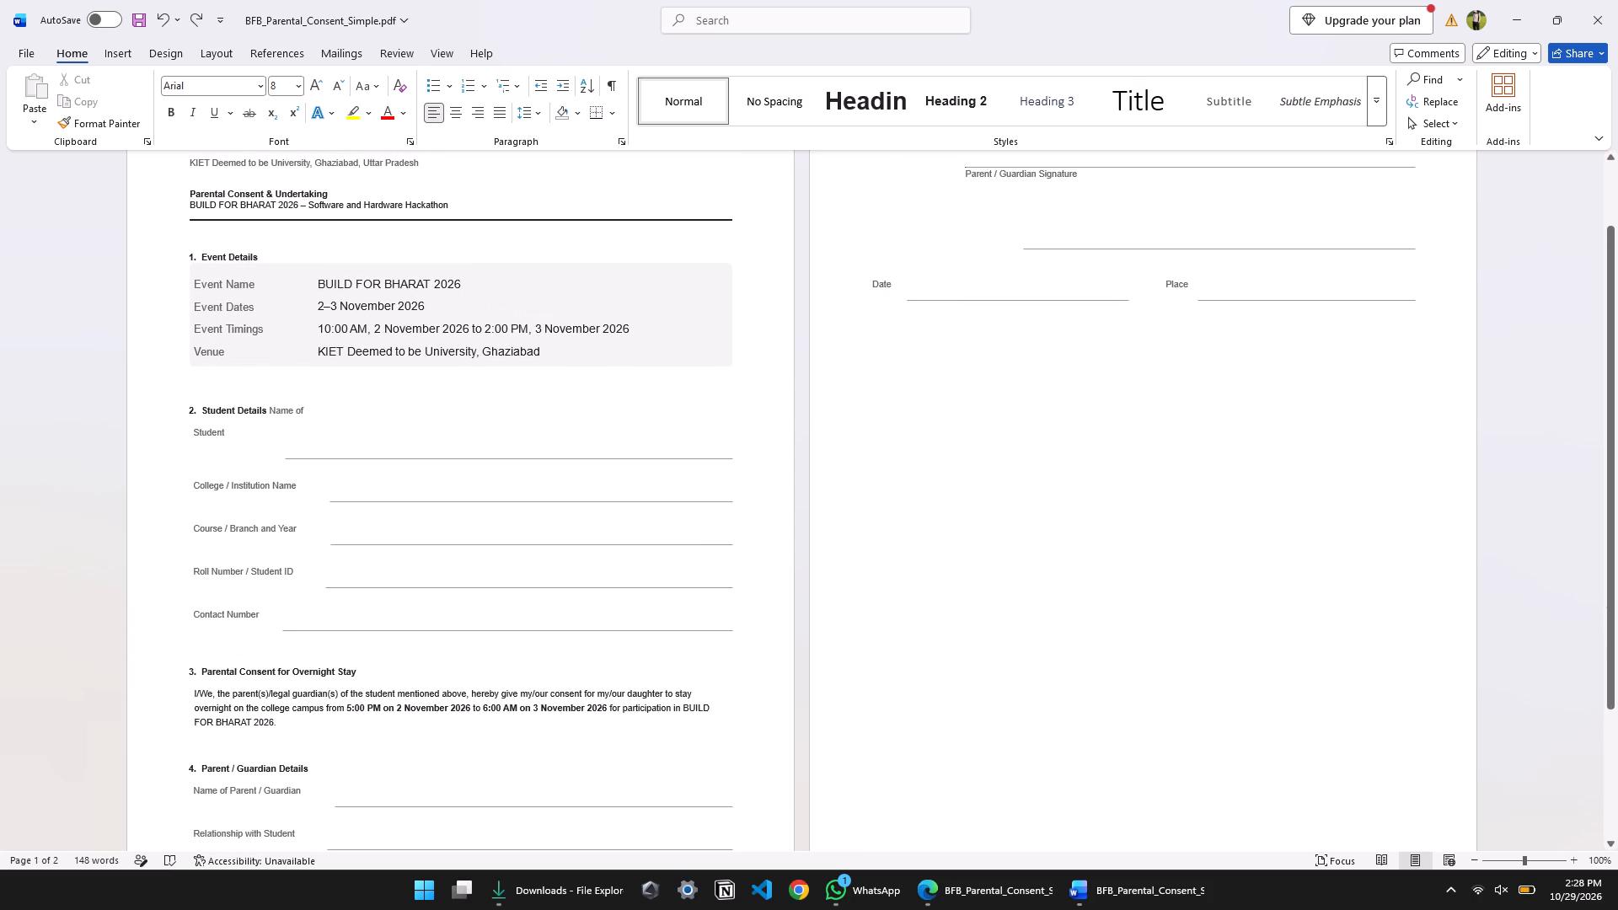
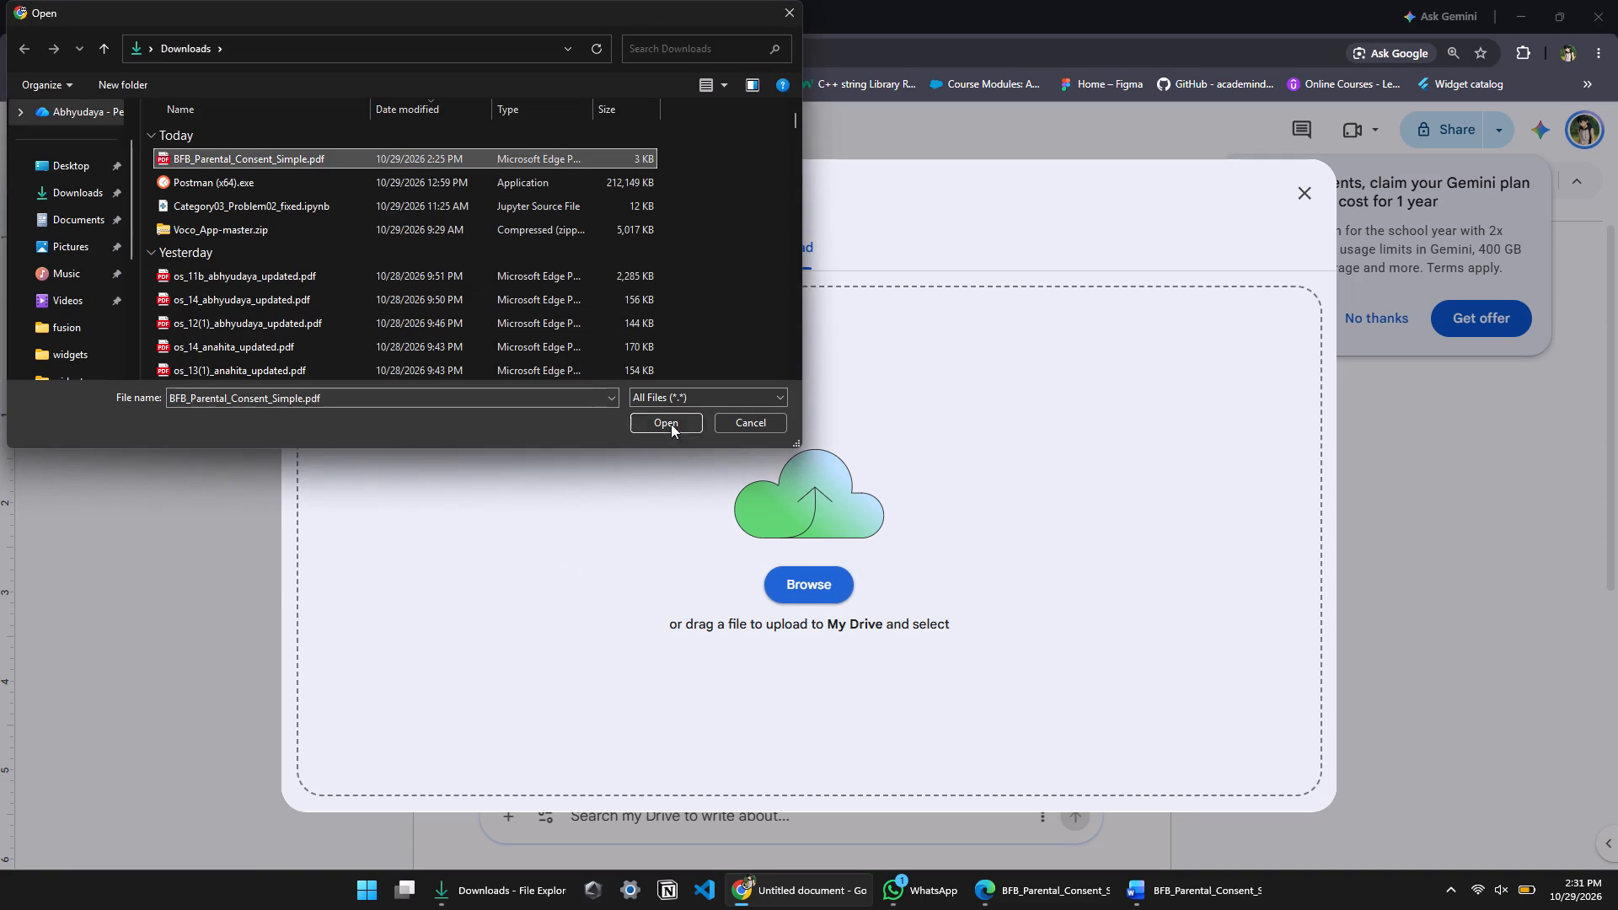
{"action": "left_click", "coordinate": [671, 424]}
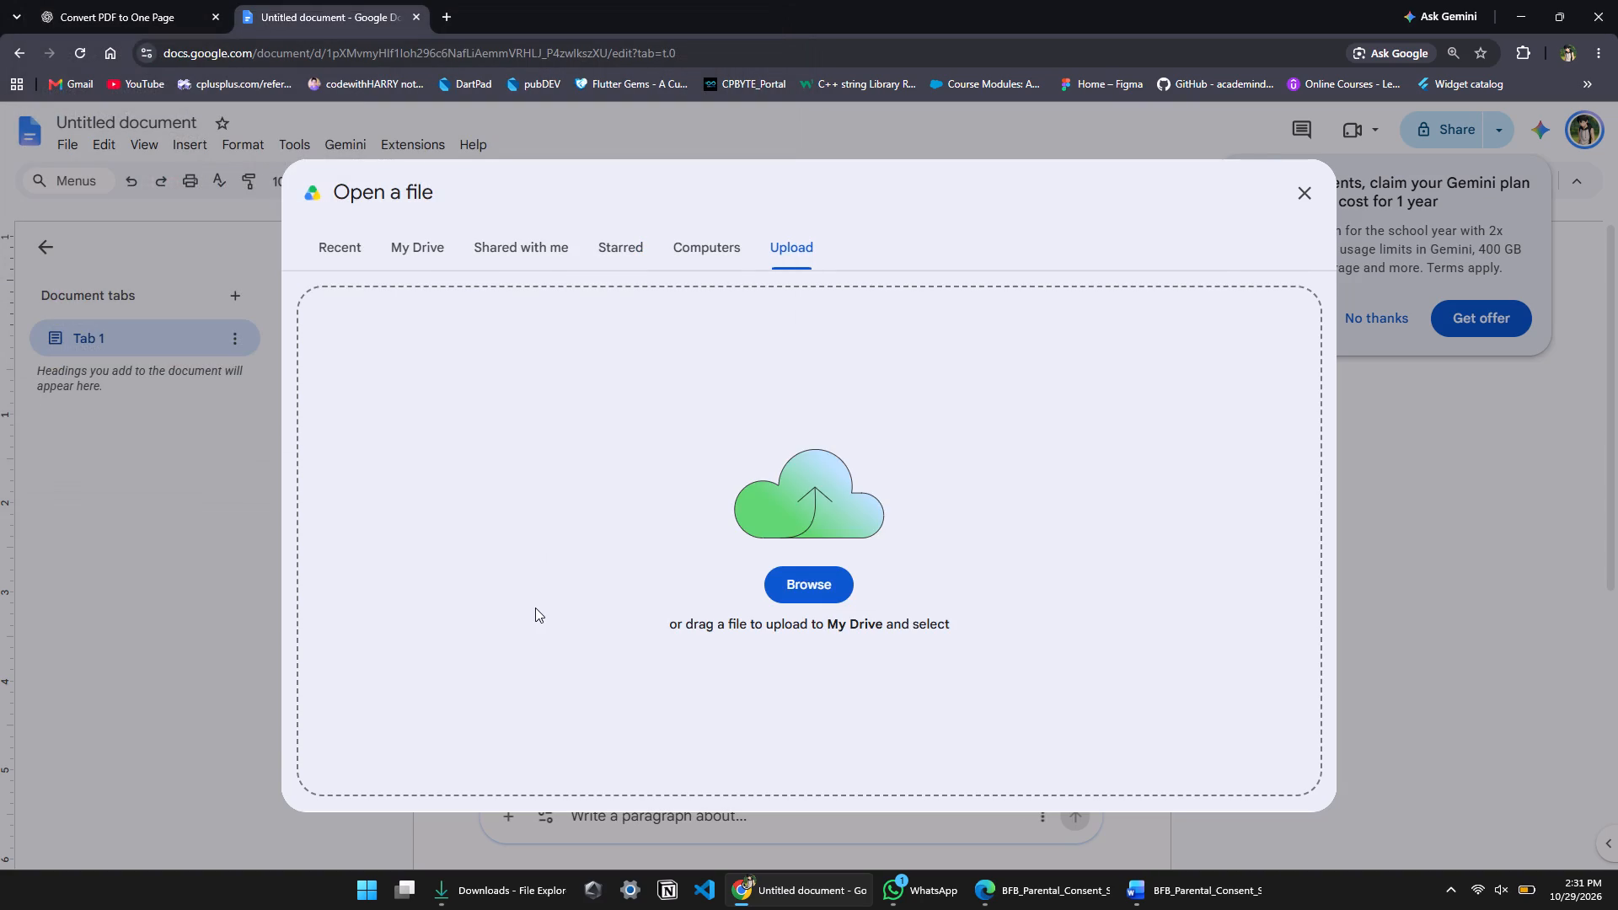
Examine the layout of the converted consent form in Google Docs, including where the signature, date and place lines fall.
{"action": "scroll", "coordinate": [705, 494], "scroll_direction": "down", "scroll_amount": 3}
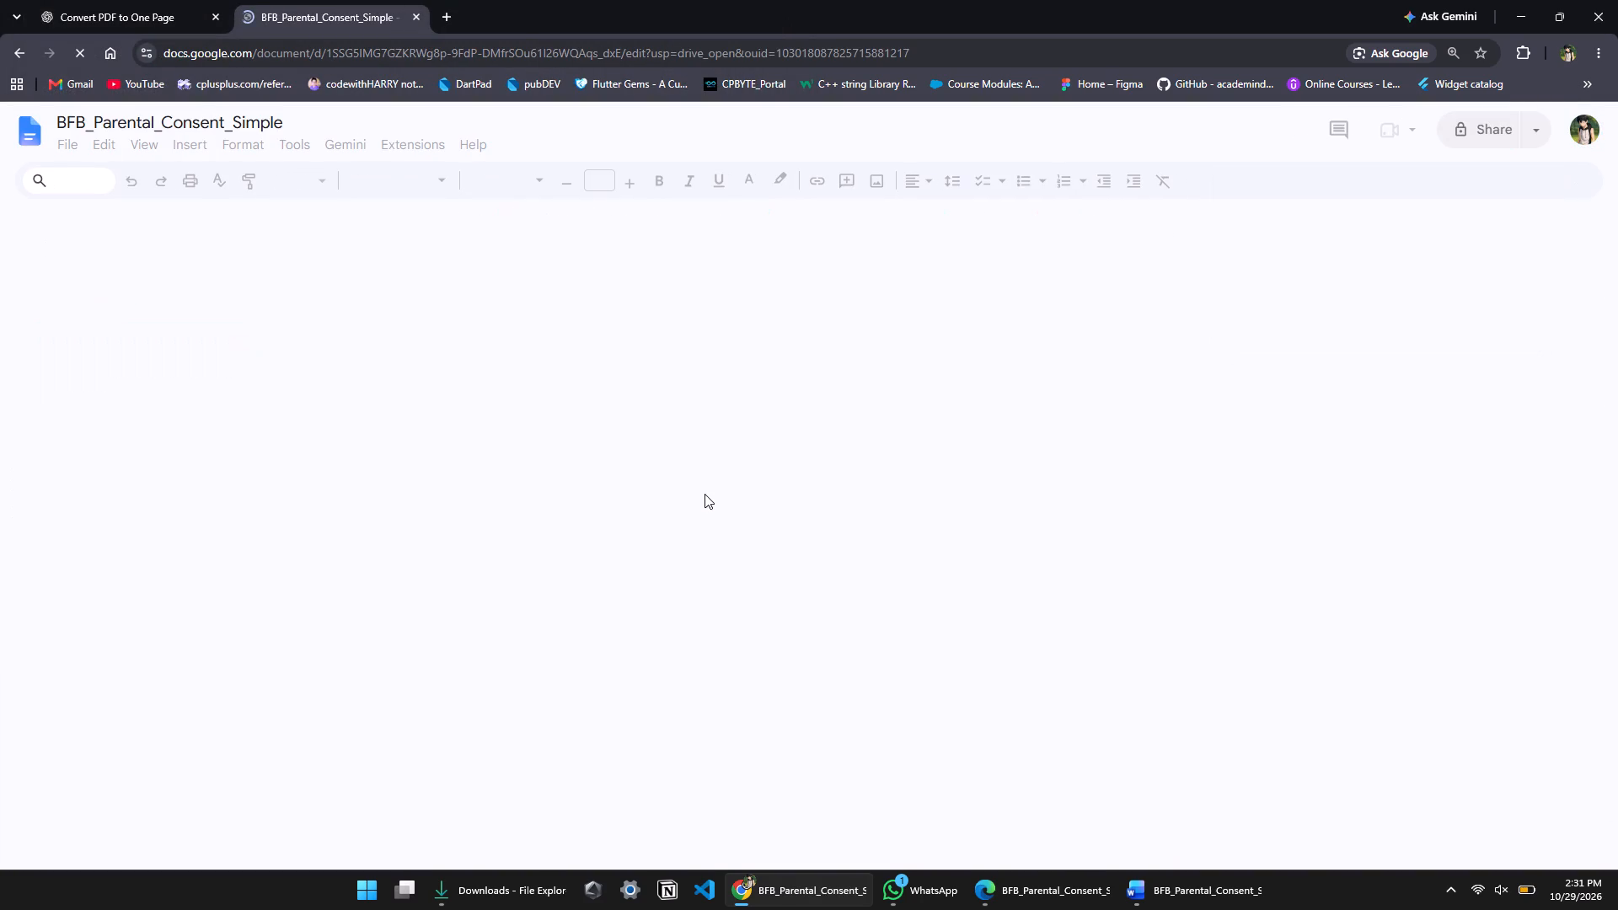
{"action": "scroll", "coordinate": [705, 494], "scroll_direction": "down", "scroll_amount": 8}
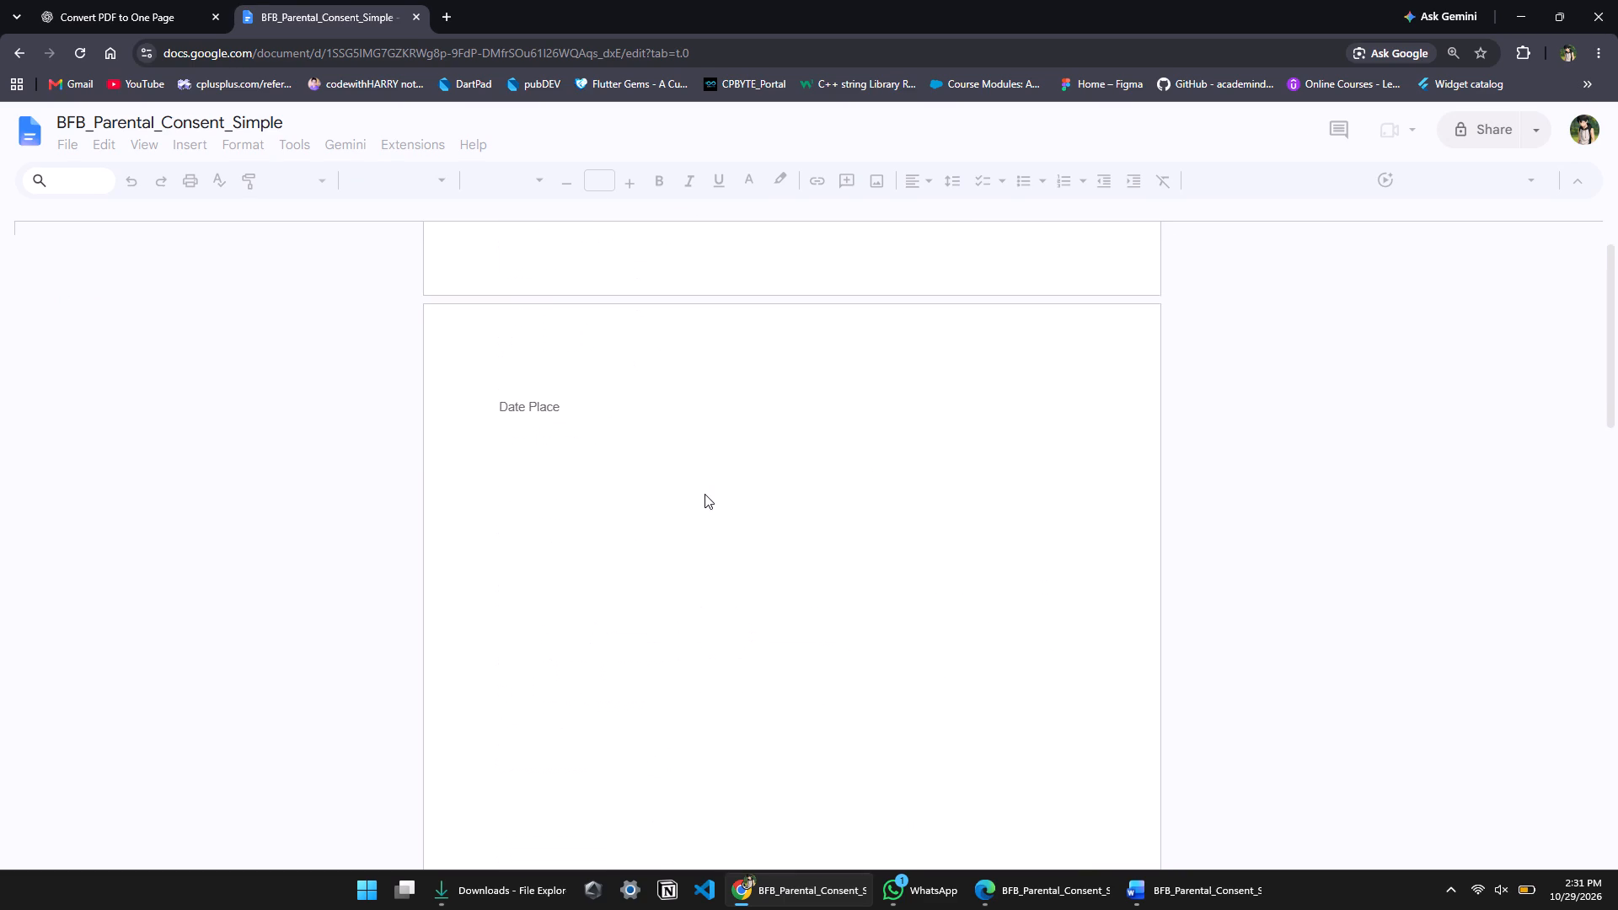
{"action": "scroll", "coordinate": [705, 494], "scroll_direction": "down", "scroll_amount": 3}
{"action": "scroll", "coordinate": [705, 494], "scroll_direction": "up", "scroll_amount": 9}
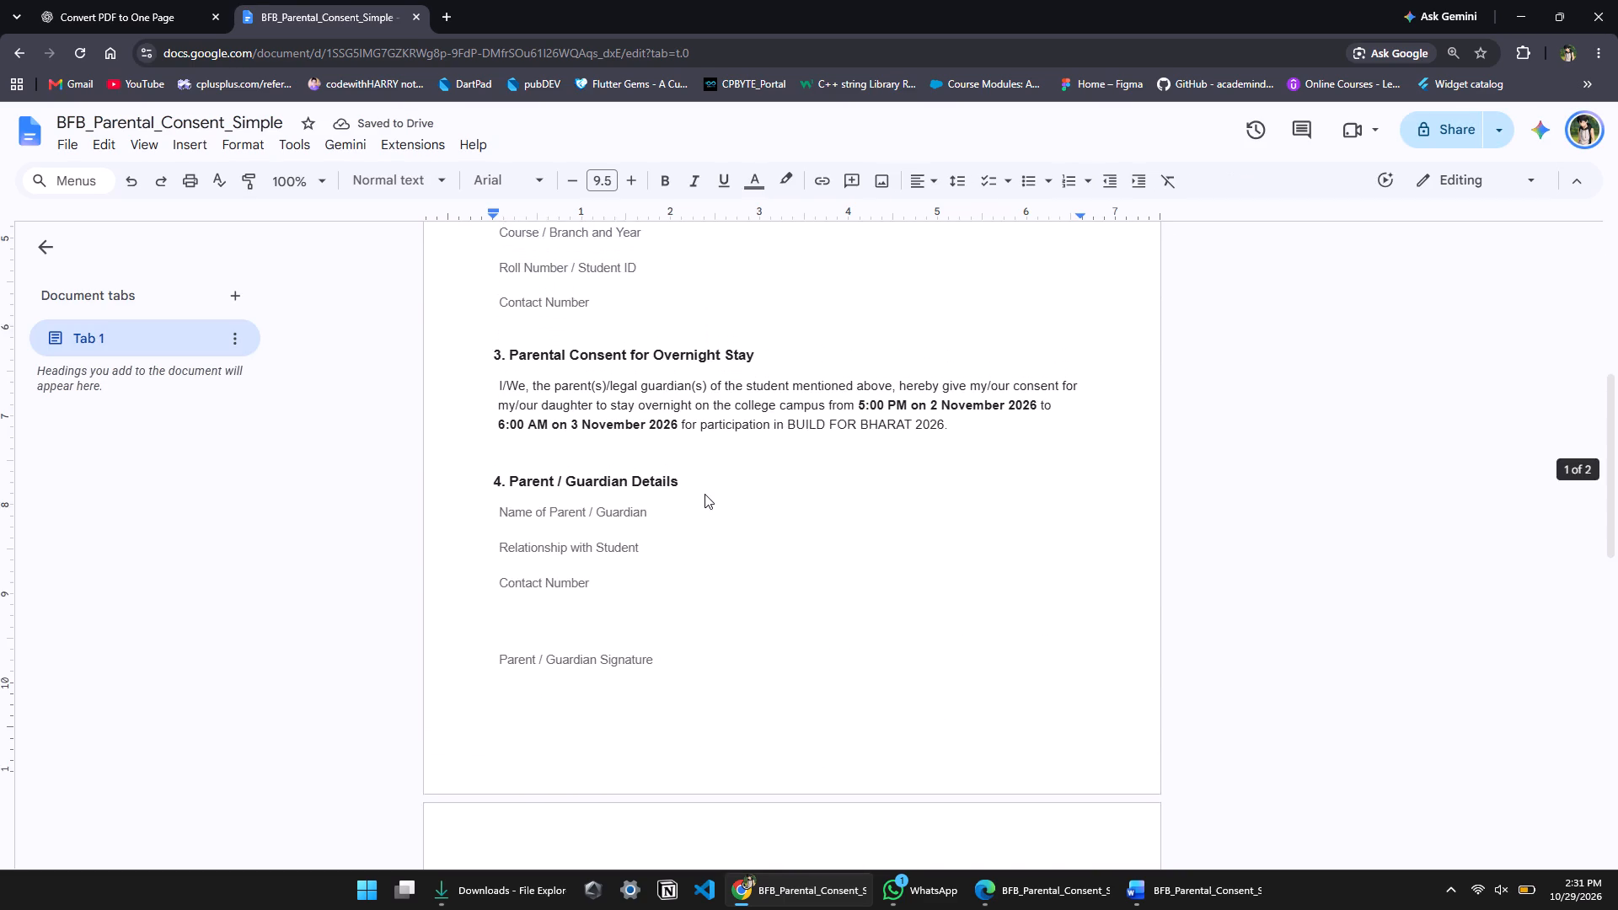
{"action": "scroll", "coordinate": [705, 494], "scroll_direction": "down", "scroll_amount": 3}
{"action": "scroll", "coordinate": [581, 581], "scroll_direction": "up", "scroll_amount": 1}
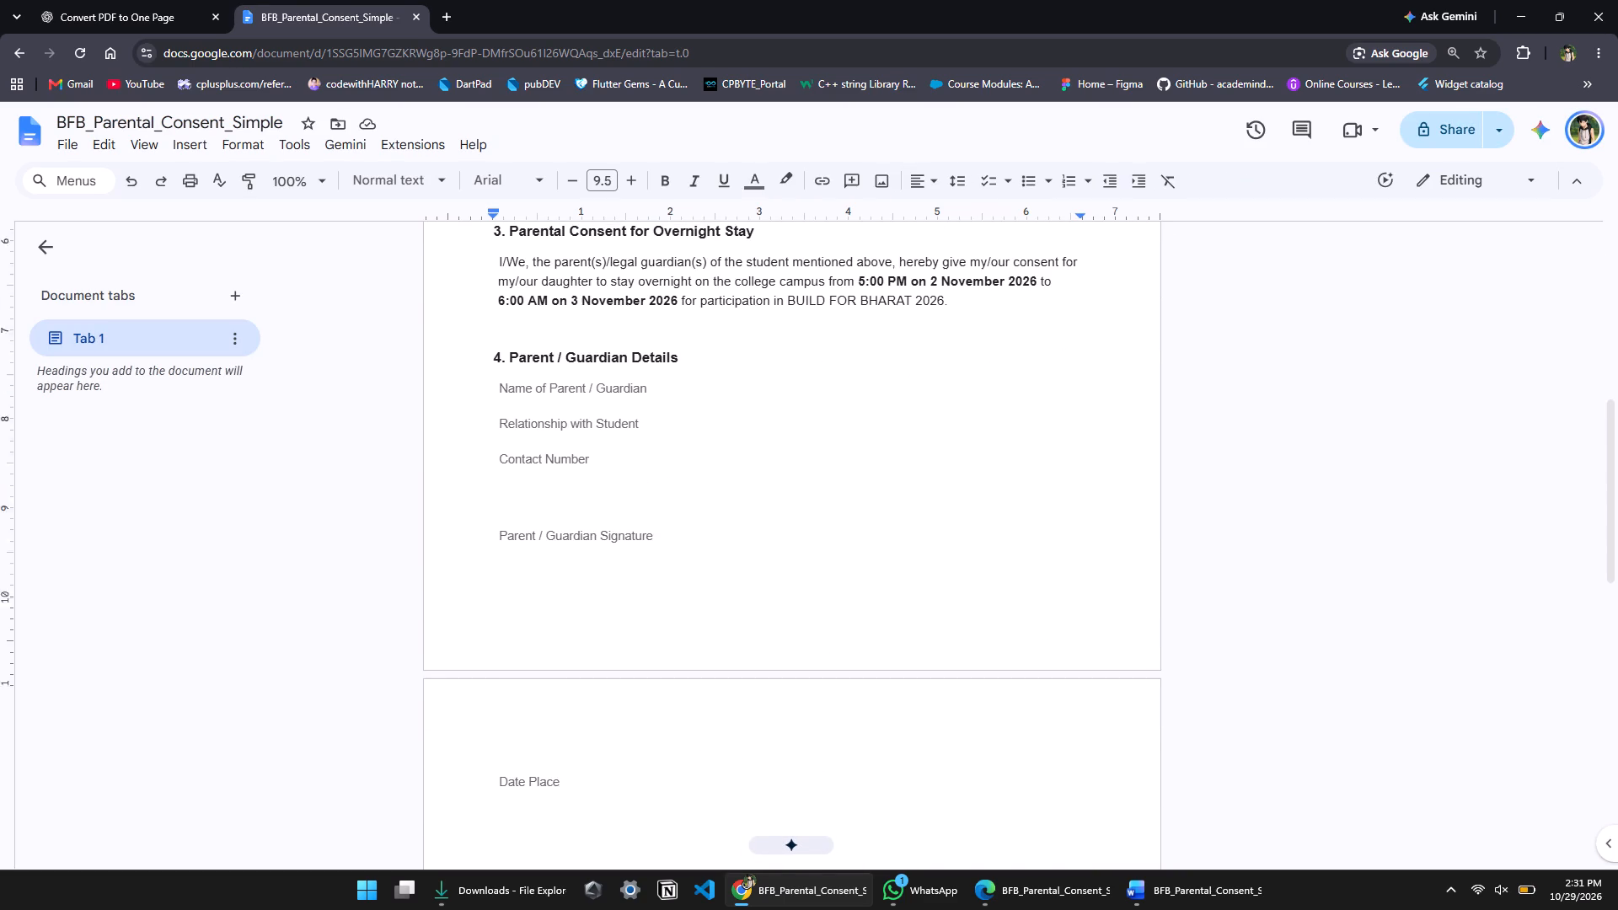
{"action": "scroll", "coordinate": [581, 581], "scroll_direction": "up", "scroll_amount": 6}
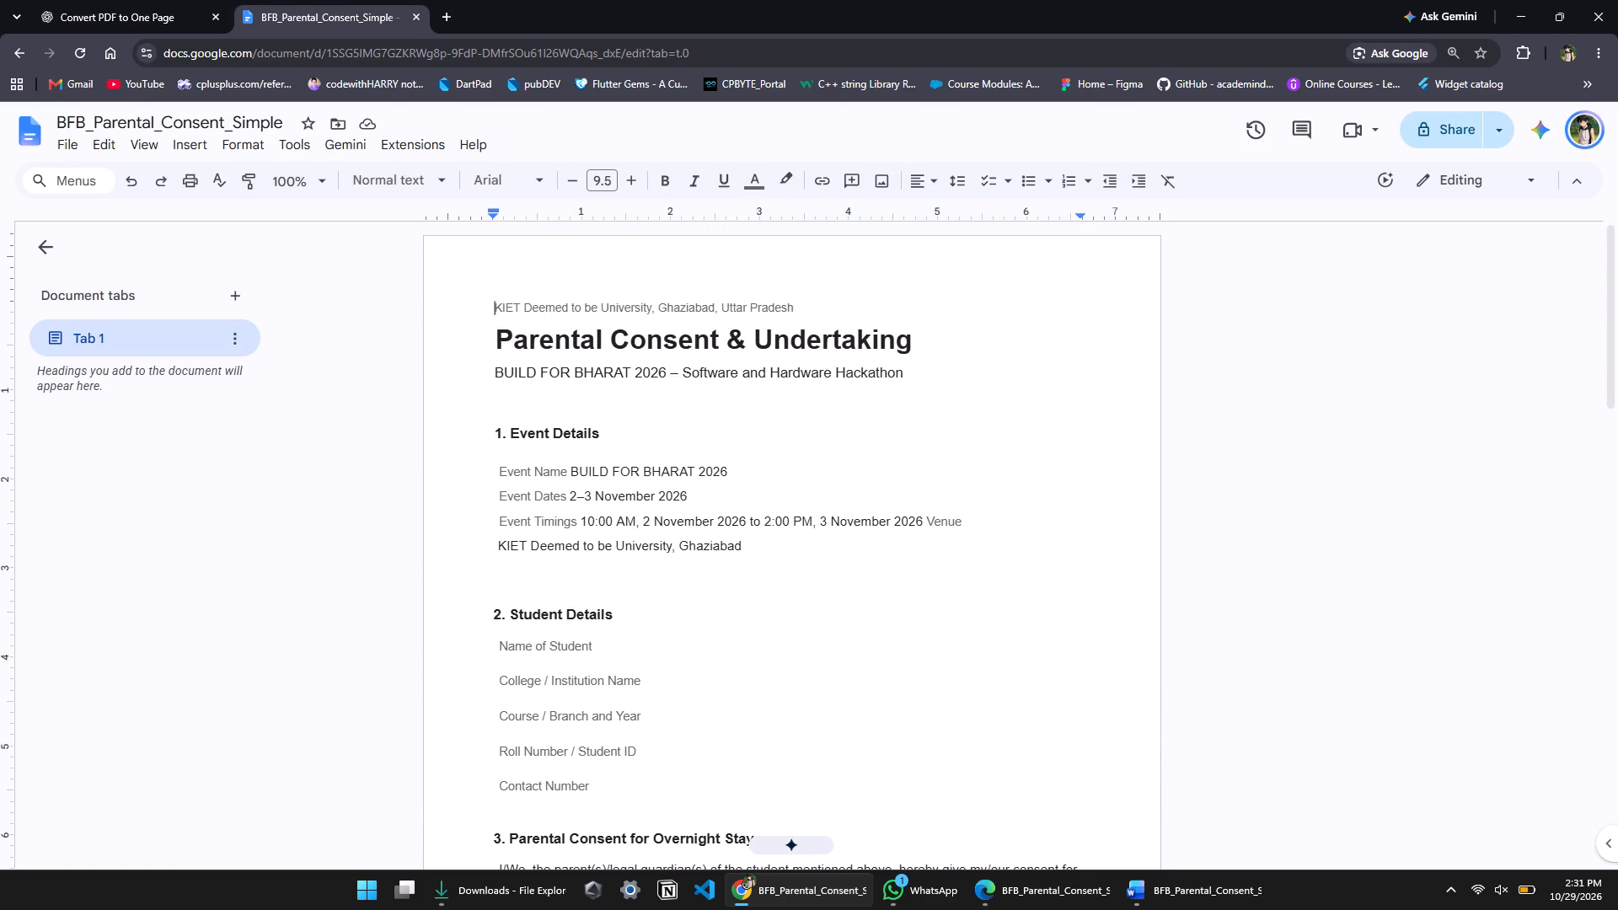
{"action": "scroll", "coordinate": [581, 581], "scroll_direction": "down", "scroll_amount": 5}
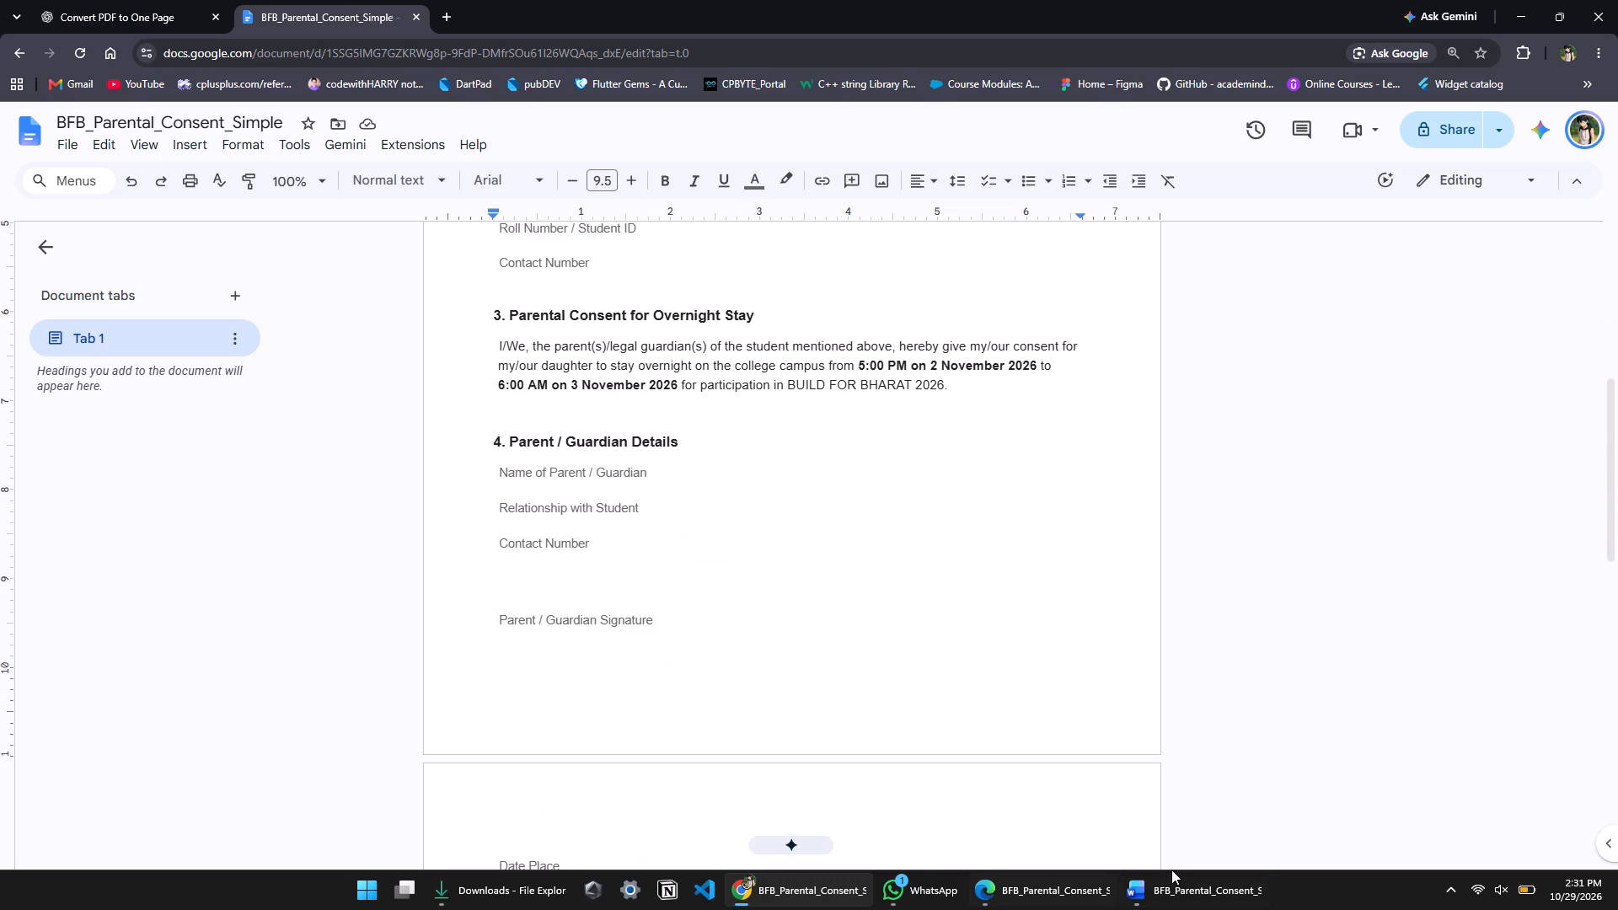
Switch back to the consent form in Word and undo the earlier deletions made before the Parent / Guardian Signature line.
{"action": "left_click", "coordinate": [1192, 894]}
{"action": "scroll", "coordinate": [645, 531], "scroll_direction": "up", "scroll_amount": 1}
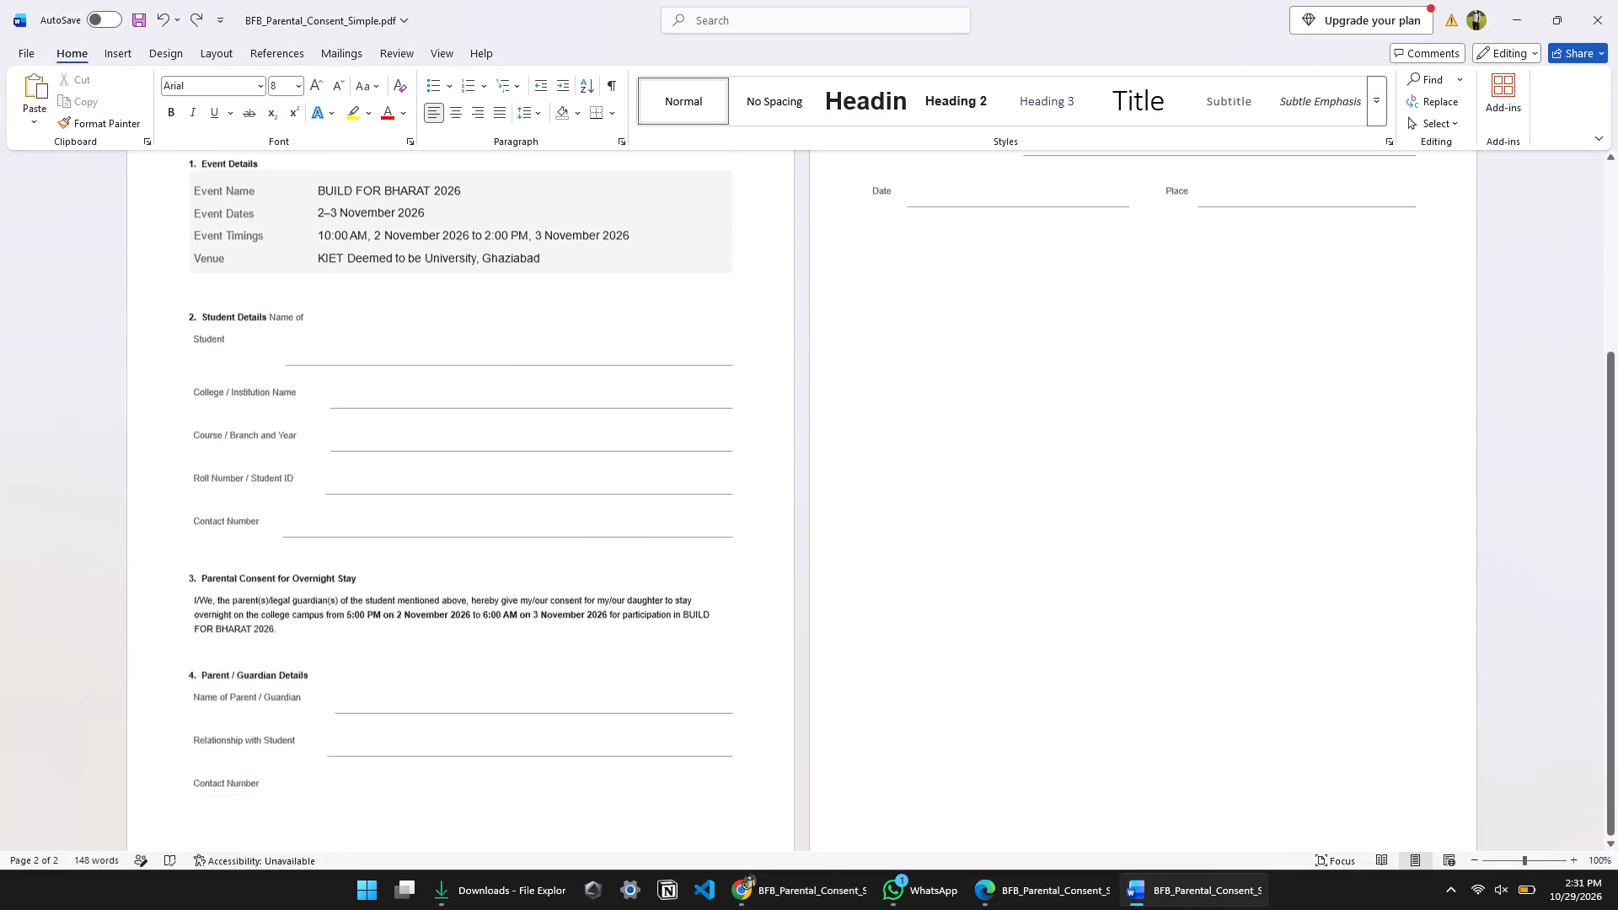
{"action": "scroll", "coordinate": [645, 531], "scroll_direction": "up", "scroll_amount": 1}
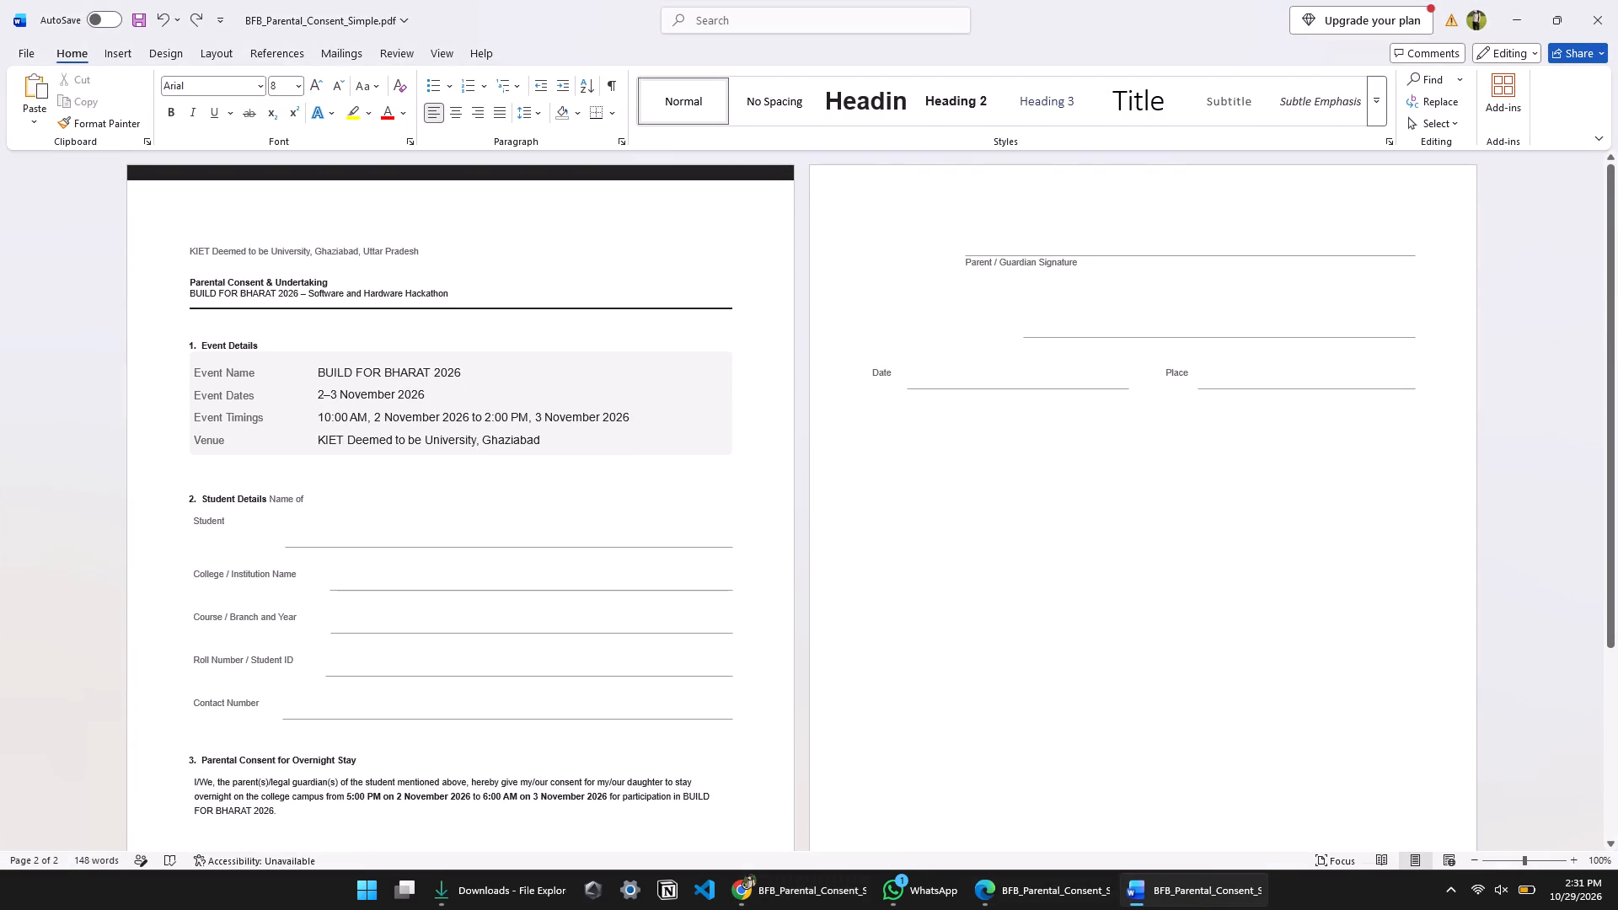
{"action": "left_click", "coordinate": [194, 241]}
{"action": "key", "text": "ctrl+z"}
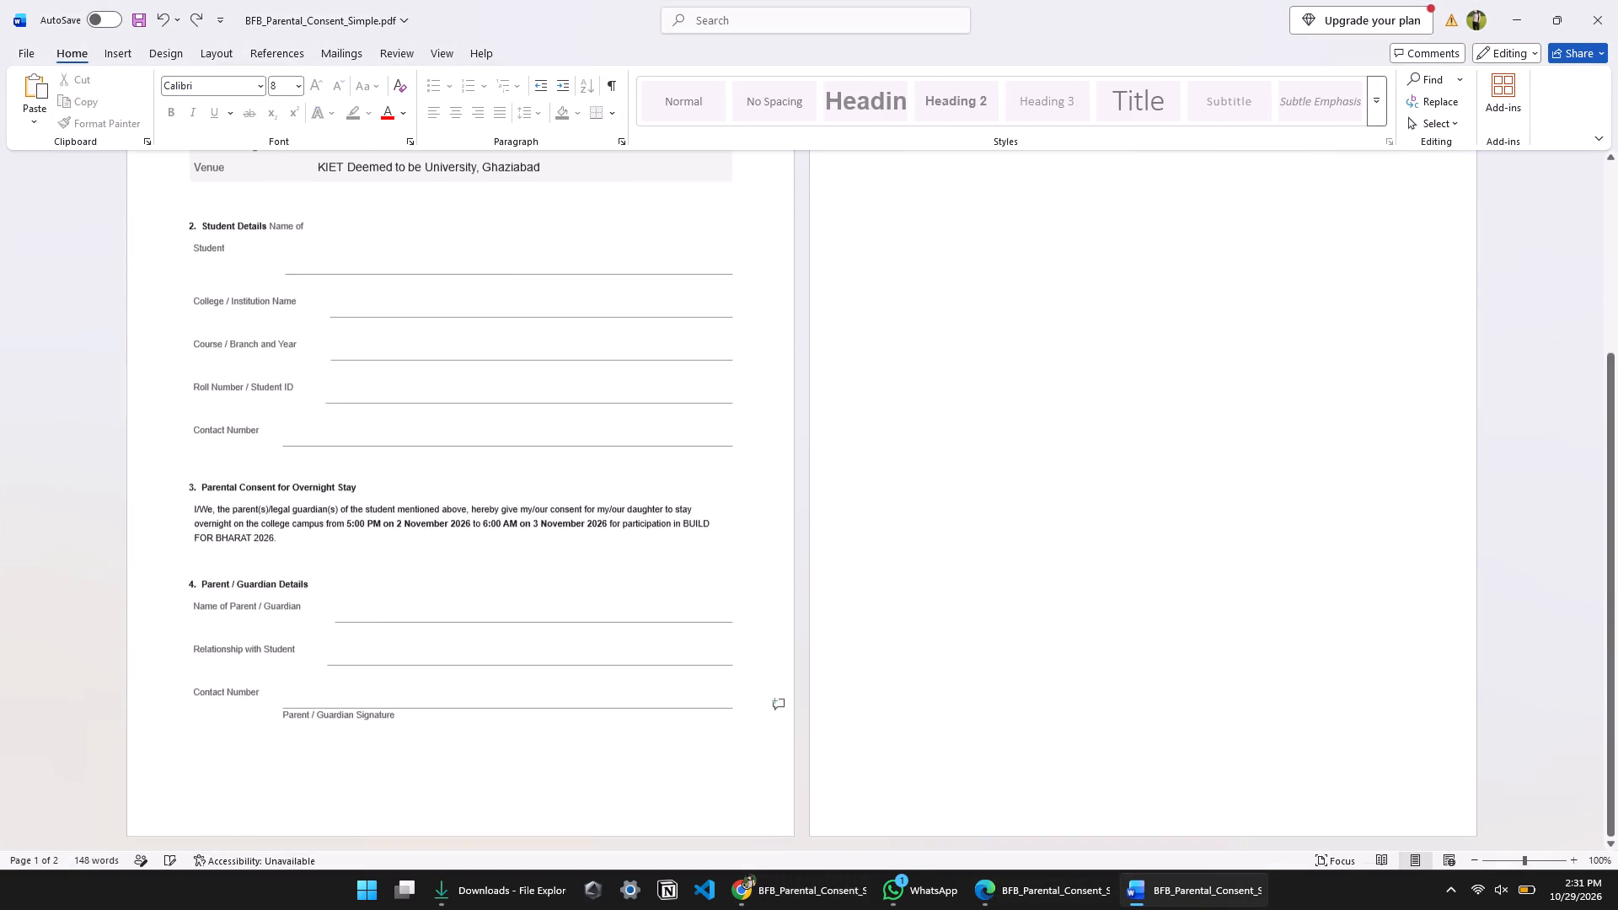
{"action": "key", "text": "ctrl+z"}
{"action": "key", "text": "ctrl+z"}
{"action": "key", "text": "z"}
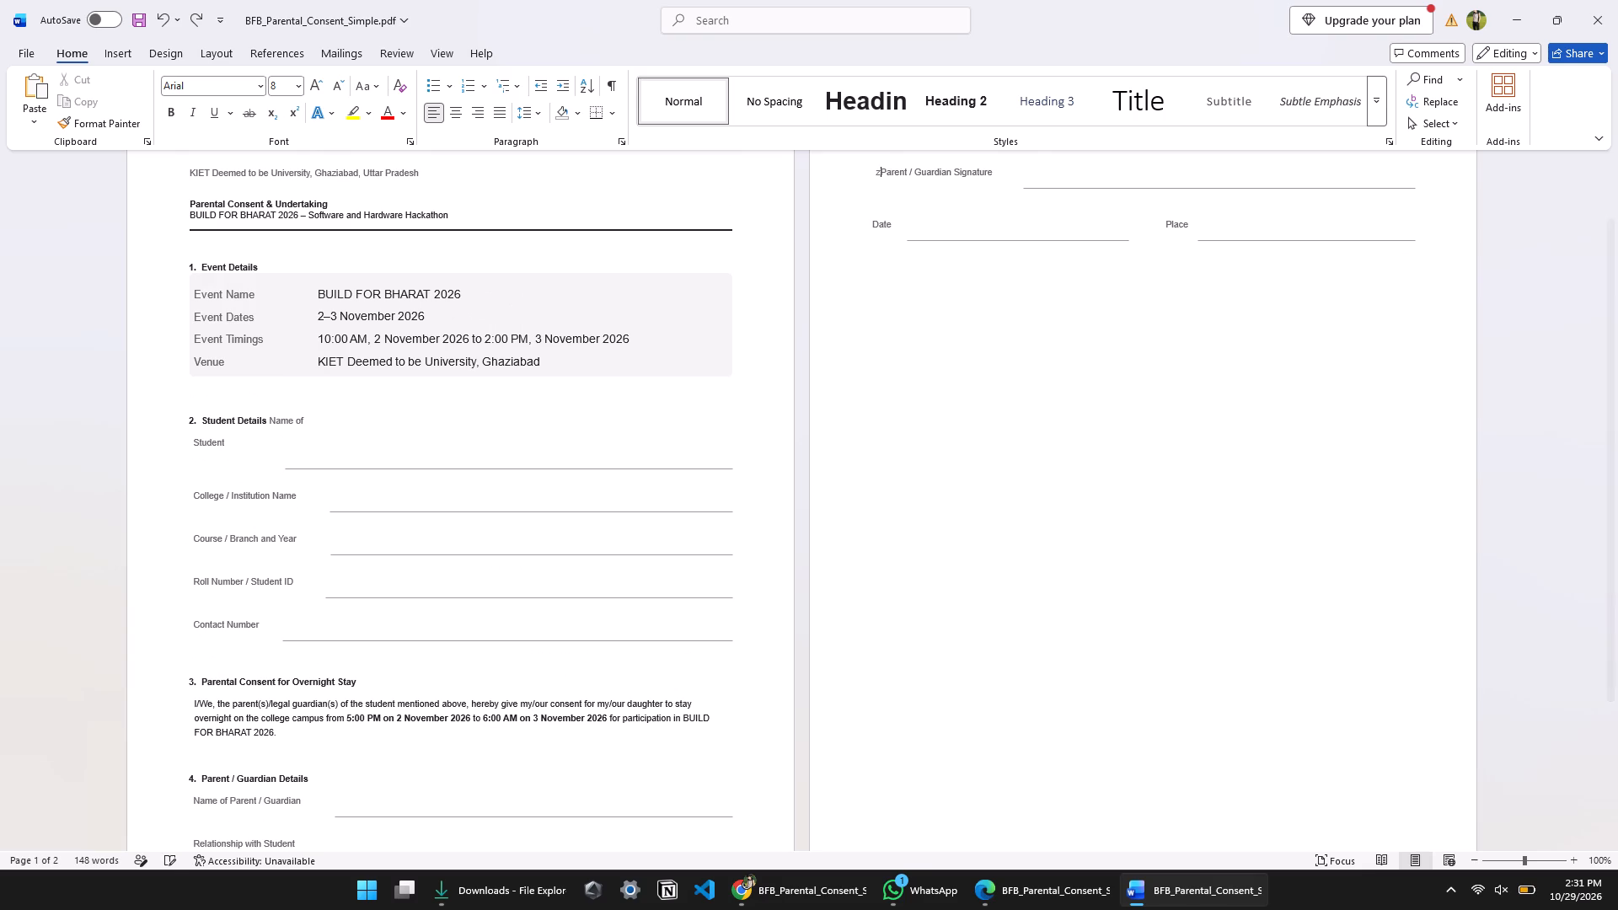
{"action": "key", "text": "BackSpace"}
{"action": "key", "text": "ctrl+z"}
{"action": "key", "text": "ctrl+z"}
{"action": "scroll", "coordinate": [126, 338], "scroll_direction": "down", "scroll_amount": 7}
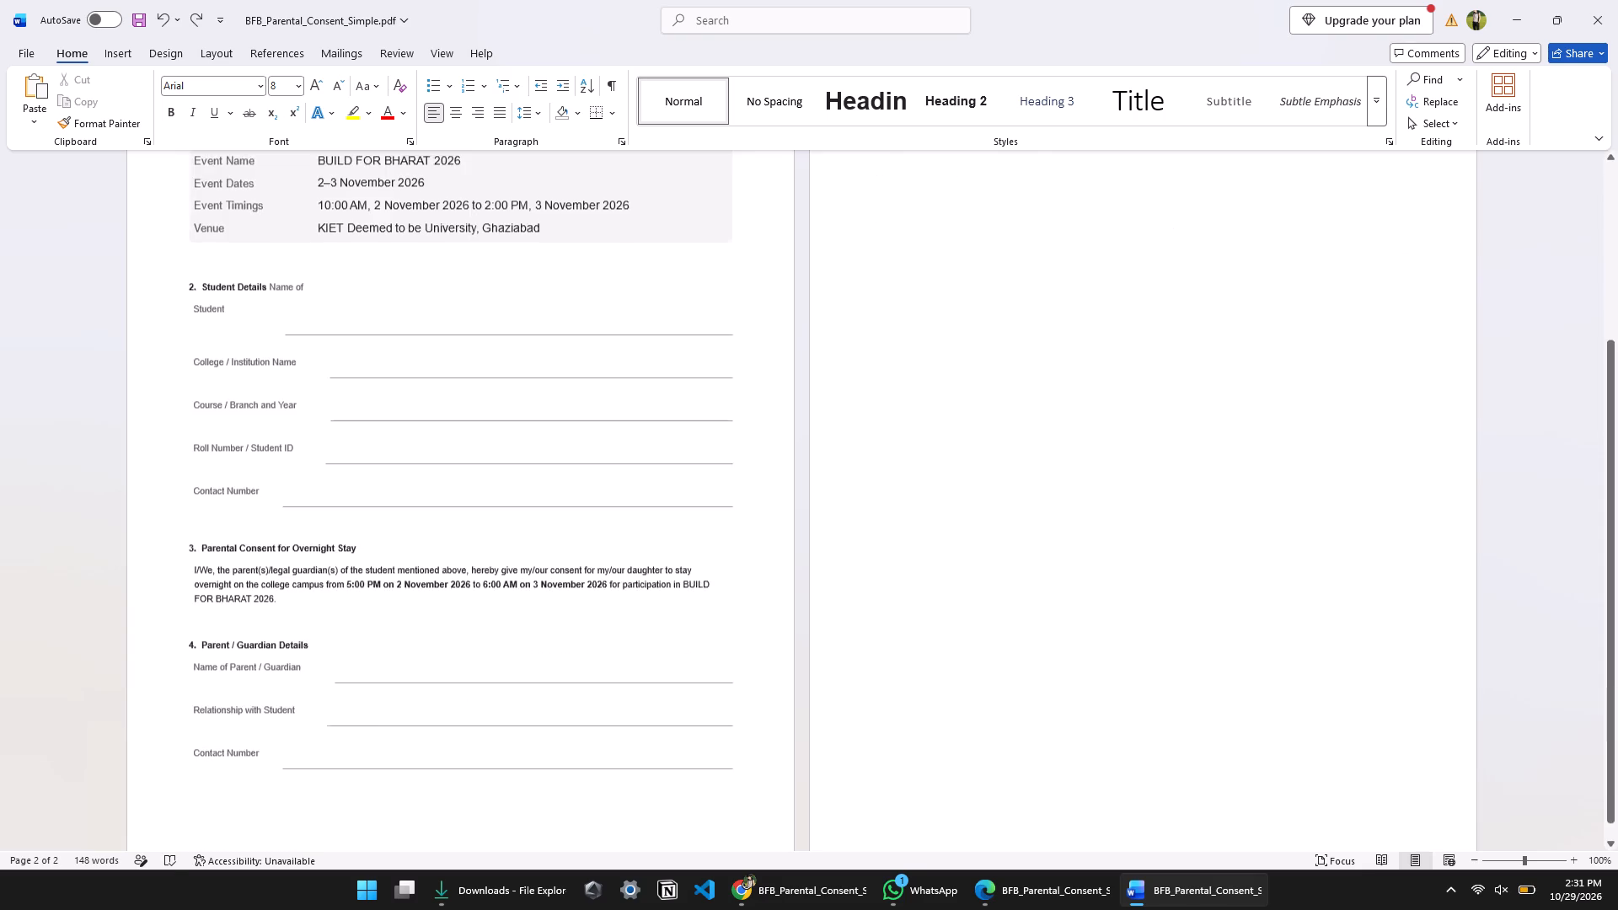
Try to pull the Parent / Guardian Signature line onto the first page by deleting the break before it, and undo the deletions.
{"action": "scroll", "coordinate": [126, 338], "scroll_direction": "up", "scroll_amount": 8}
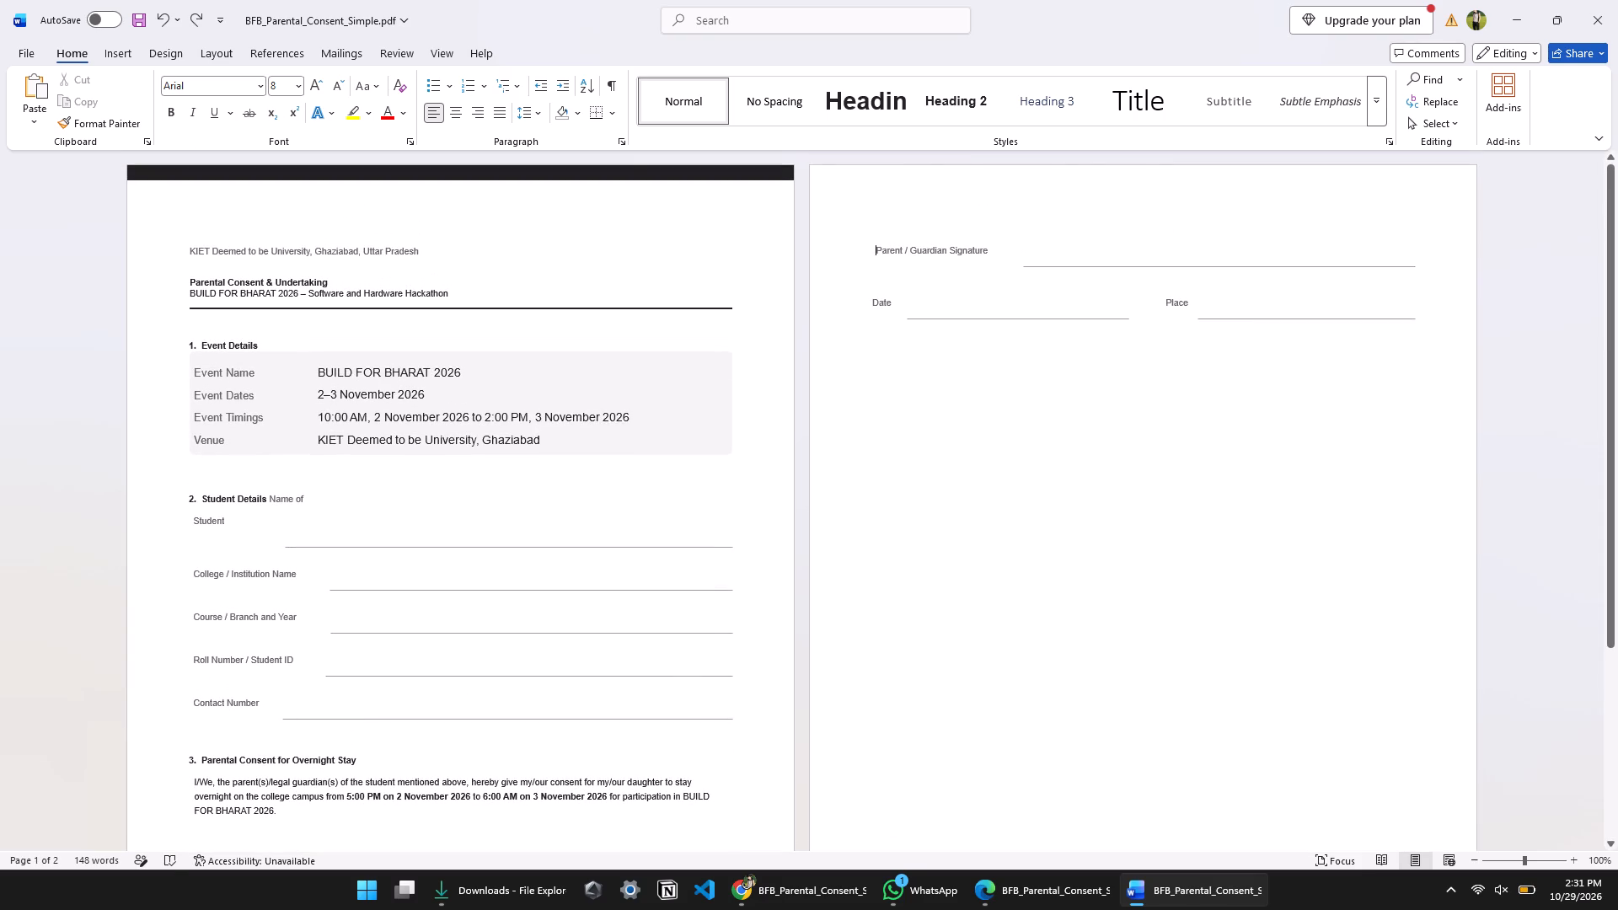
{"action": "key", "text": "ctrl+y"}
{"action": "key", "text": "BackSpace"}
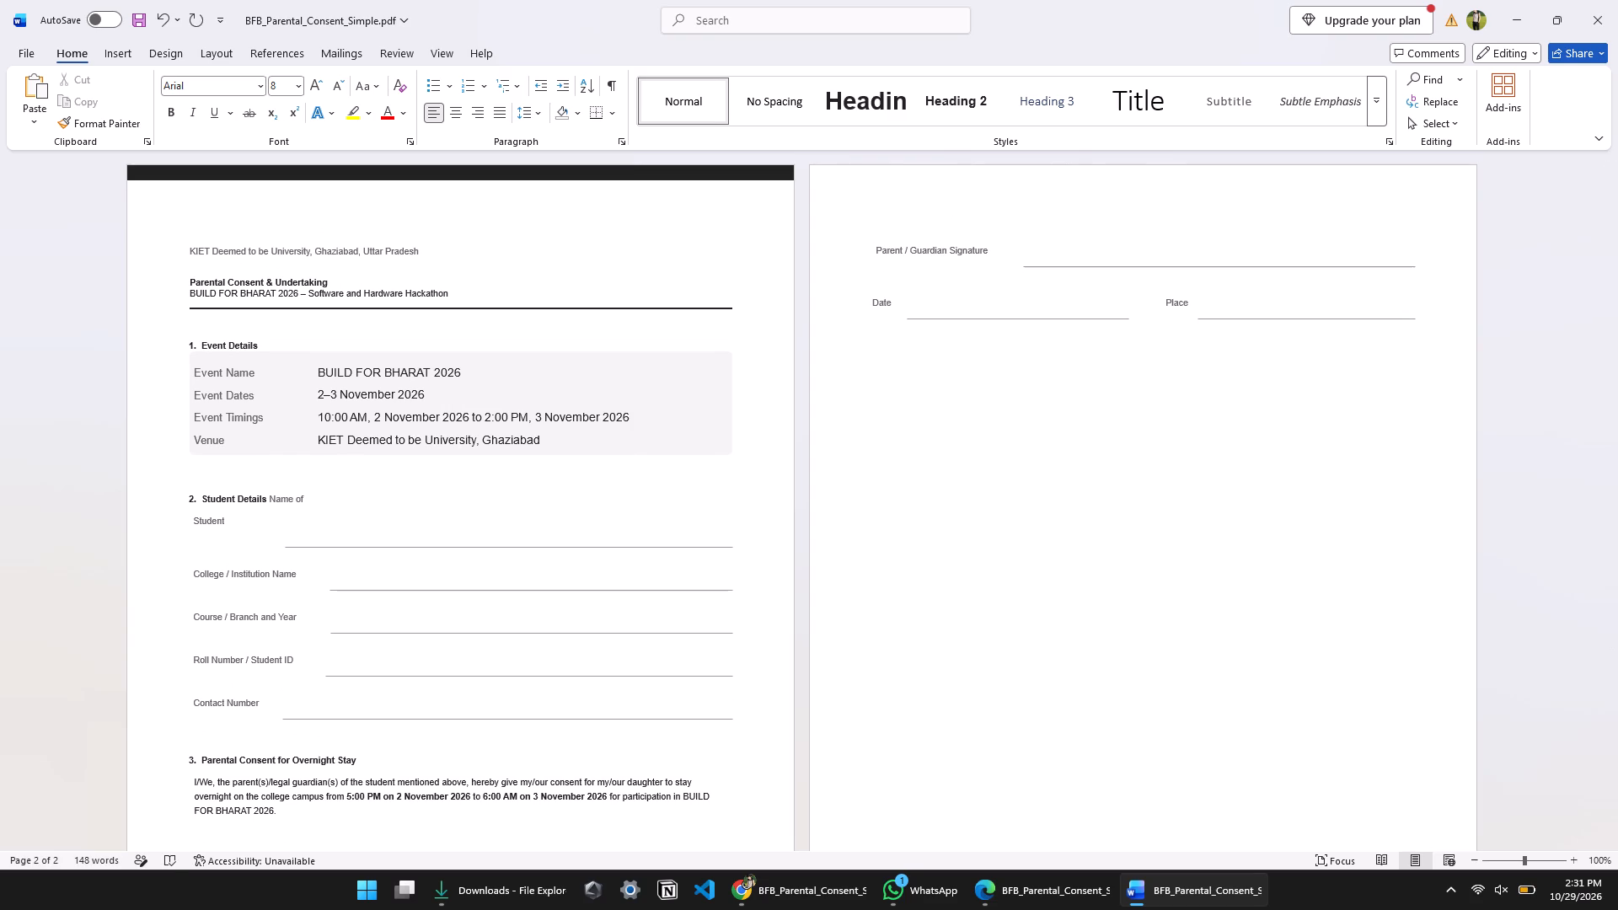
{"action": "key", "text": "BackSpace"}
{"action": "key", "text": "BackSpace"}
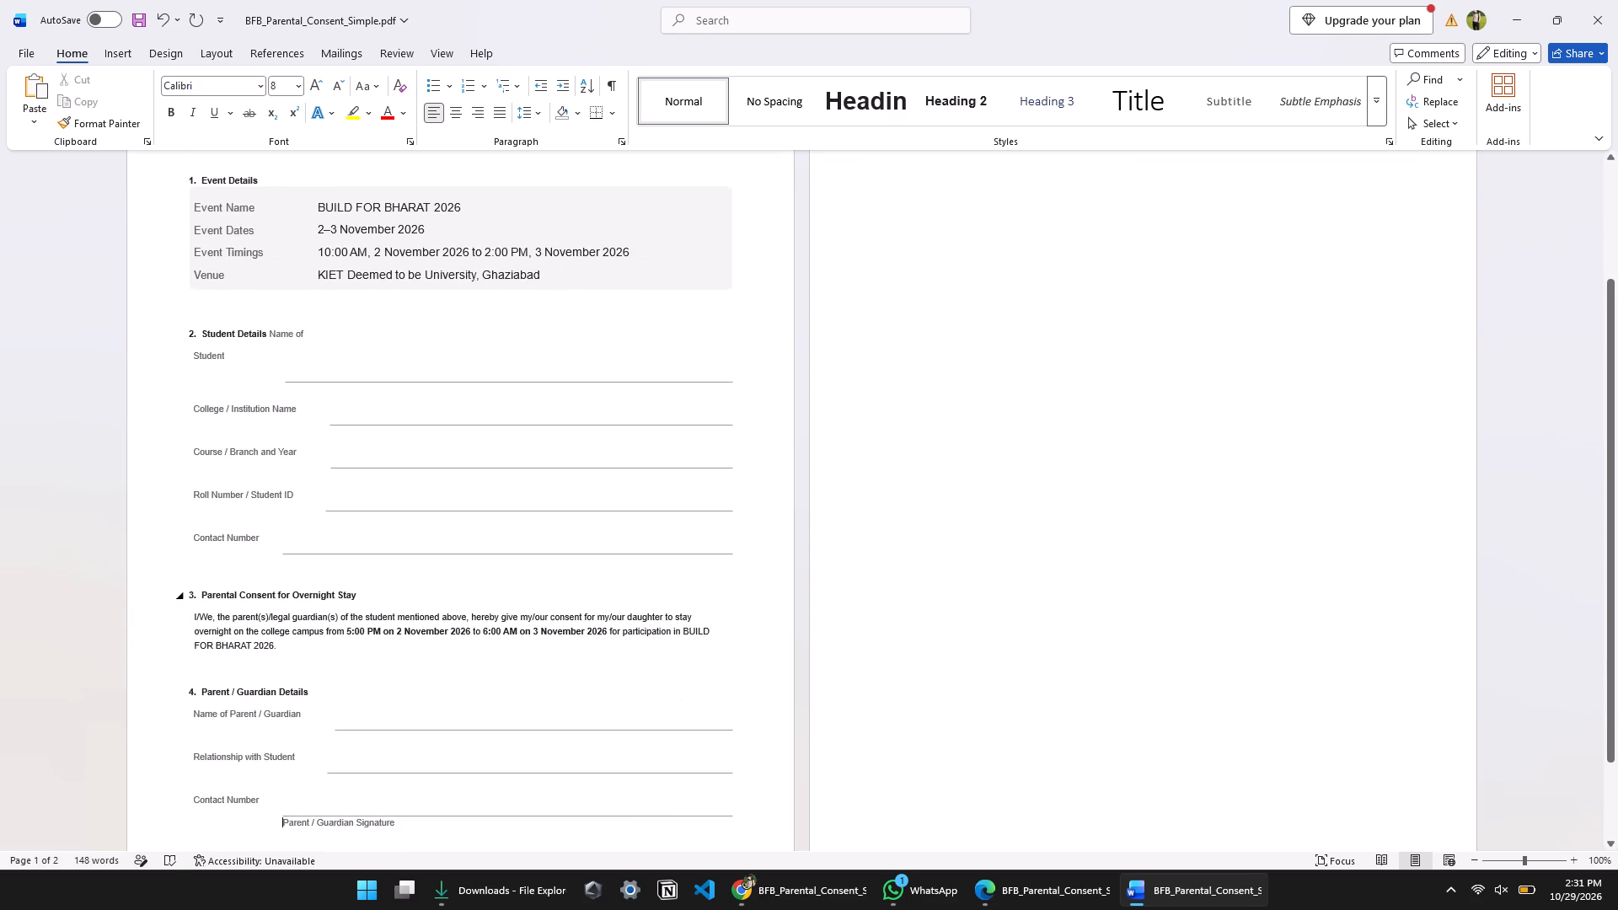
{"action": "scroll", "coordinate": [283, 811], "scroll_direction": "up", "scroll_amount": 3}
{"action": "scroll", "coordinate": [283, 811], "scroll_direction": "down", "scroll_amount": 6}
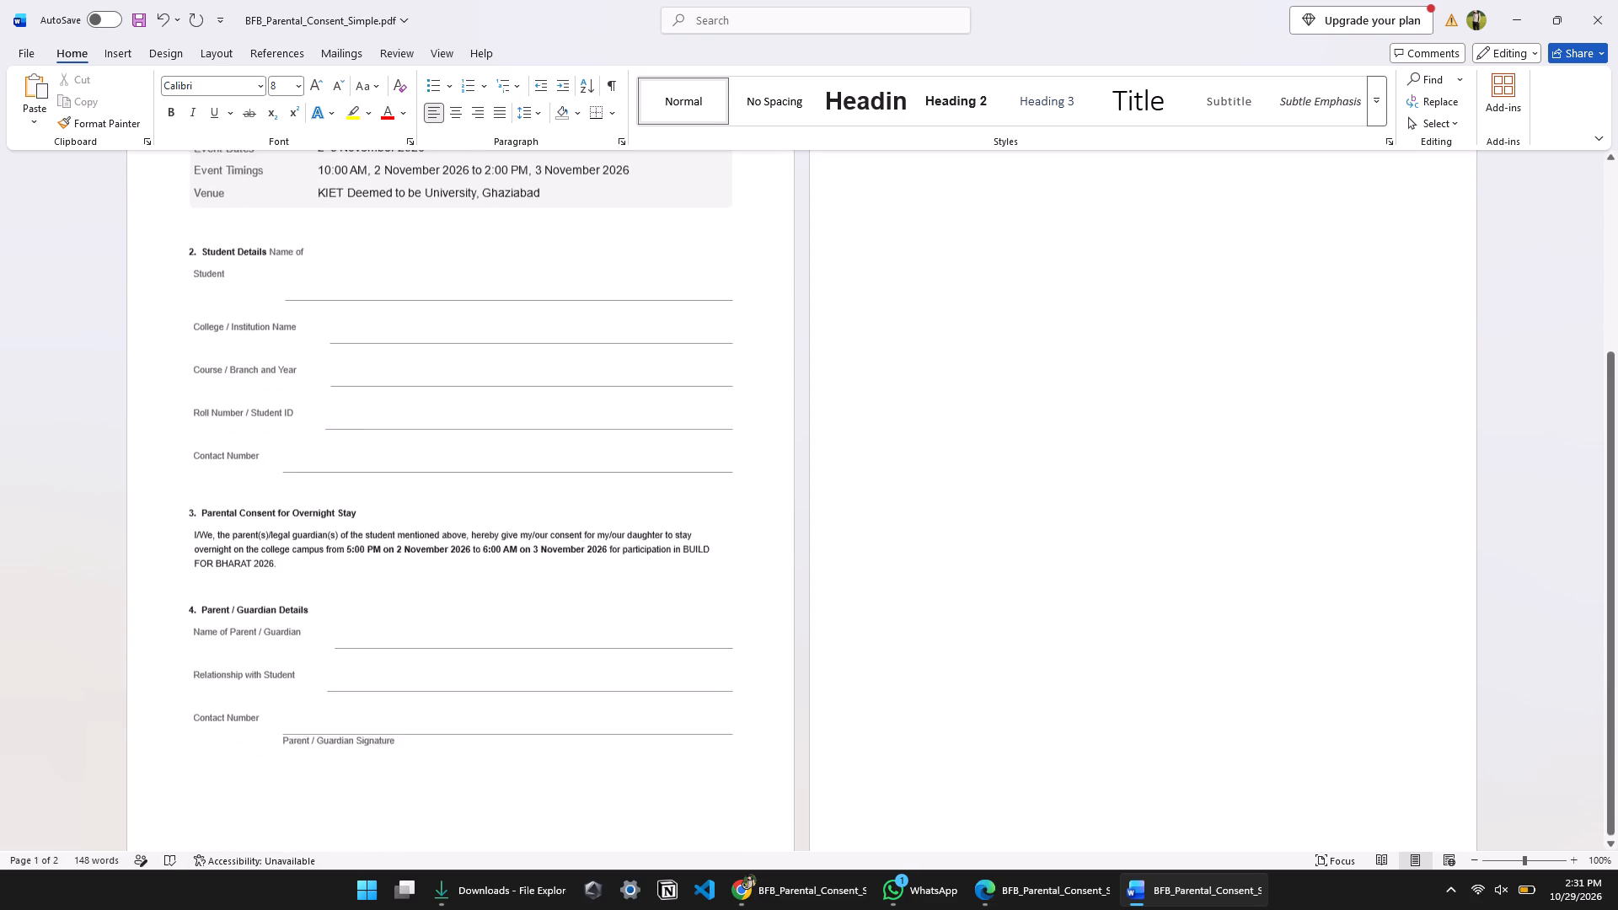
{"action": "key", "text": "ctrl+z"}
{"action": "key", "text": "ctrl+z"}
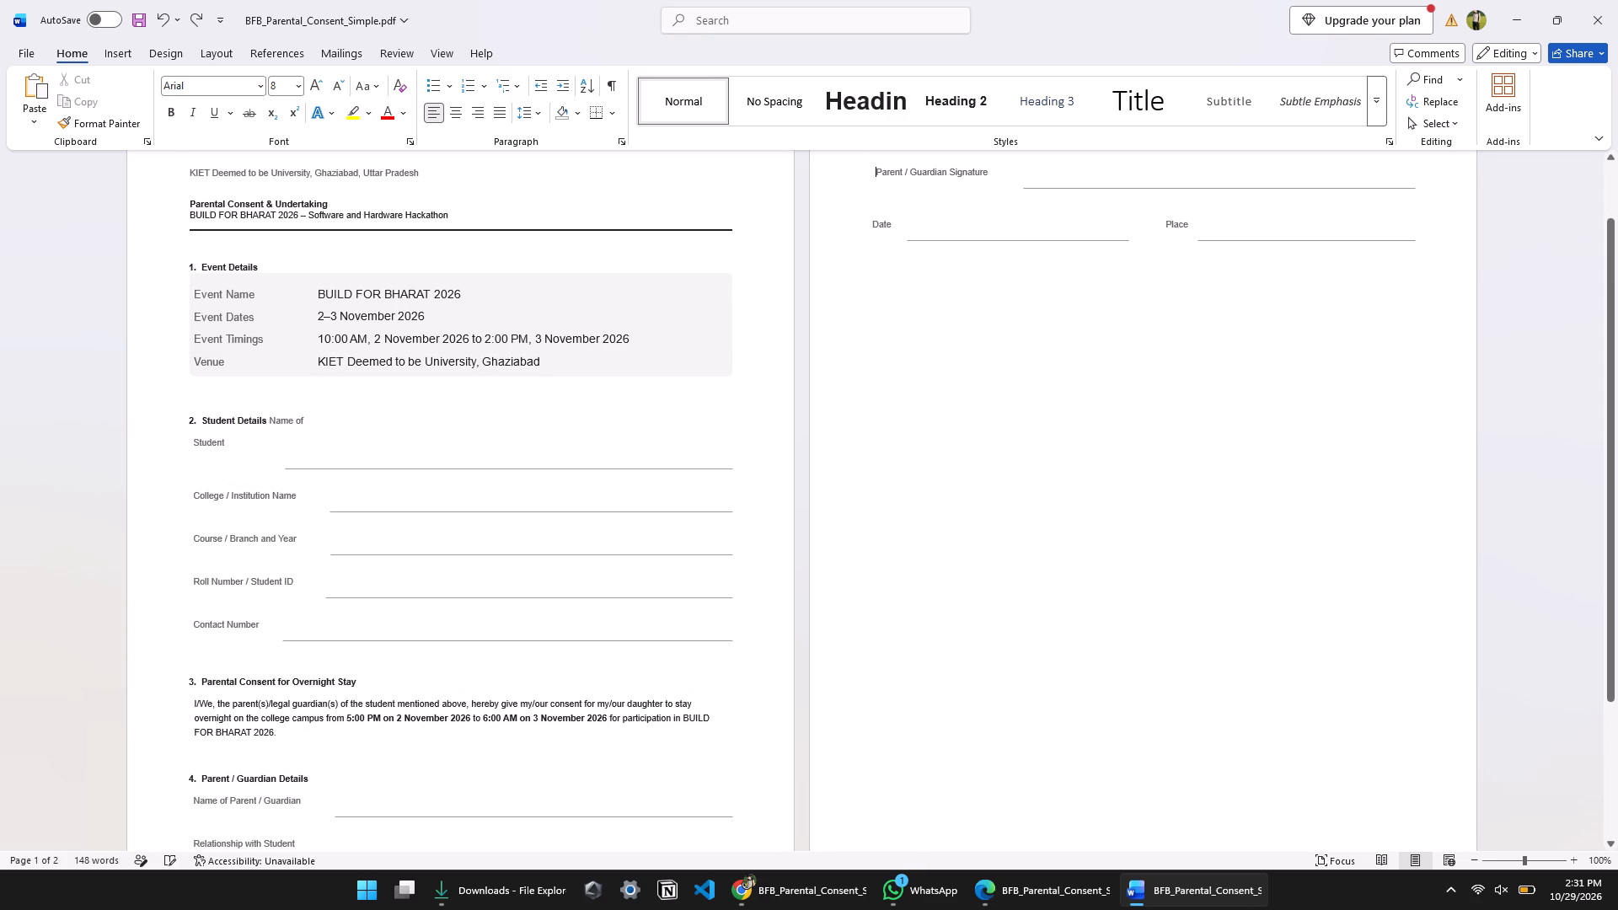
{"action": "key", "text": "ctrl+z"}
Close the converted consent form in Word without saving the changes.
{"action": "left_click", "coordinate": [1617, 5]}
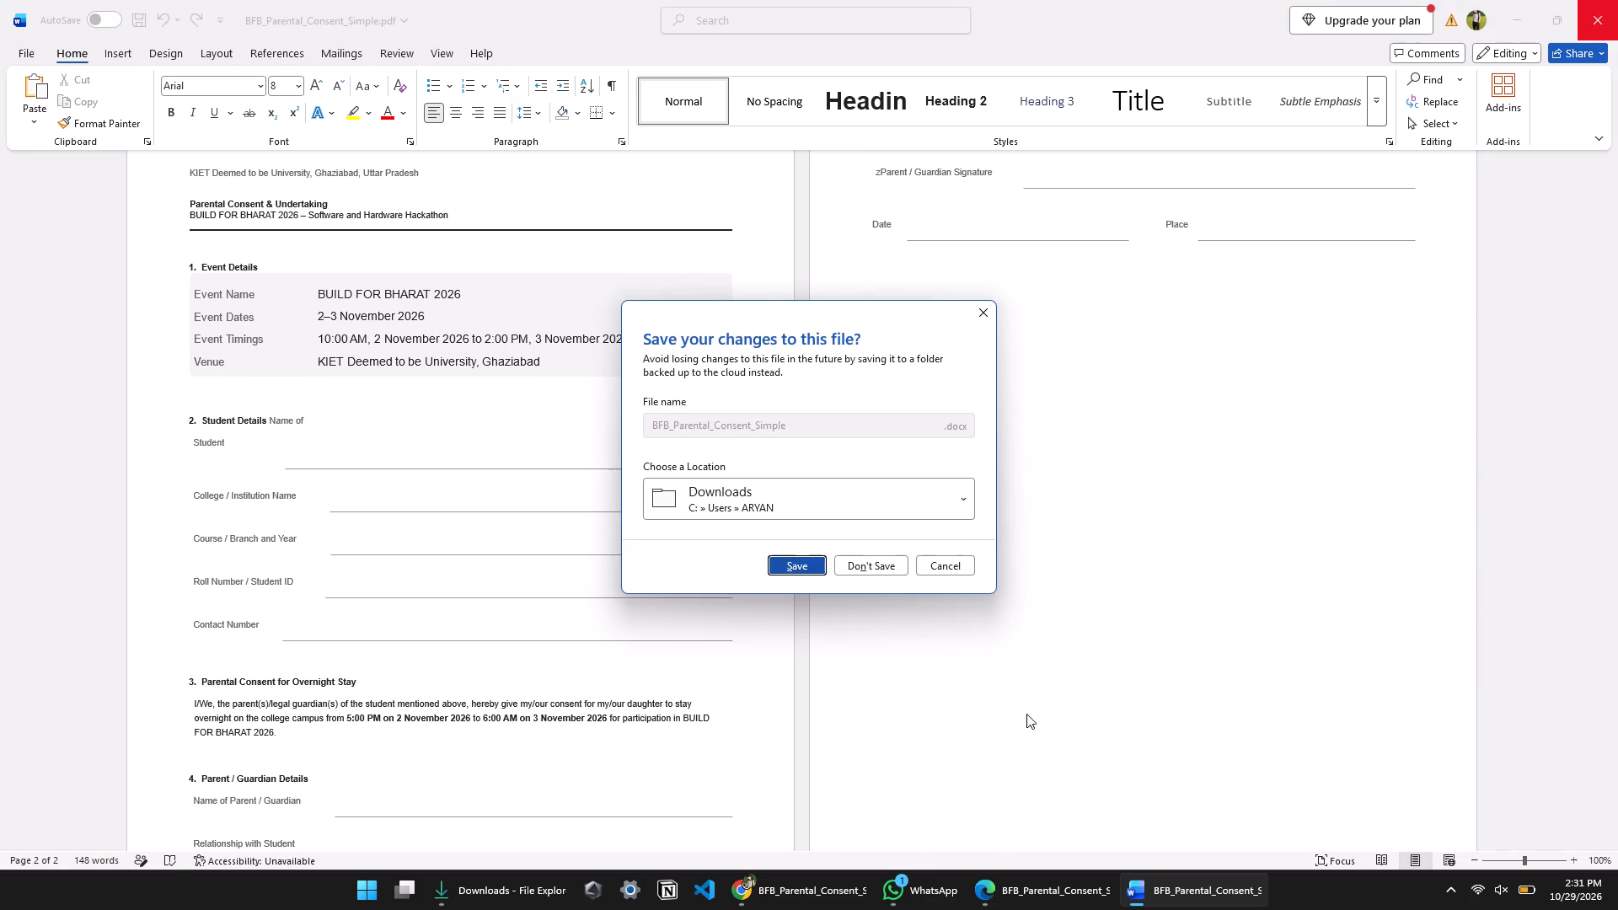
{"action": "left_click", "coordinate": [871, 557]}
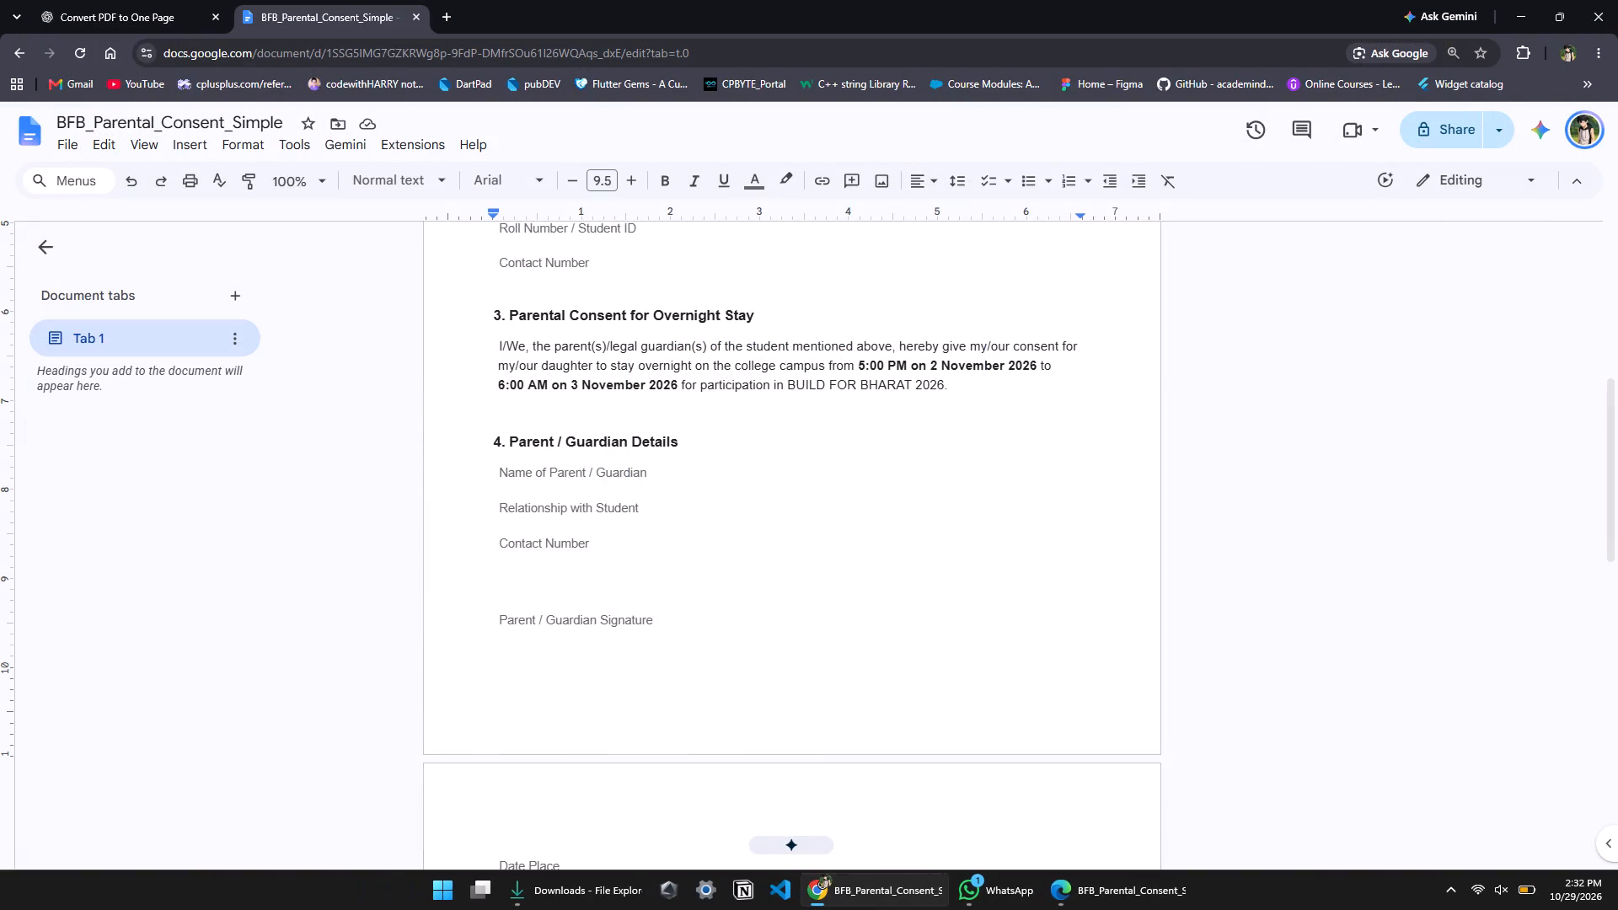
Start Word again, reopen BFB_Parental_Consent_Simple.pdf from the recent files and accept its conversion to an editable document.
{"action": "left_click", "coordinate": [428, 900]}
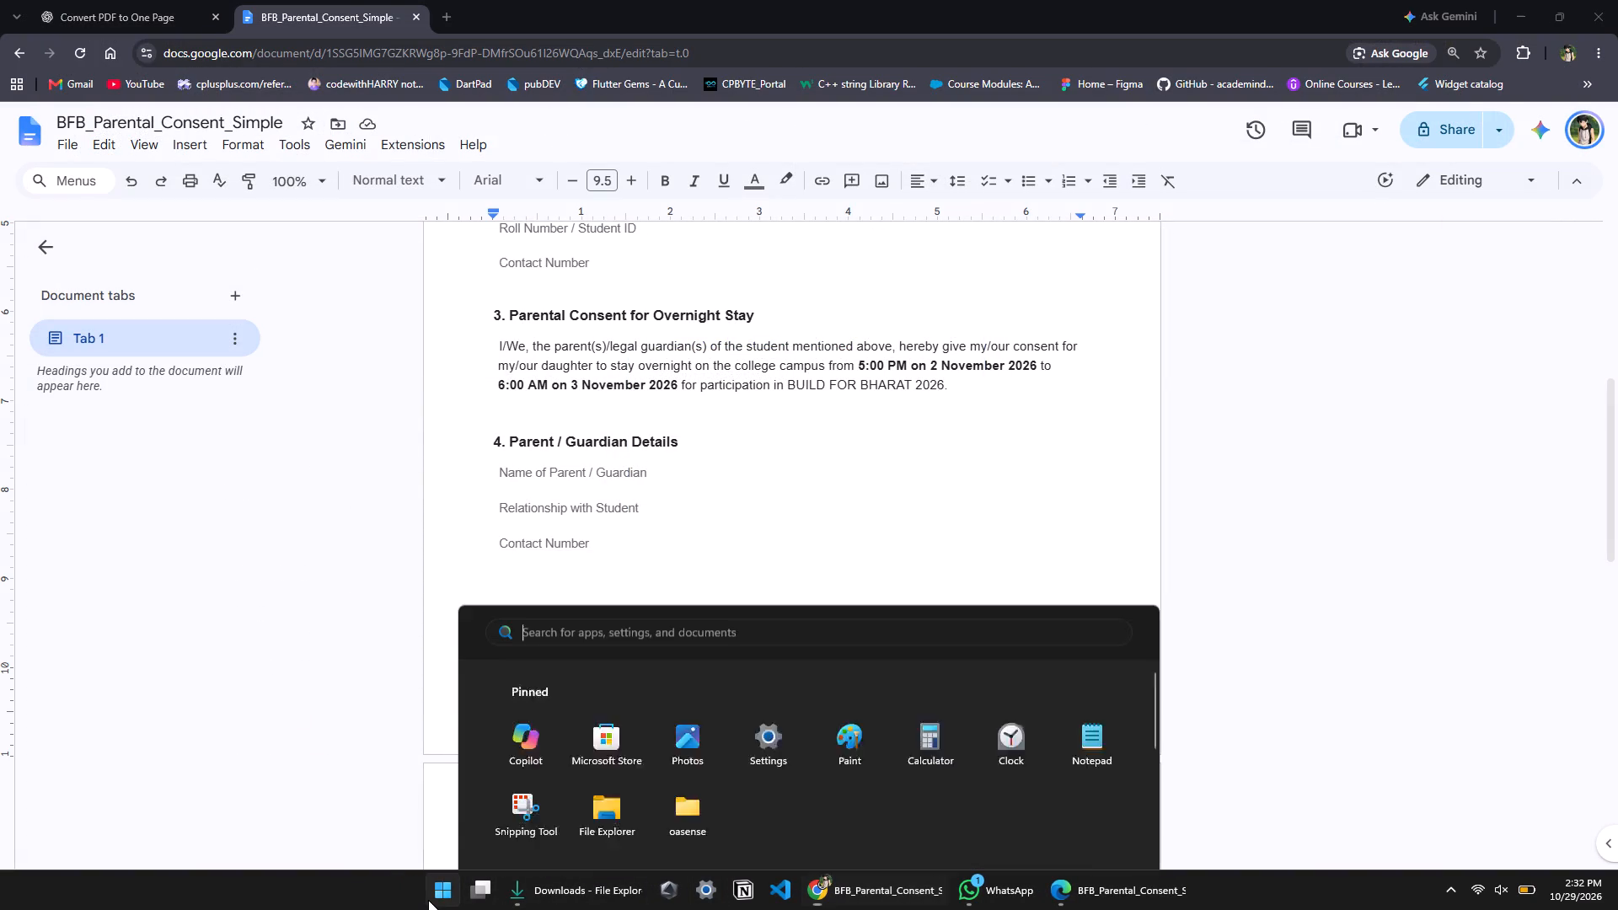
{"action": "scroll", "coordinate": [618, 689], "scroll_direction": "down", "scroll_amount": 12}
{"action": "scroll", "coordinate": [618, 689], "scroll_direction": "down", "scroll_amount": 15}
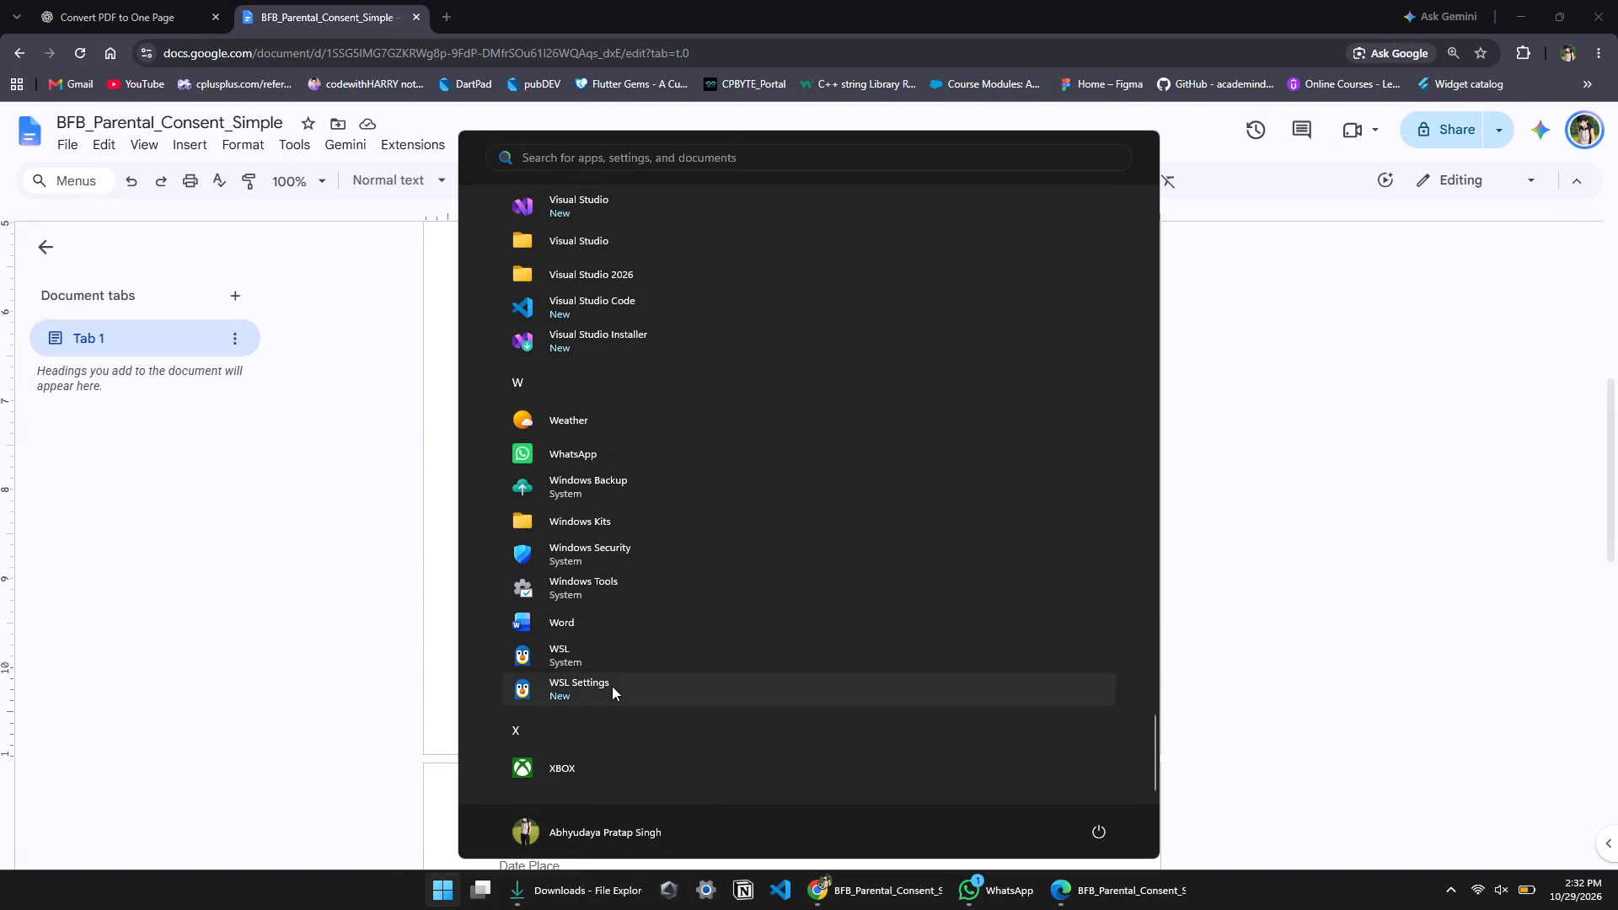
{"action": "left_click", "coordinate": [587, 627]}
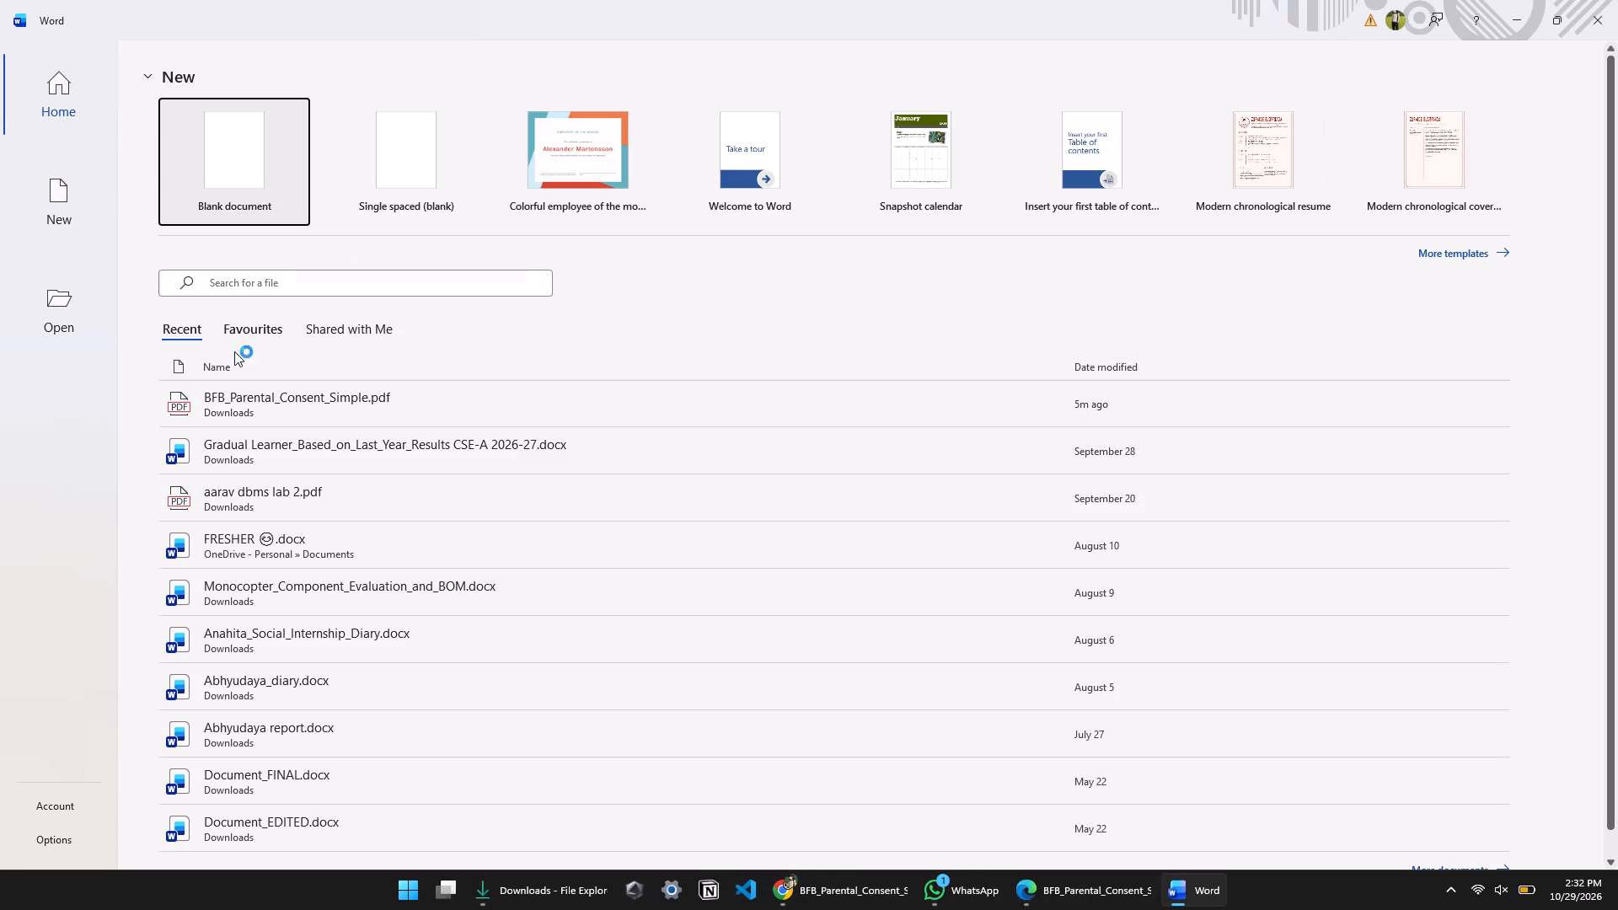
{"action": "left_click", "coordinate": [274, 404]}
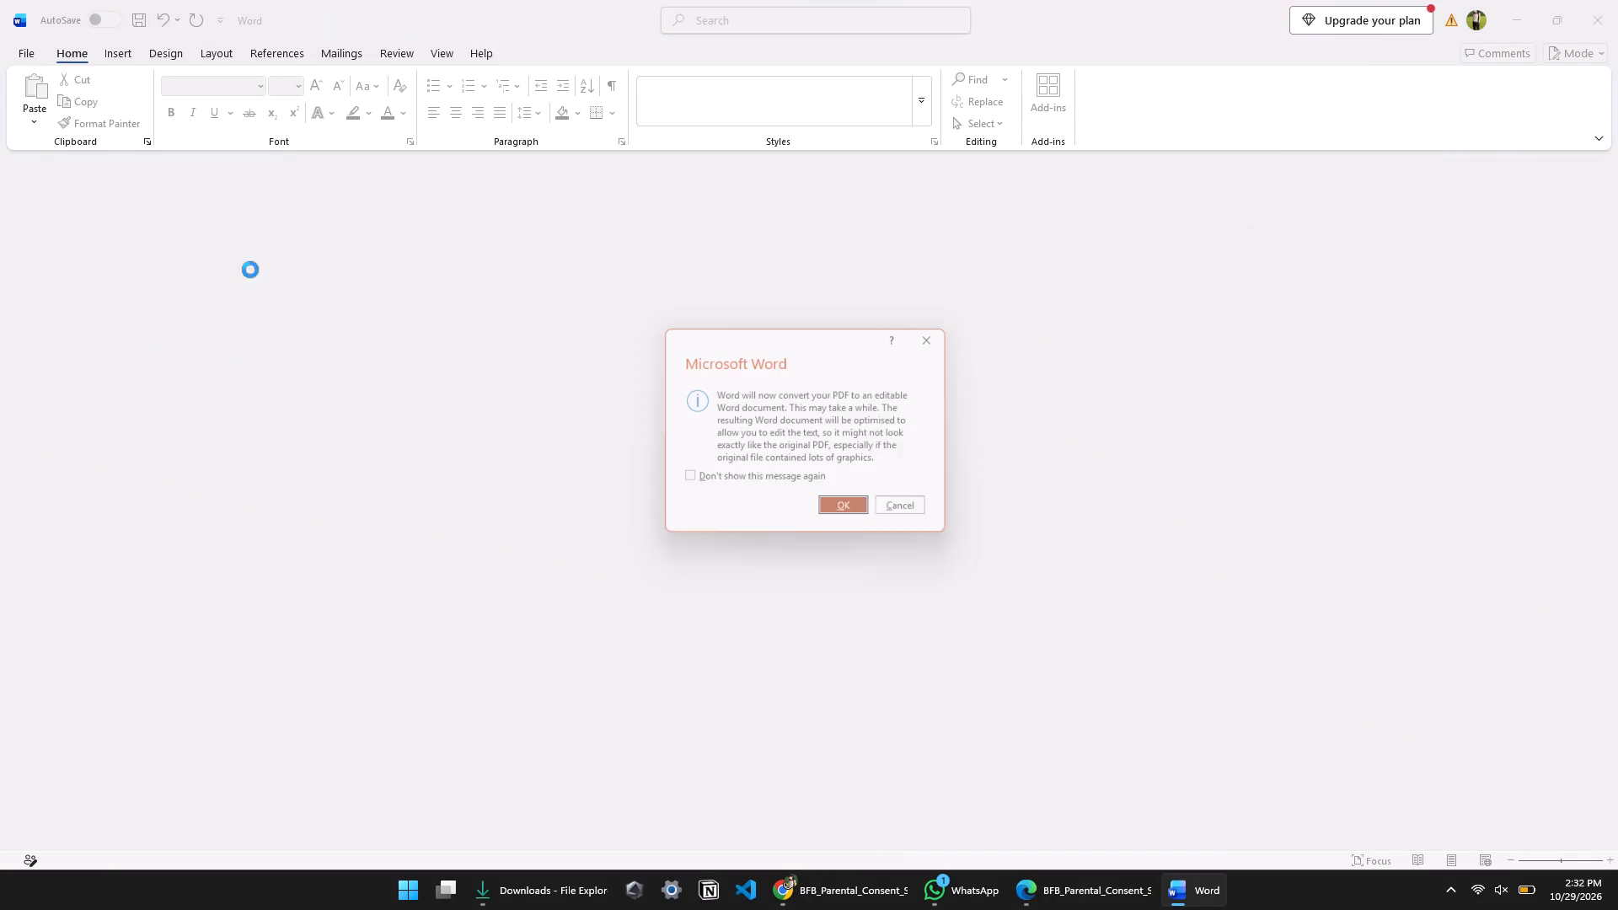
{"action": "left_click", "coordinate": [855, 506]}
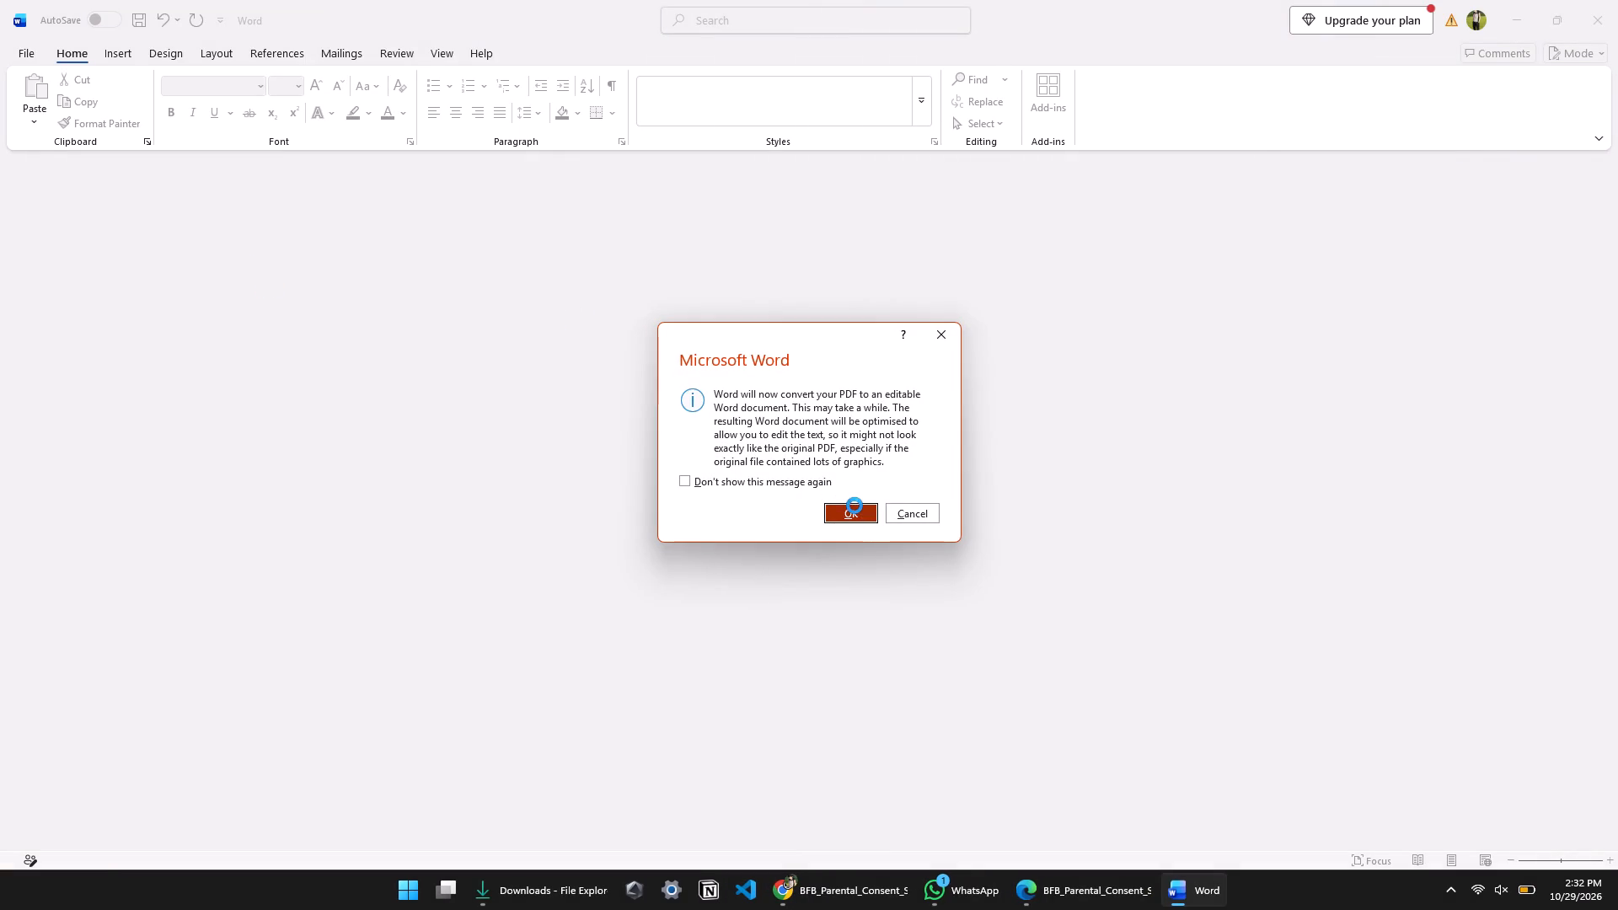
{"action": "left_click", "coordinate": [857, 516]}
{"action": "left_click", "coordinate": [857, 516]}
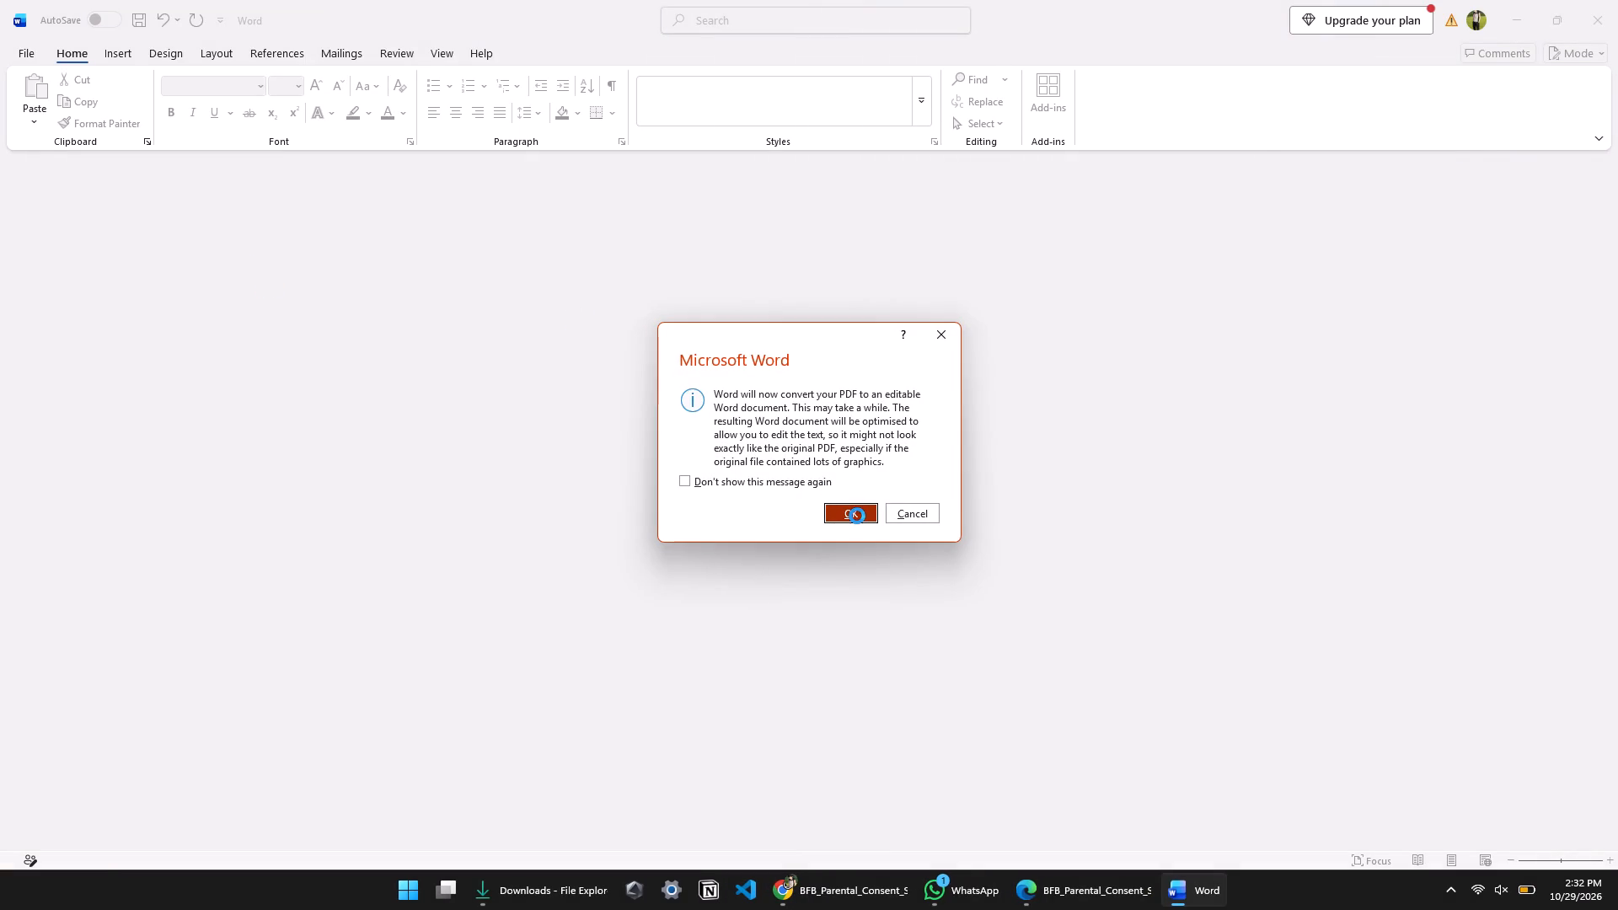
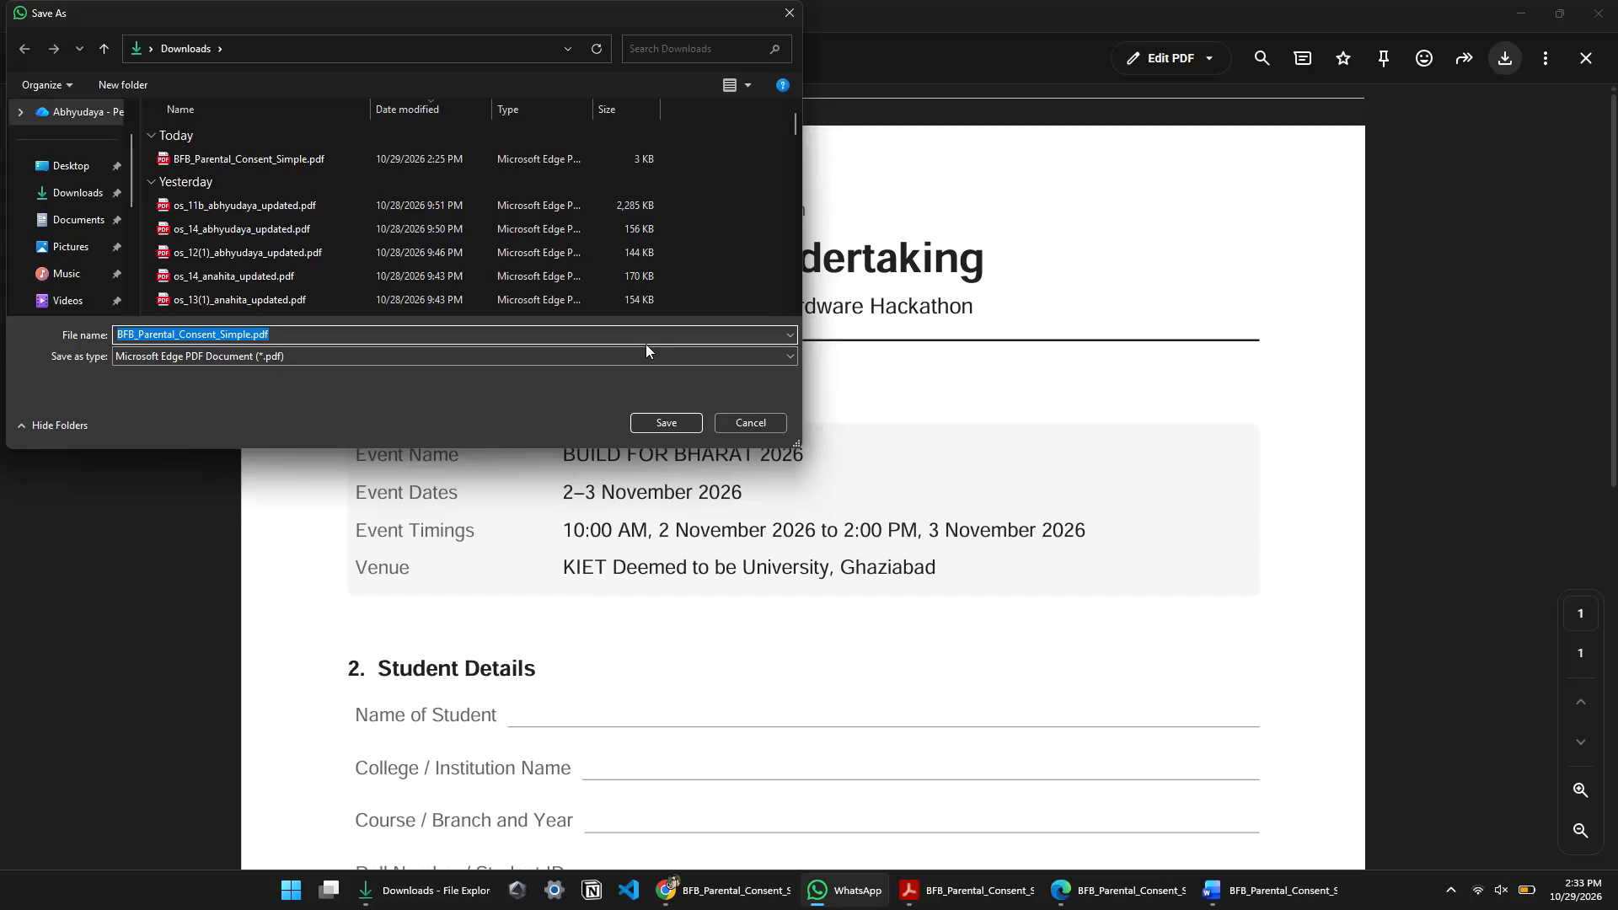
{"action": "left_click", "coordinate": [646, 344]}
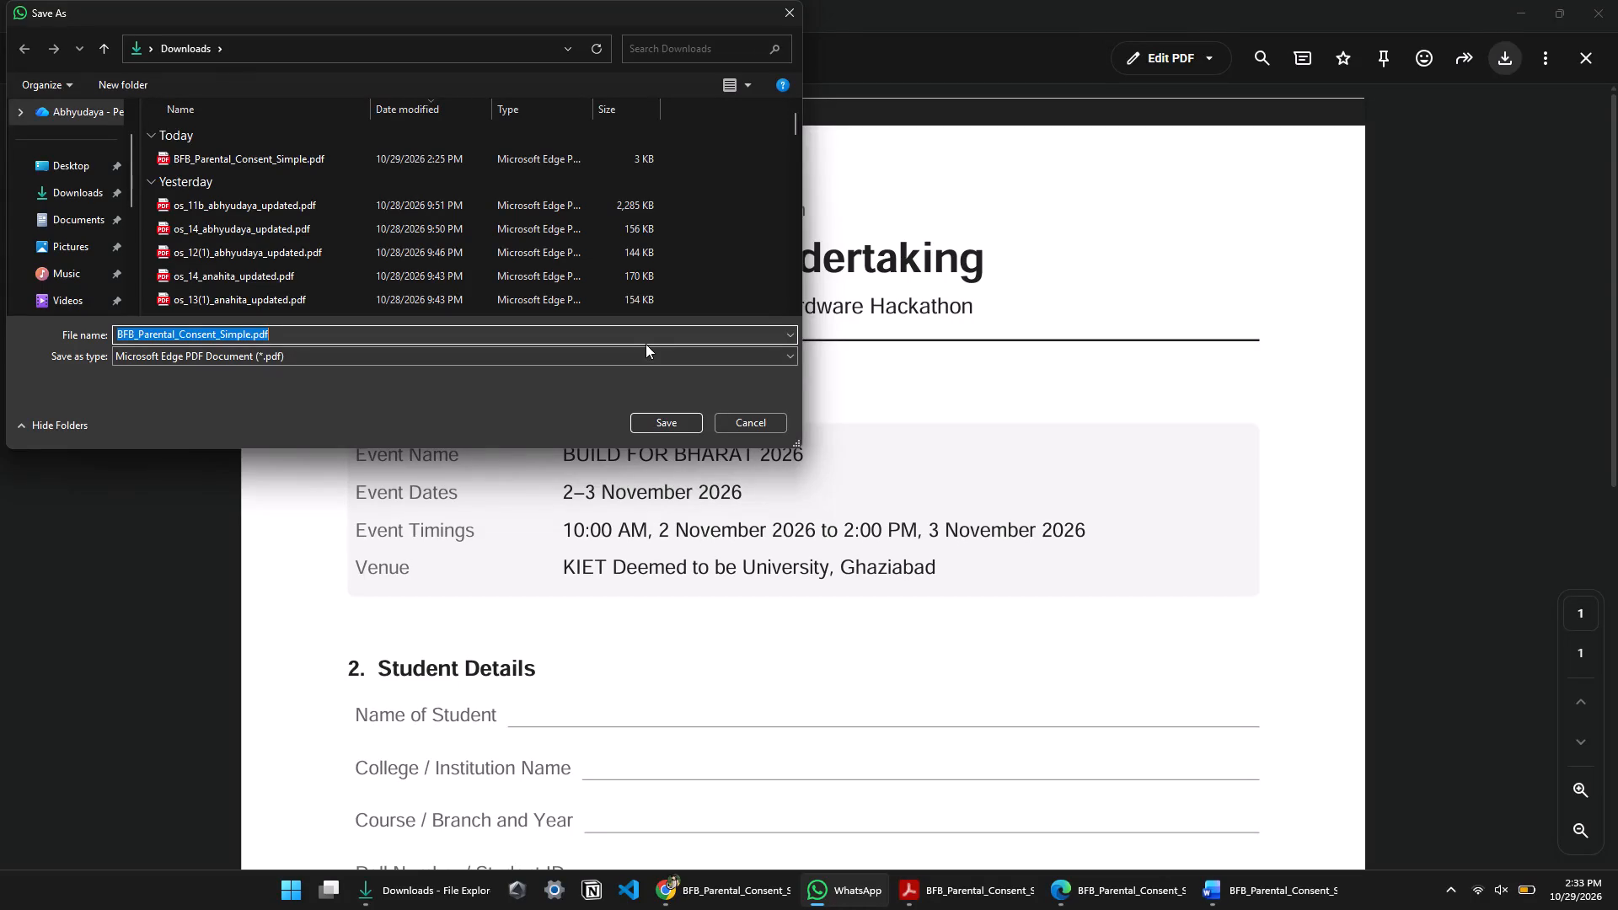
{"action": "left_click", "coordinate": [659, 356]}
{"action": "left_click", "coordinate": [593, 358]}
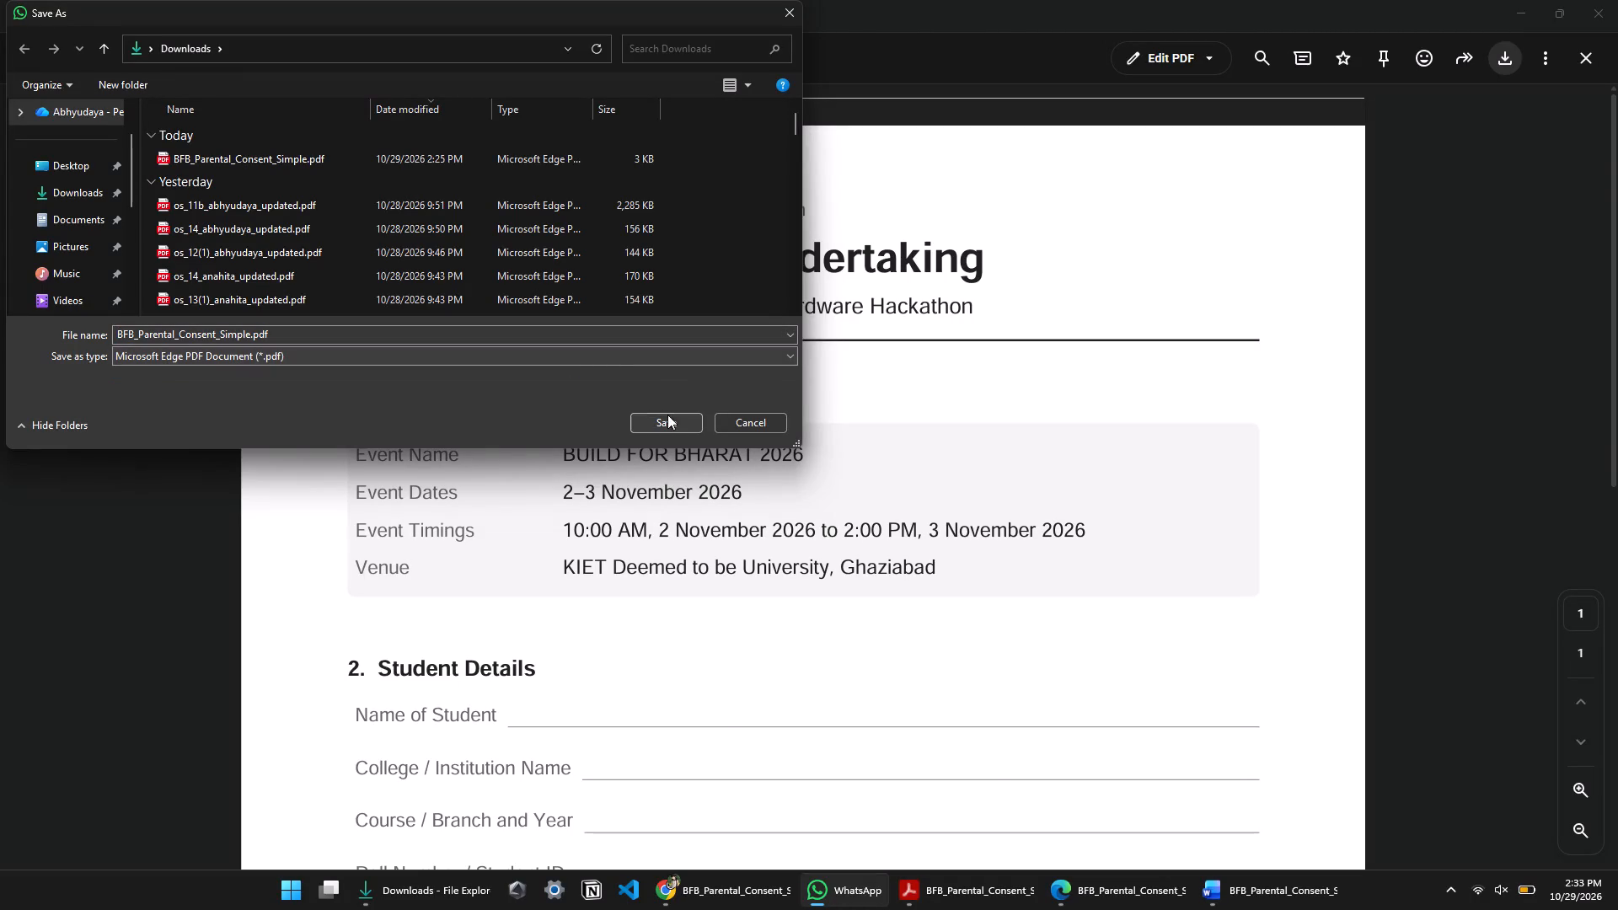
Switch to Word and open BFB_Parental_Consent_Simple.pdf again from the Downloads folder.
{"action": "left_click", "coordinate": [1223, 893]}
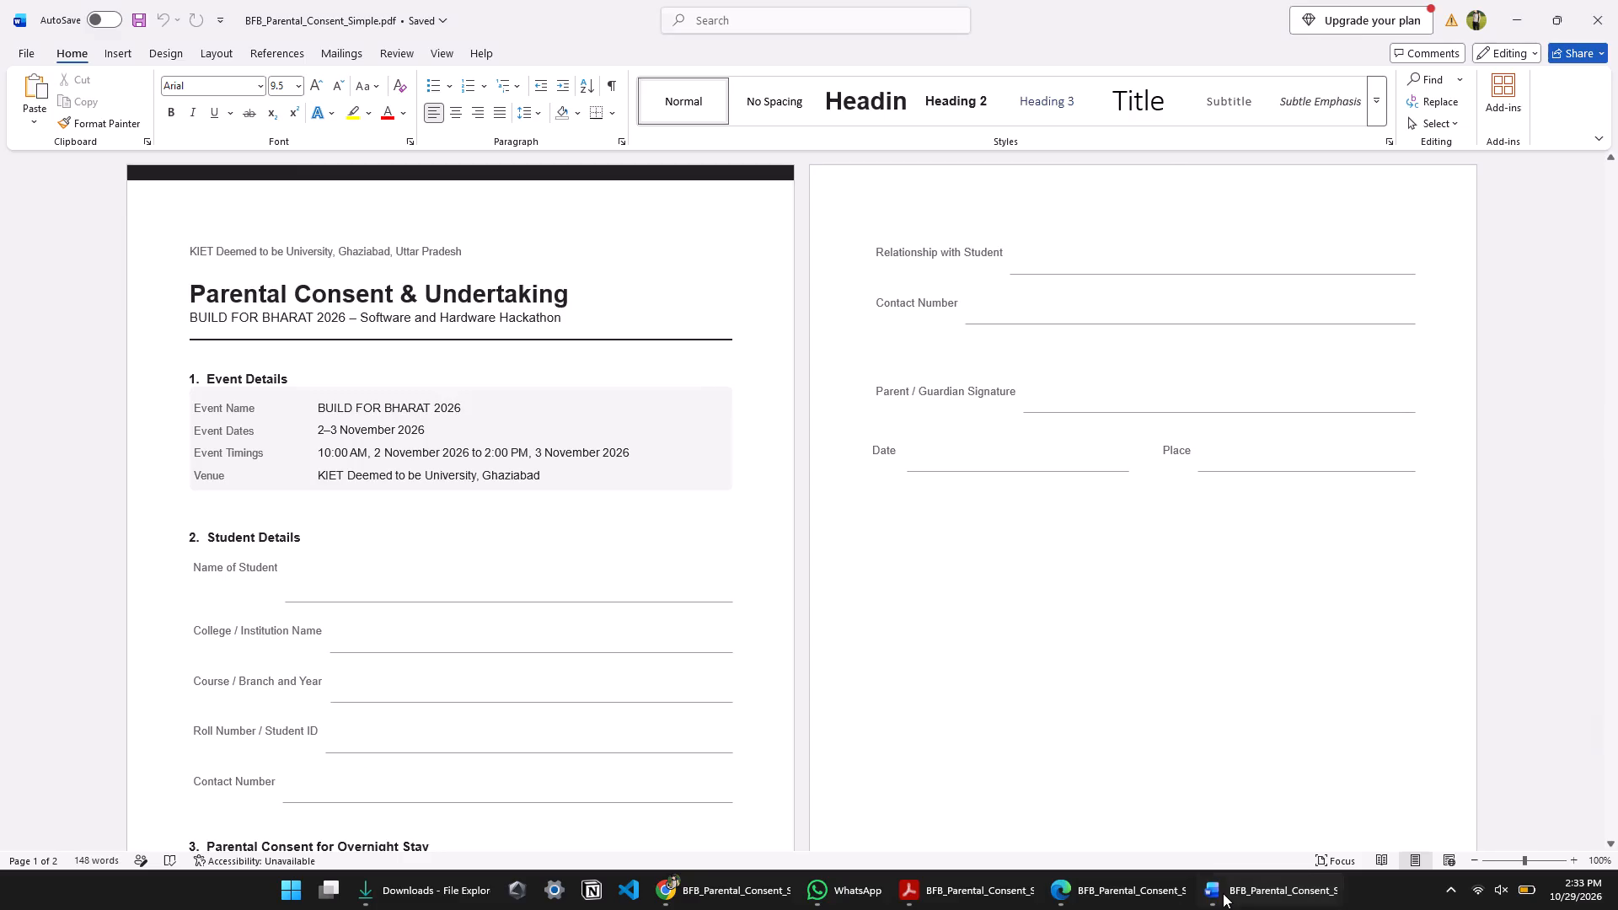
{"action": "left_click", "coordinate": [16, 44]}
{"action": "left_click", "coordinate": [51, 168]}
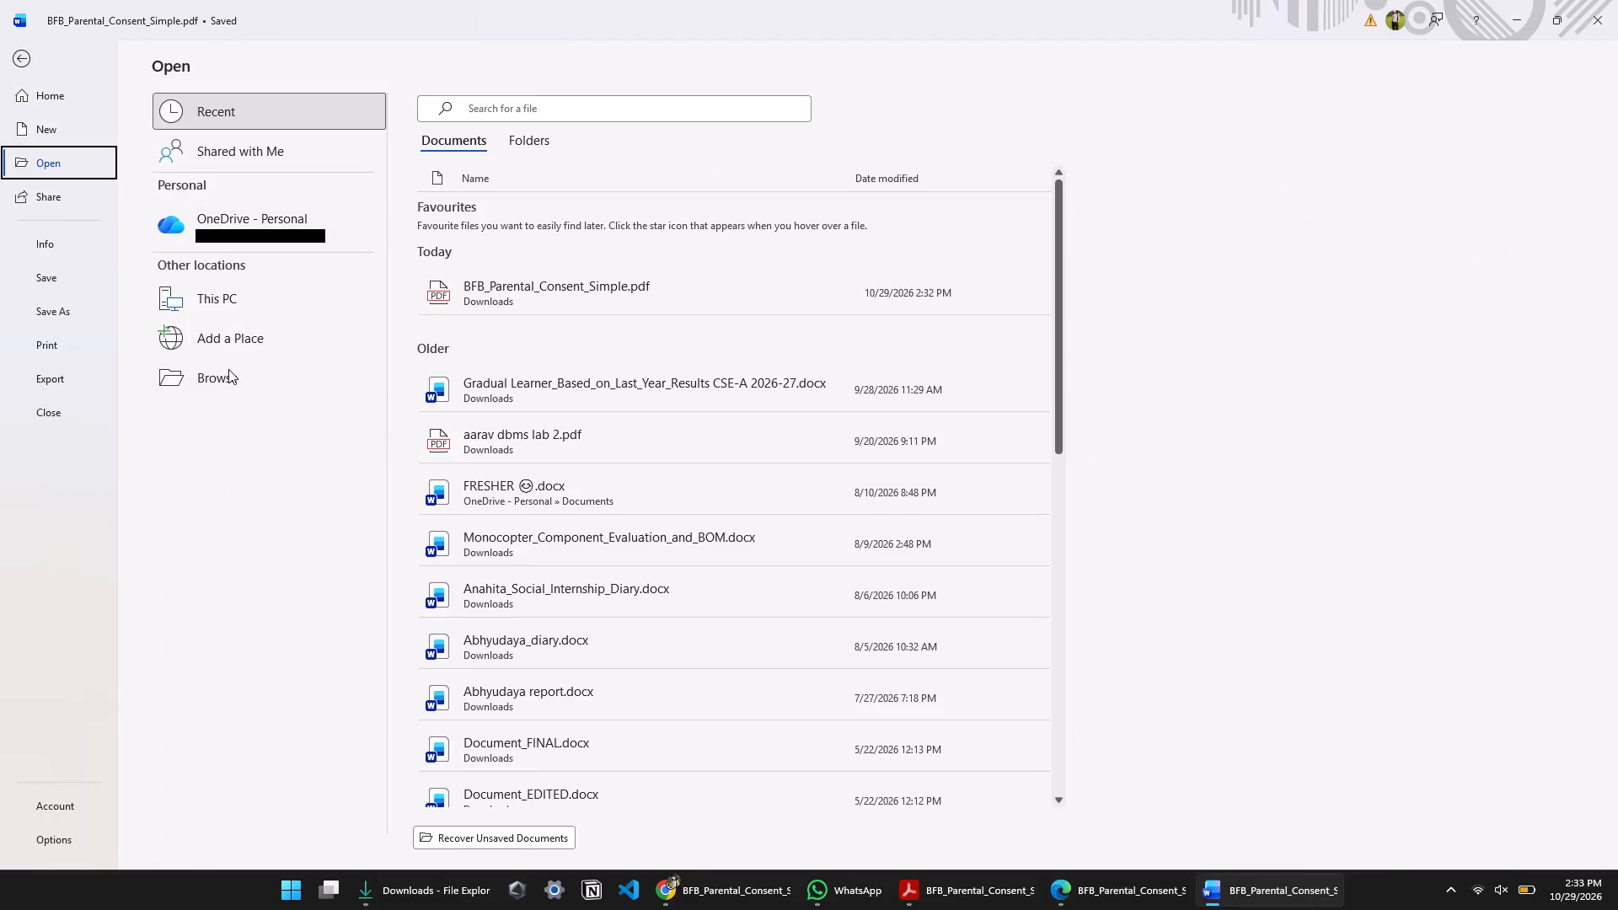
{"action": "left_click", "coordinate": [228, 369]}
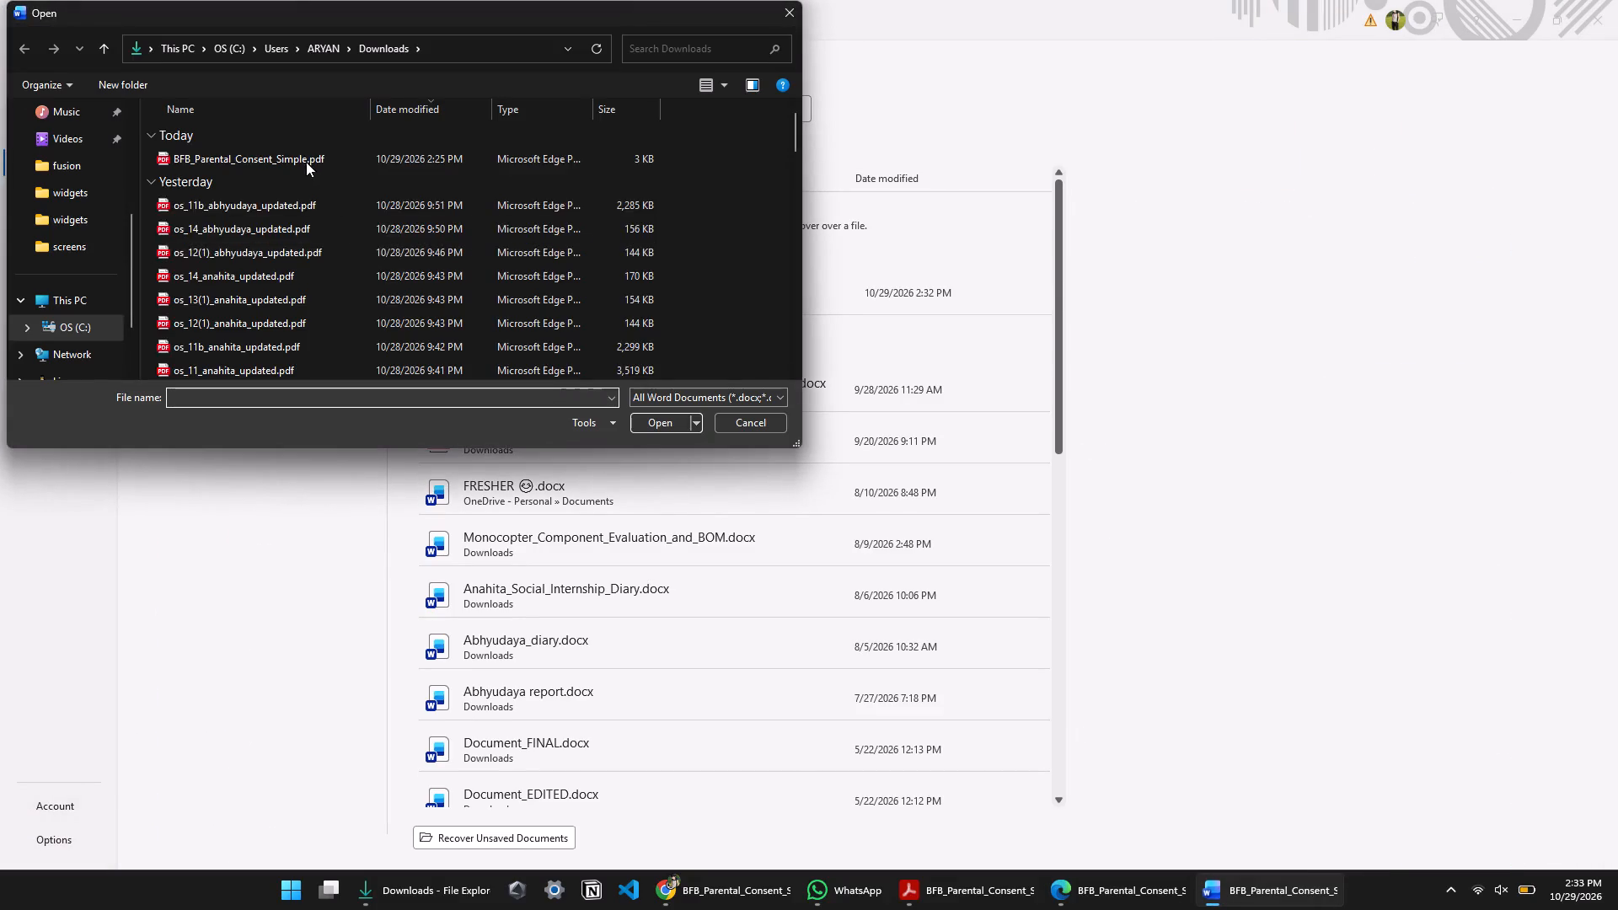
{"action": "double_click", "coordinate": [305, 161]}
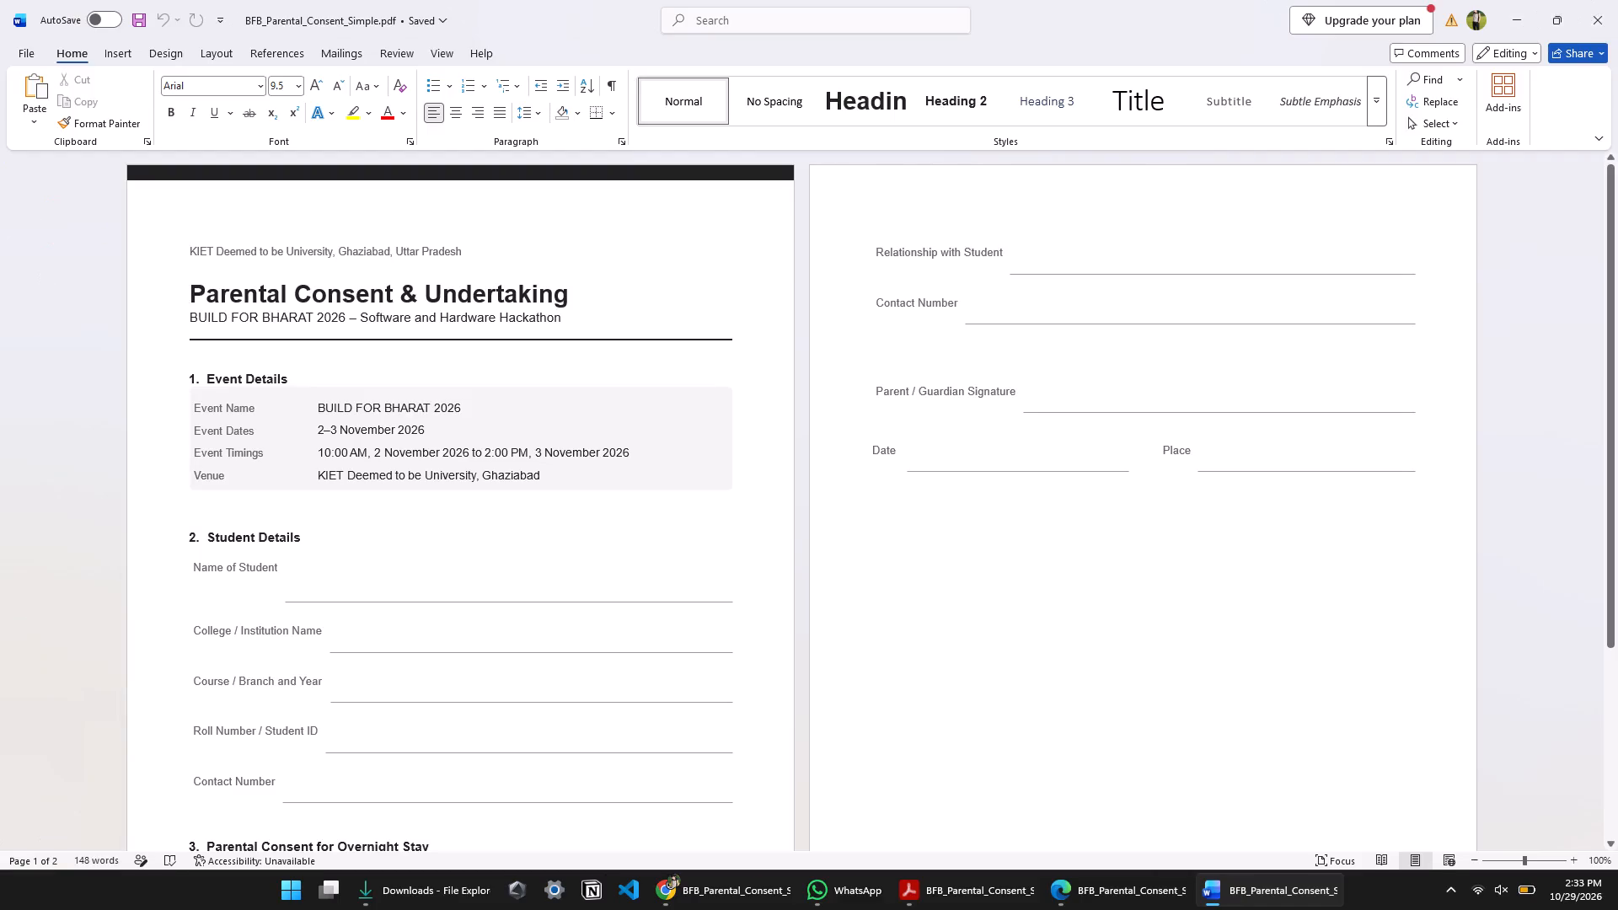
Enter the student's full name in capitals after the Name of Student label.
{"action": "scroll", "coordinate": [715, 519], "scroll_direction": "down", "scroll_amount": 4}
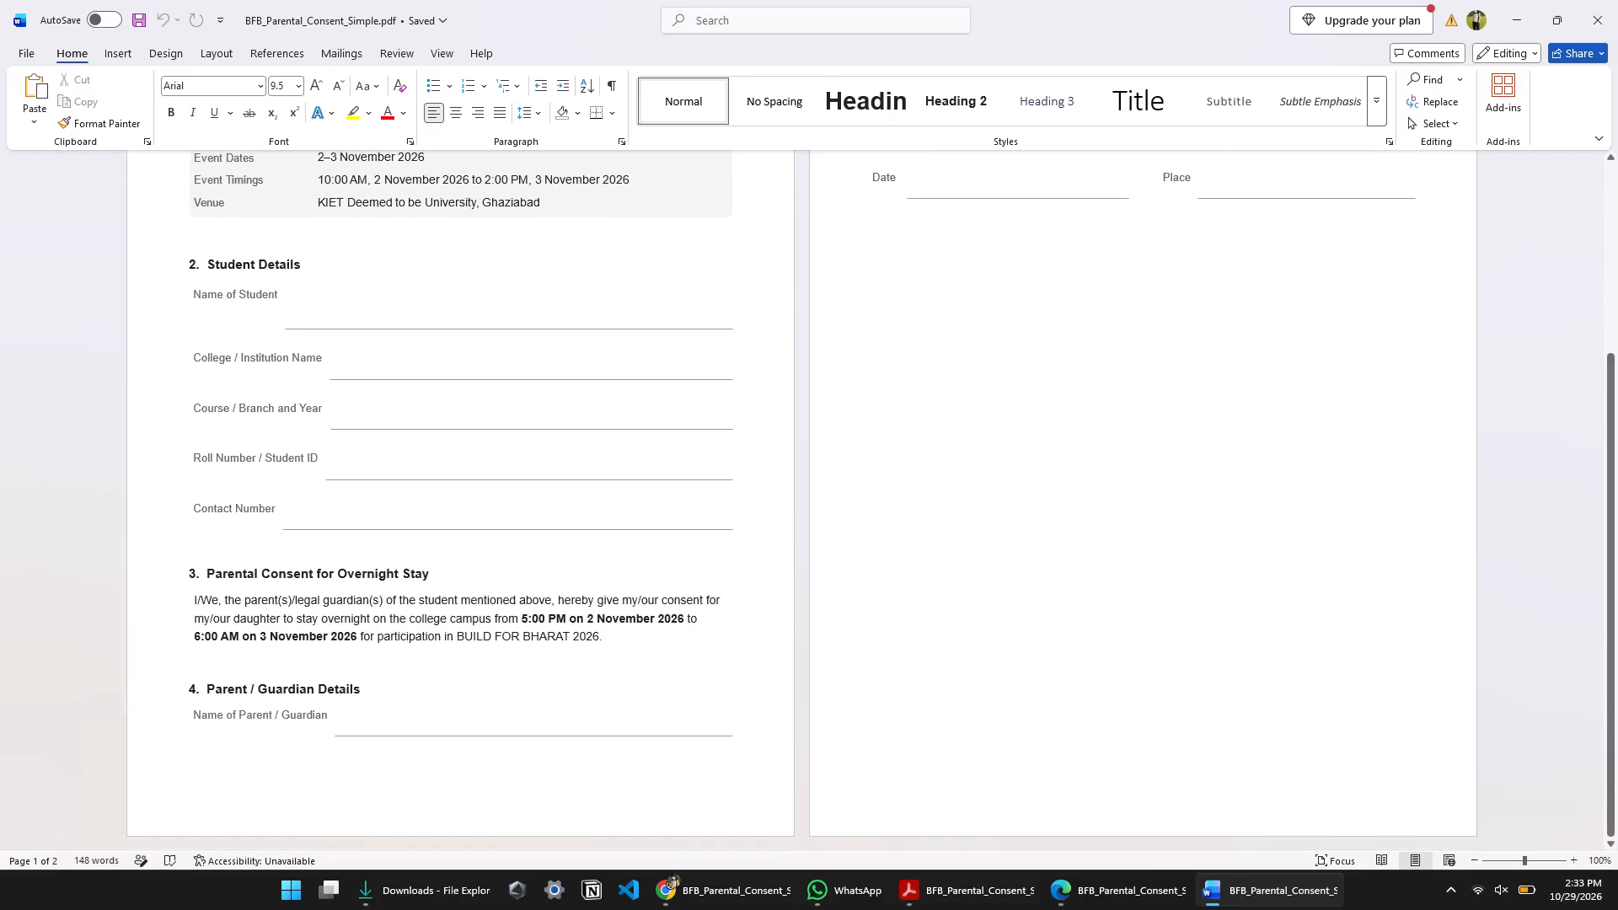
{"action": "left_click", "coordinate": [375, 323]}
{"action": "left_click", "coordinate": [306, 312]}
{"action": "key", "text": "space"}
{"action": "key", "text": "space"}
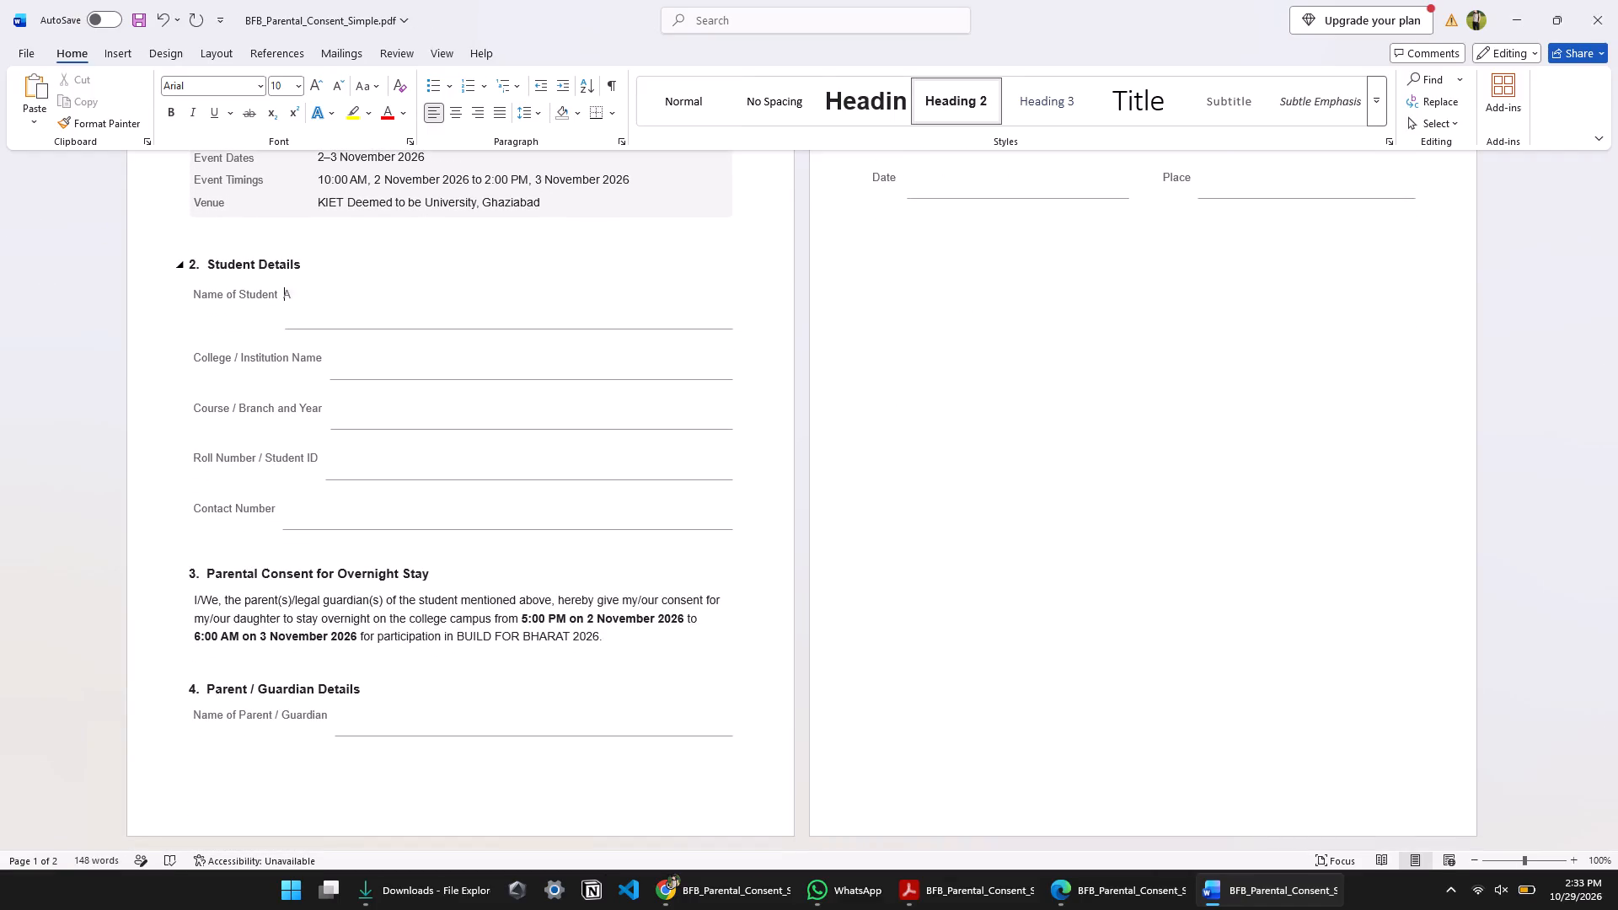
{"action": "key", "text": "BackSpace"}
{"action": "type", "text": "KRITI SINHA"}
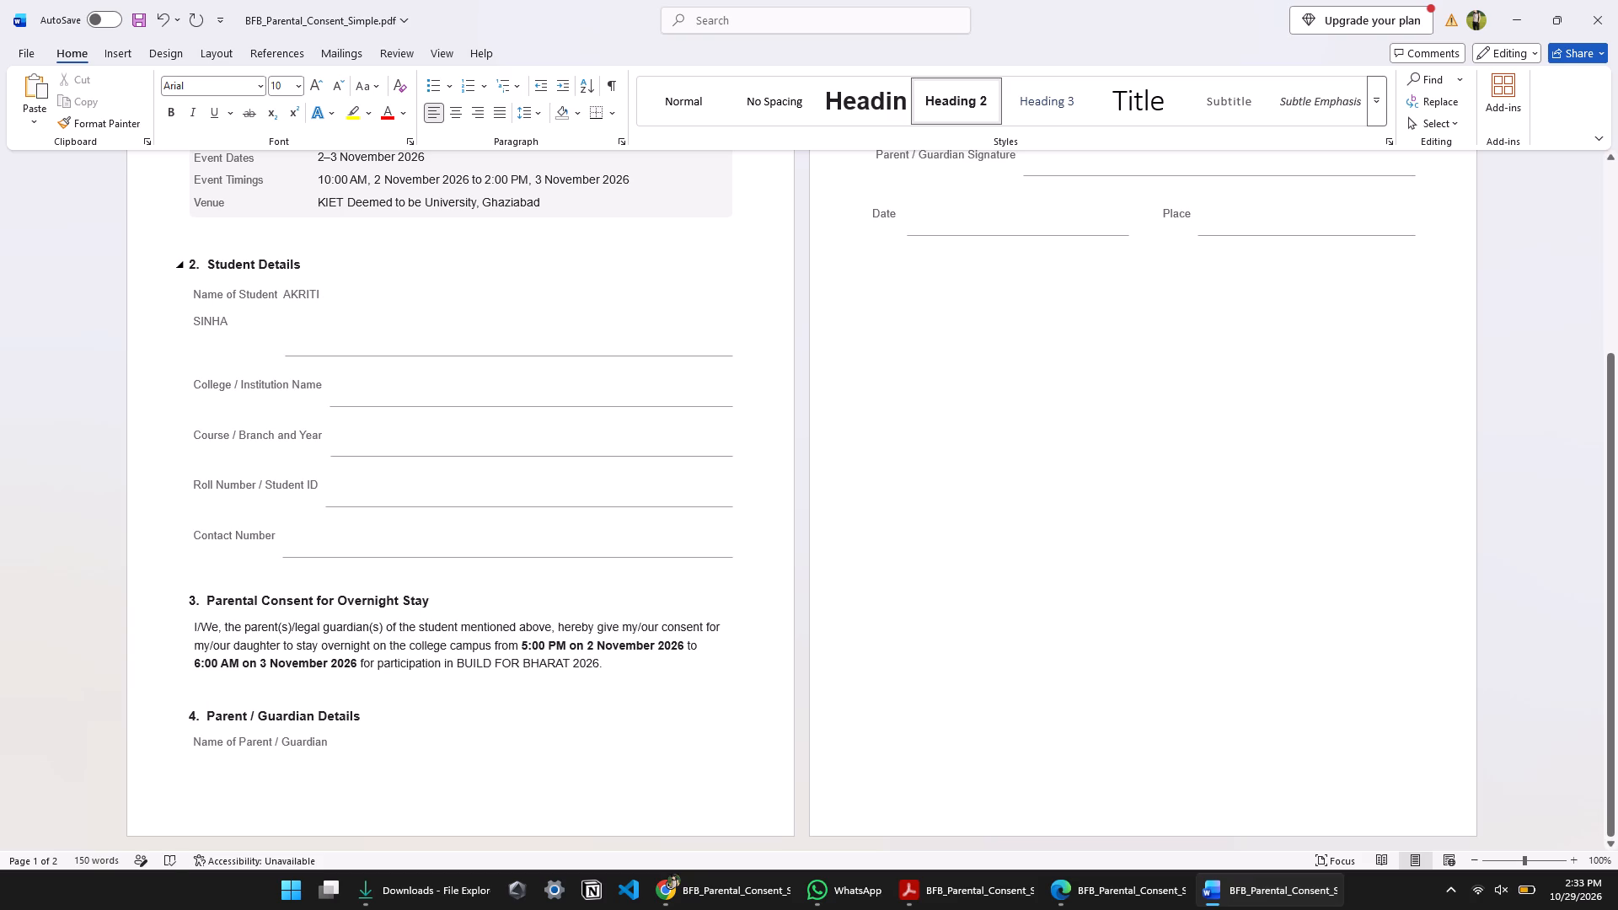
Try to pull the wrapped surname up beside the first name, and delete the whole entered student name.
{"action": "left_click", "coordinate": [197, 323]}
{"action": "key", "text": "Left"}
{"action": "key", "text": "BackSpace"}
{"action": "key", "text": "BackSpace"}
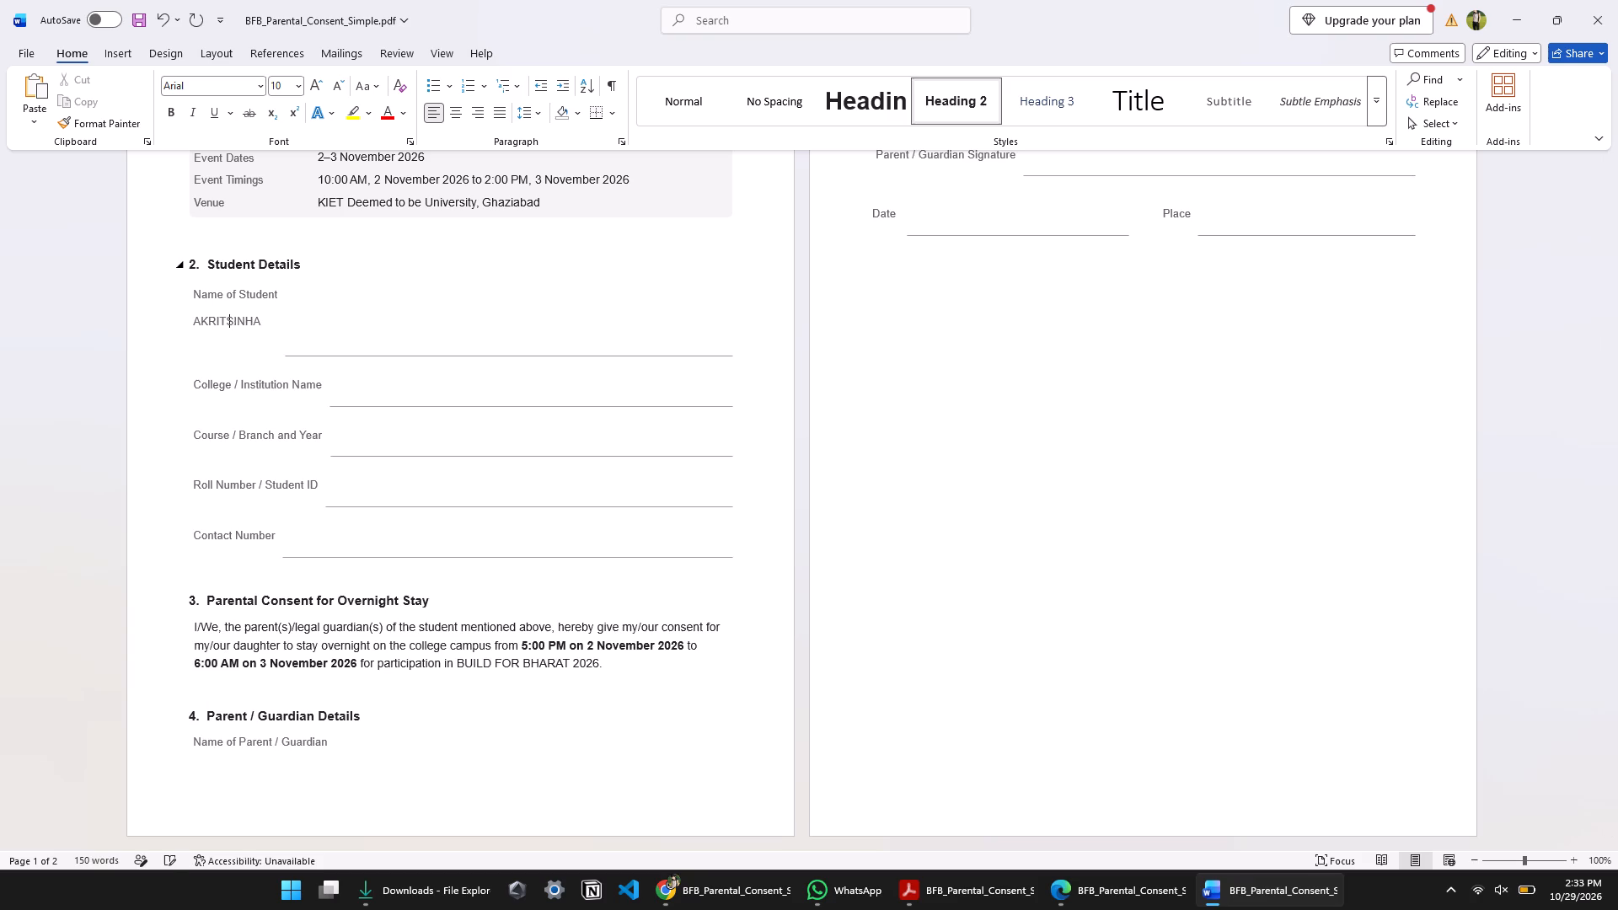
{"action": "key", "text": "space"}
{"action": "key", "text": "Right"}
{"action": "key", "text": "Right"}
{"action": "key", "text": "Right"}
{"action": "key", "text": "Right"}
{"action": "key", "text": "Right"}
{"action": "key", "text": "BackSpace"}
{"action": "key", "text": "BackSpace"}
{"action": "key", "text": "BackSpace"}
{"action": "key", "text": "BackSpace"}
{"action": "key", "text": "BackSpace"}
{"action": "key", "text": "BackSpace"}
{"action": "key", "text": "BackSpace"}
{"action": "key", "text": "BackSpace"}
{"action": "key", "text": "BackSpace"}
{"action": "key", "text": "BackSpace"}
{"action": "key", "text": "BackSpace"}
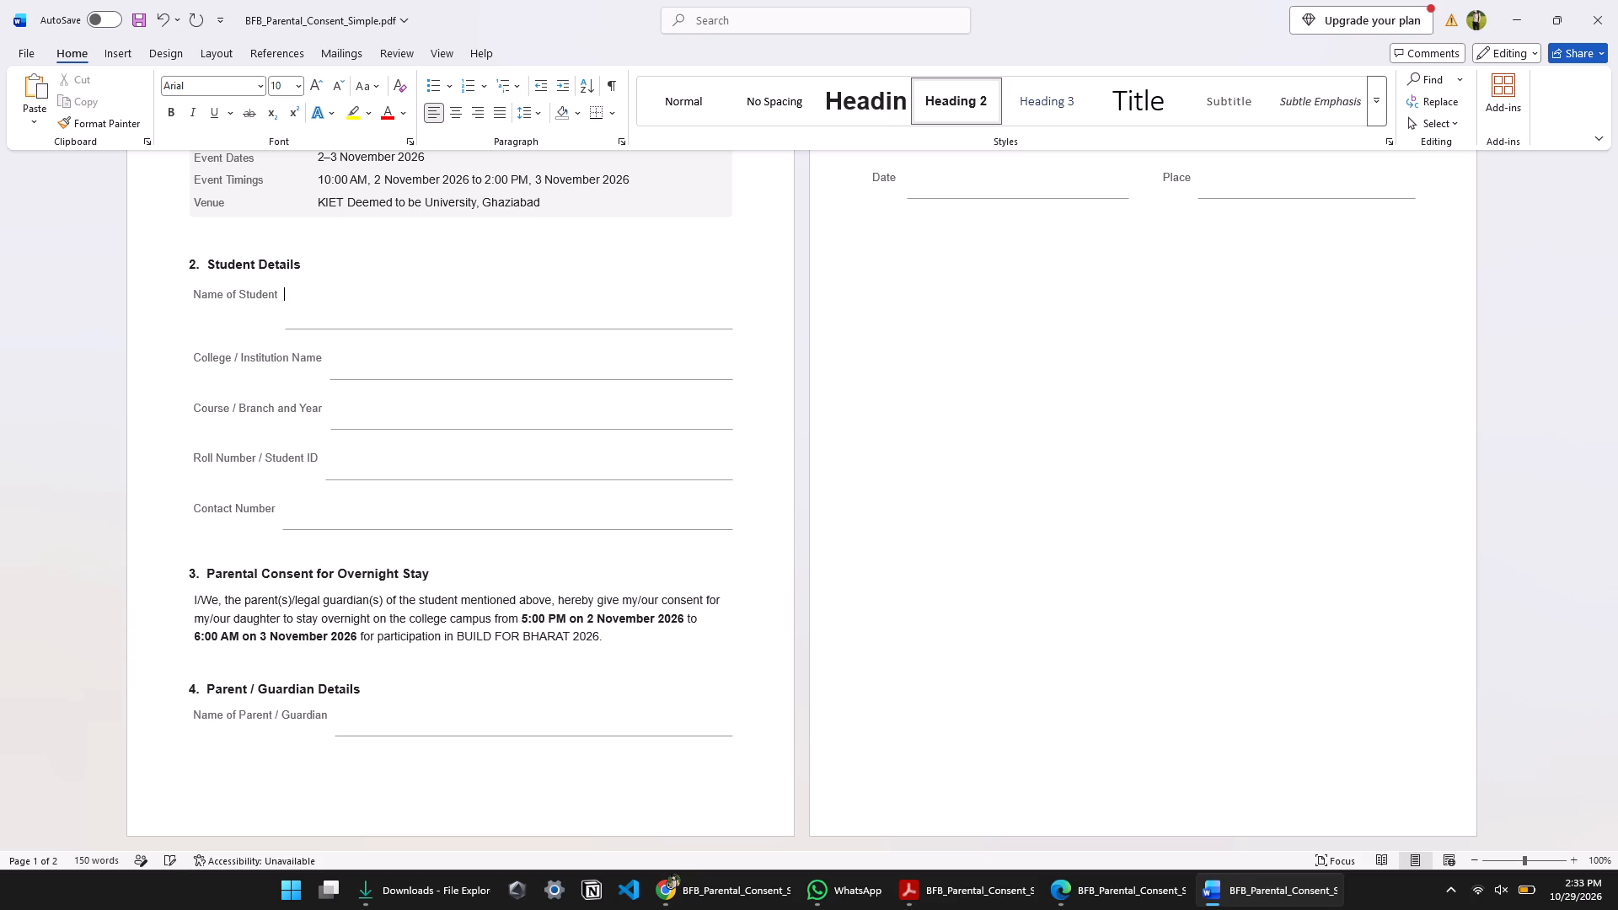
Delete the blank underline beneath the Name of Student label, keeping the label's wording intact.
{"action": "left_click", "coordinate": [288, 318]}
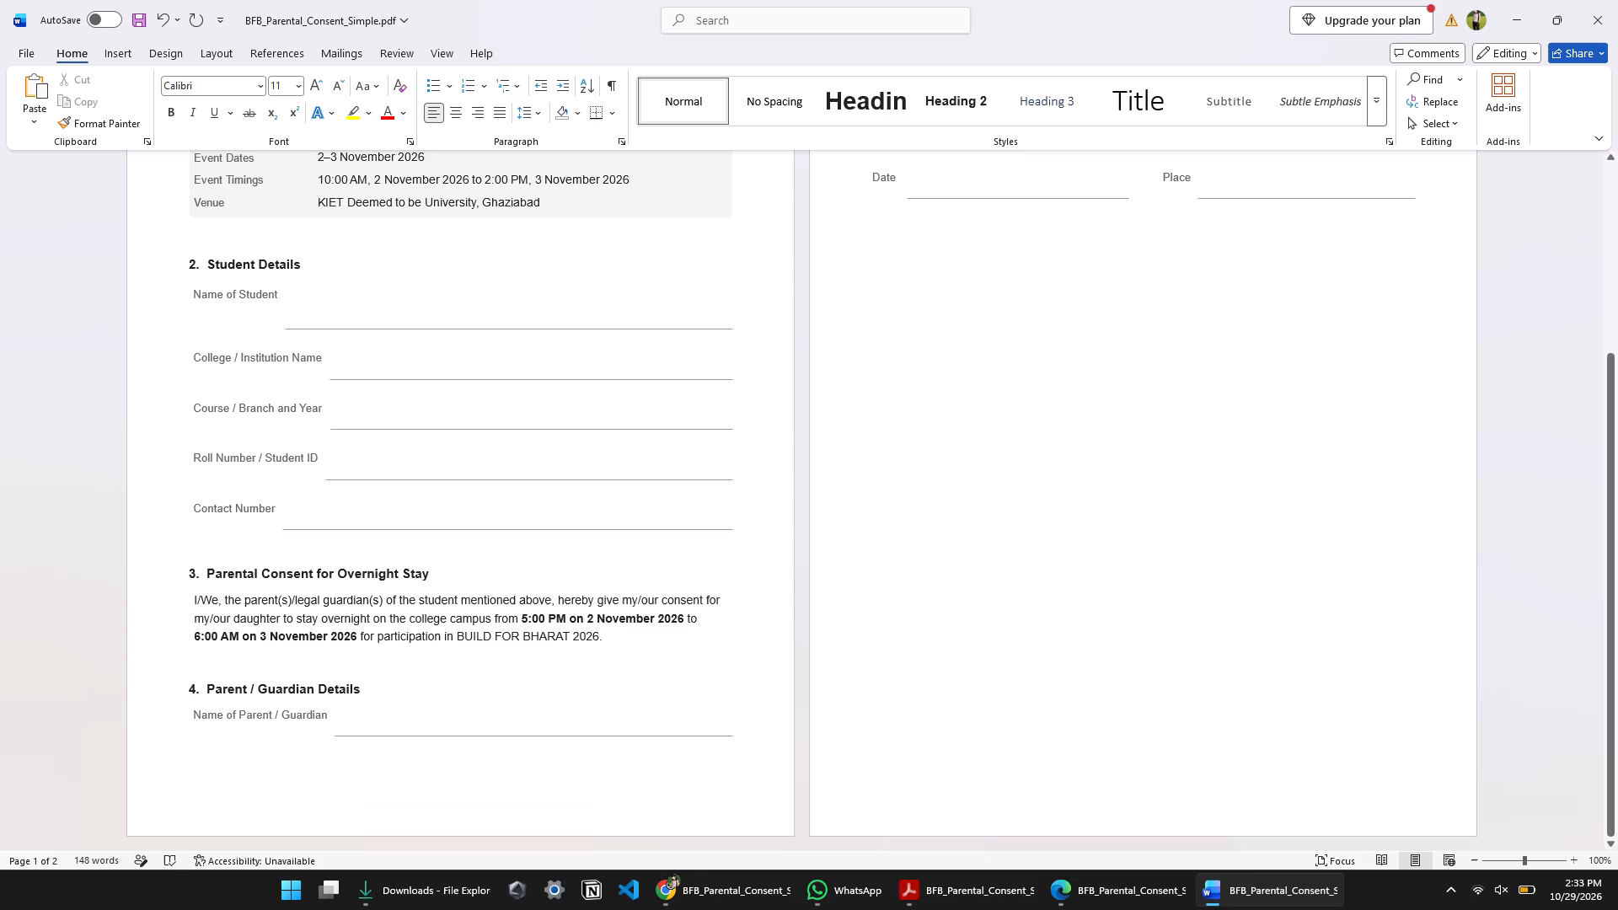
{"action": "key", "text": "BackSpace"}
{"action": "key", "text": "BackSpace"}
{"action": "key", "text": "BackSpace"}
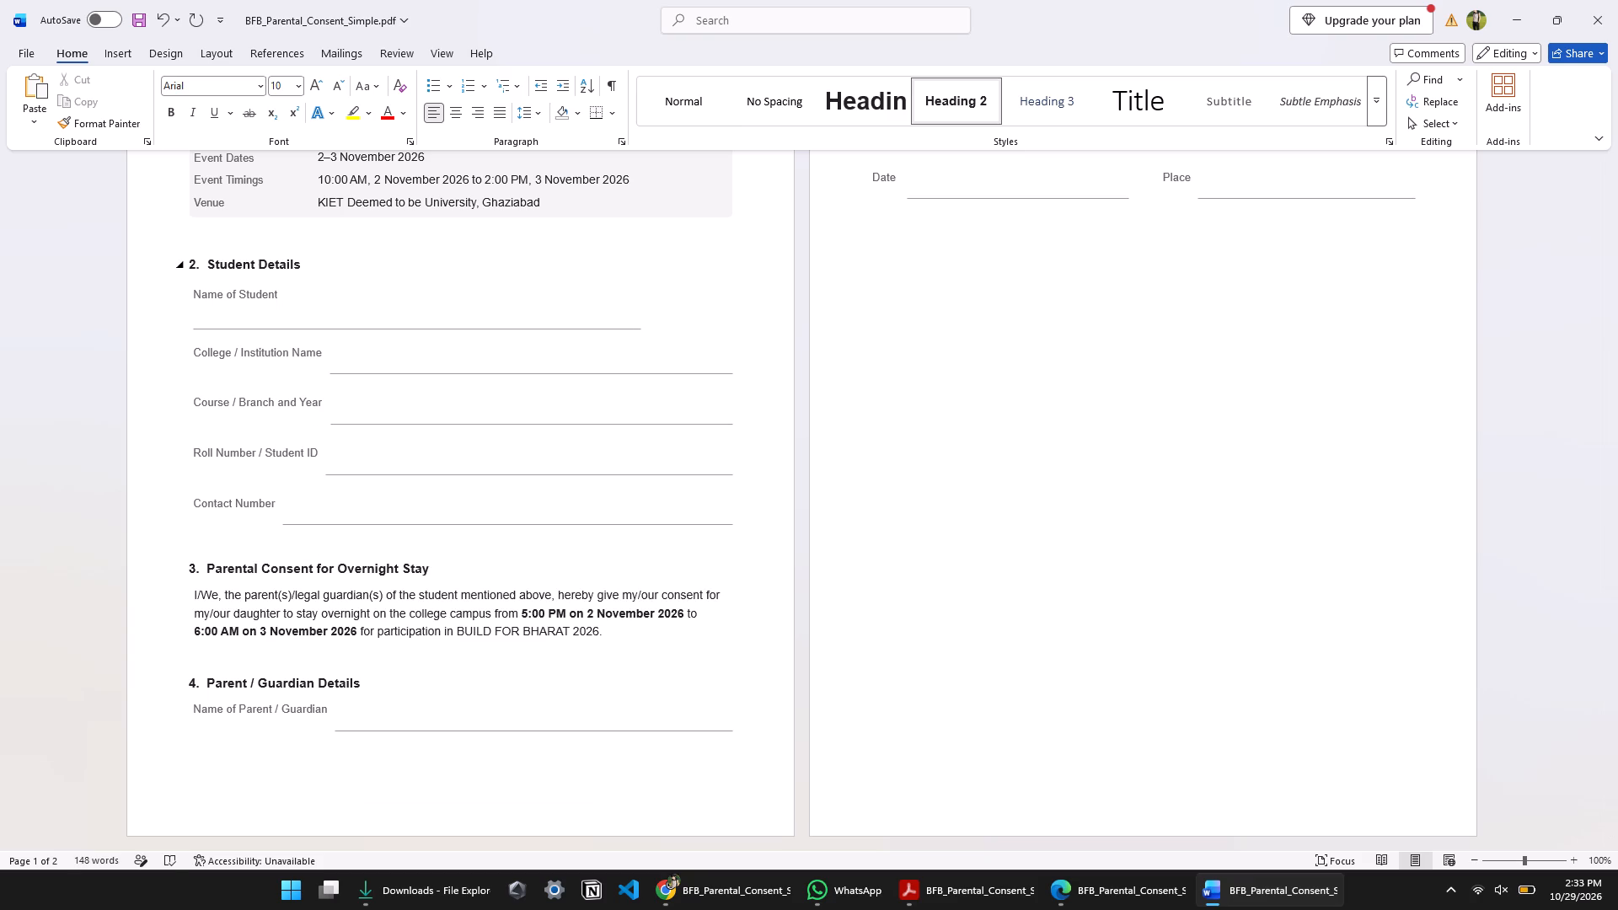
{"action": "left_click", "coordinate": [191, 324]}
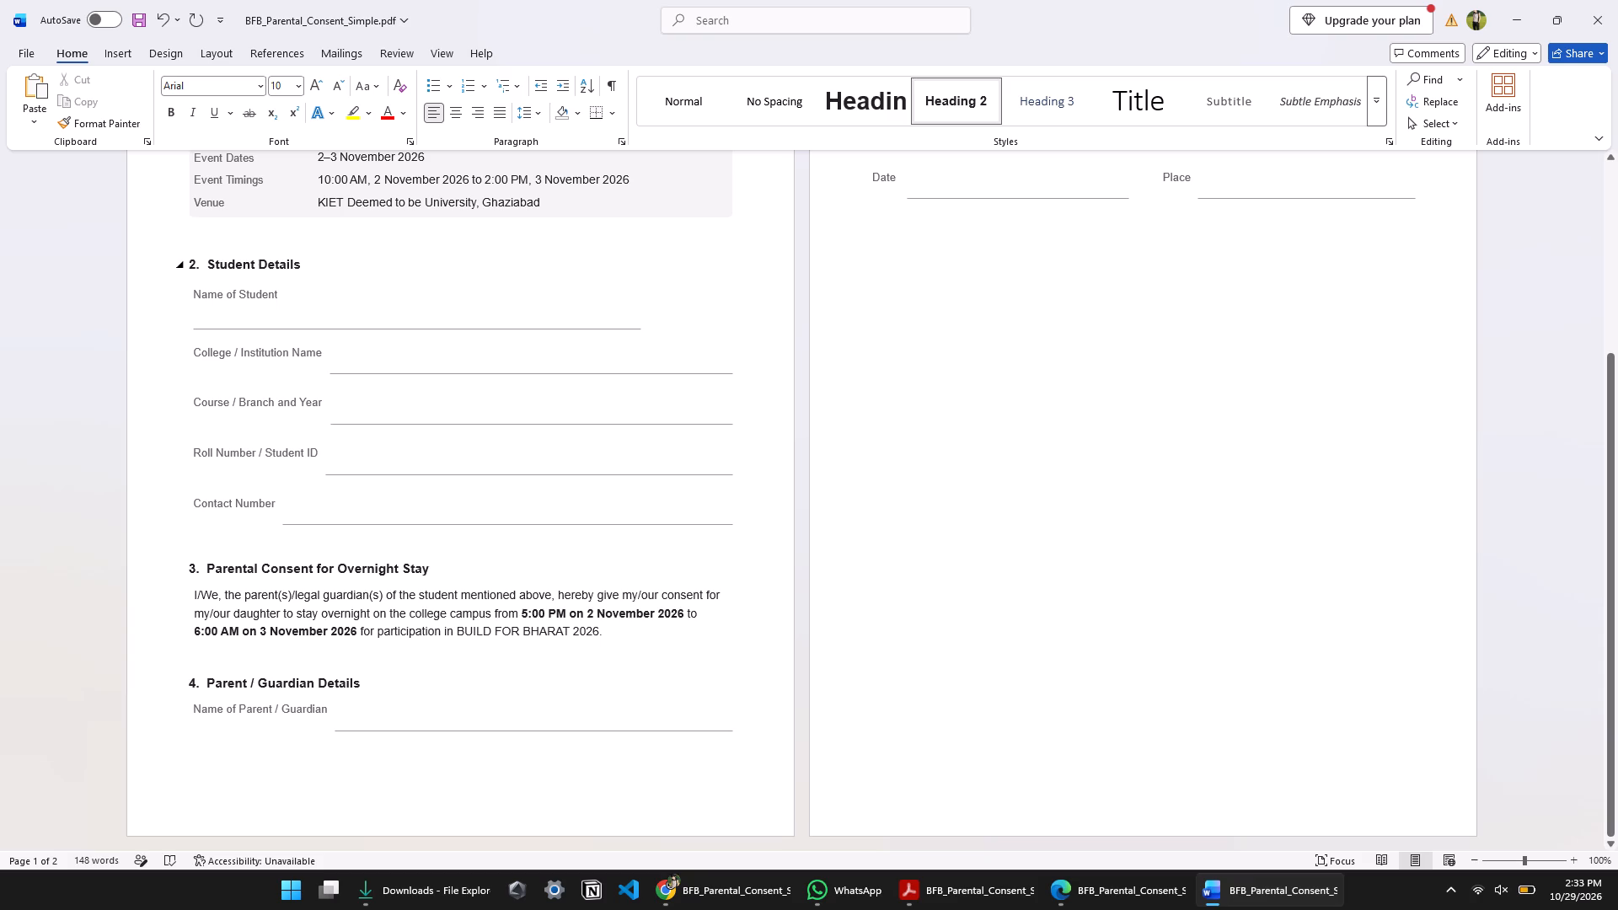
{"action": "key", "text": "BackSpace"}
{"action": "left_click", "coordinate": [639, 327]}
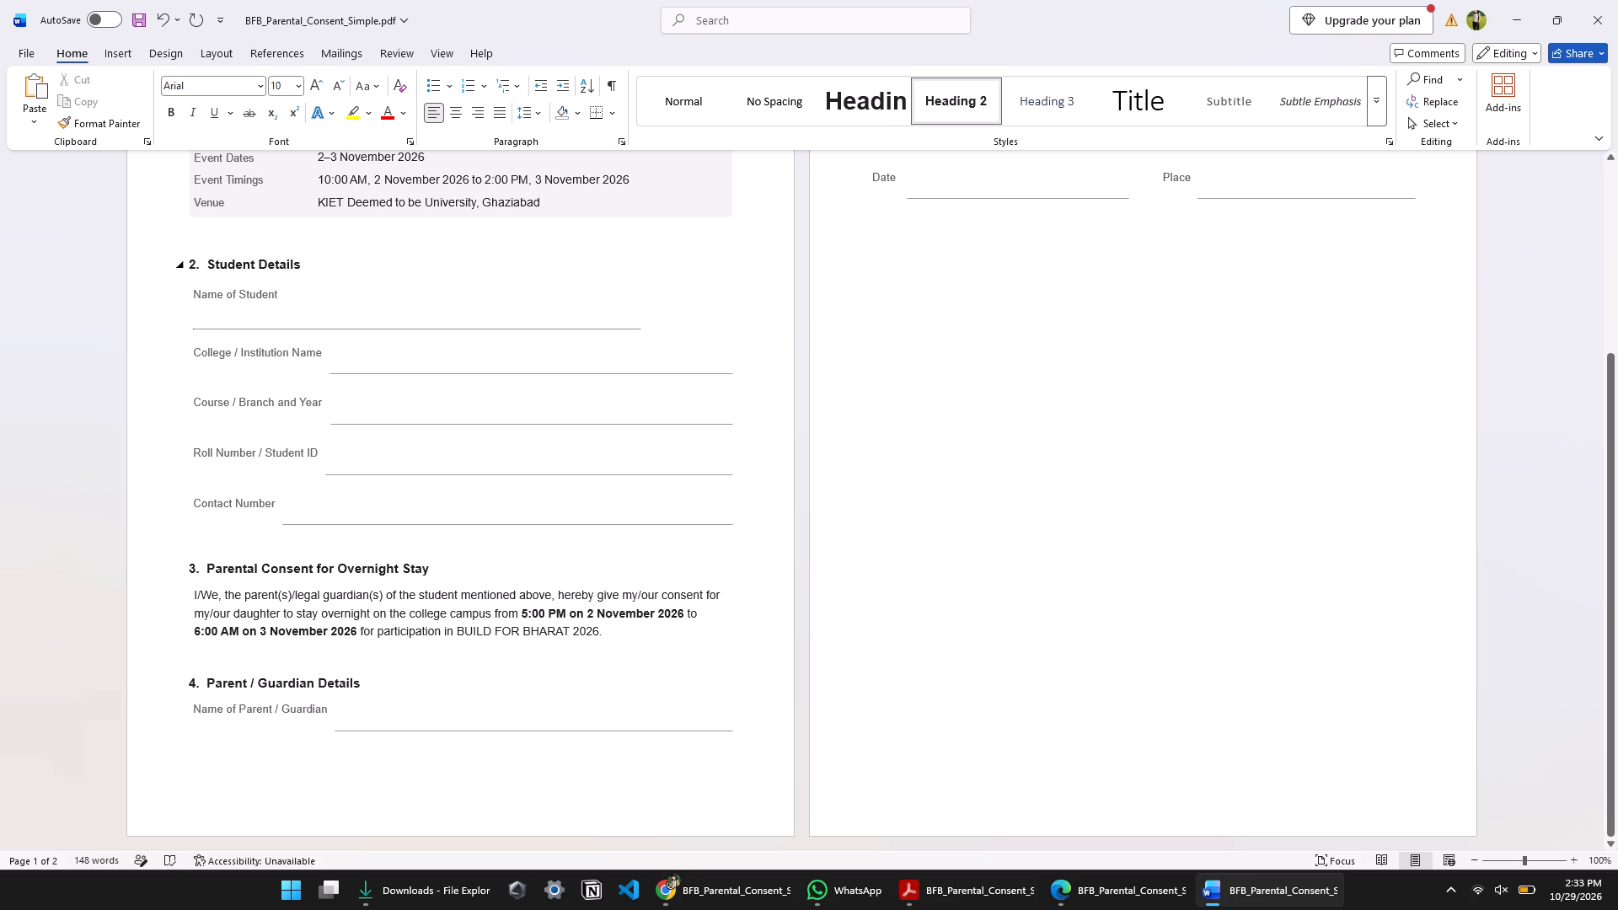
{"action": "left_click", "coordinate": [639, 327]}
{"action": "key", "text": "BackSpace"}
{"action": "key", "text": "BackSpace"}
{"action": "key", "text": "BackSpace"}
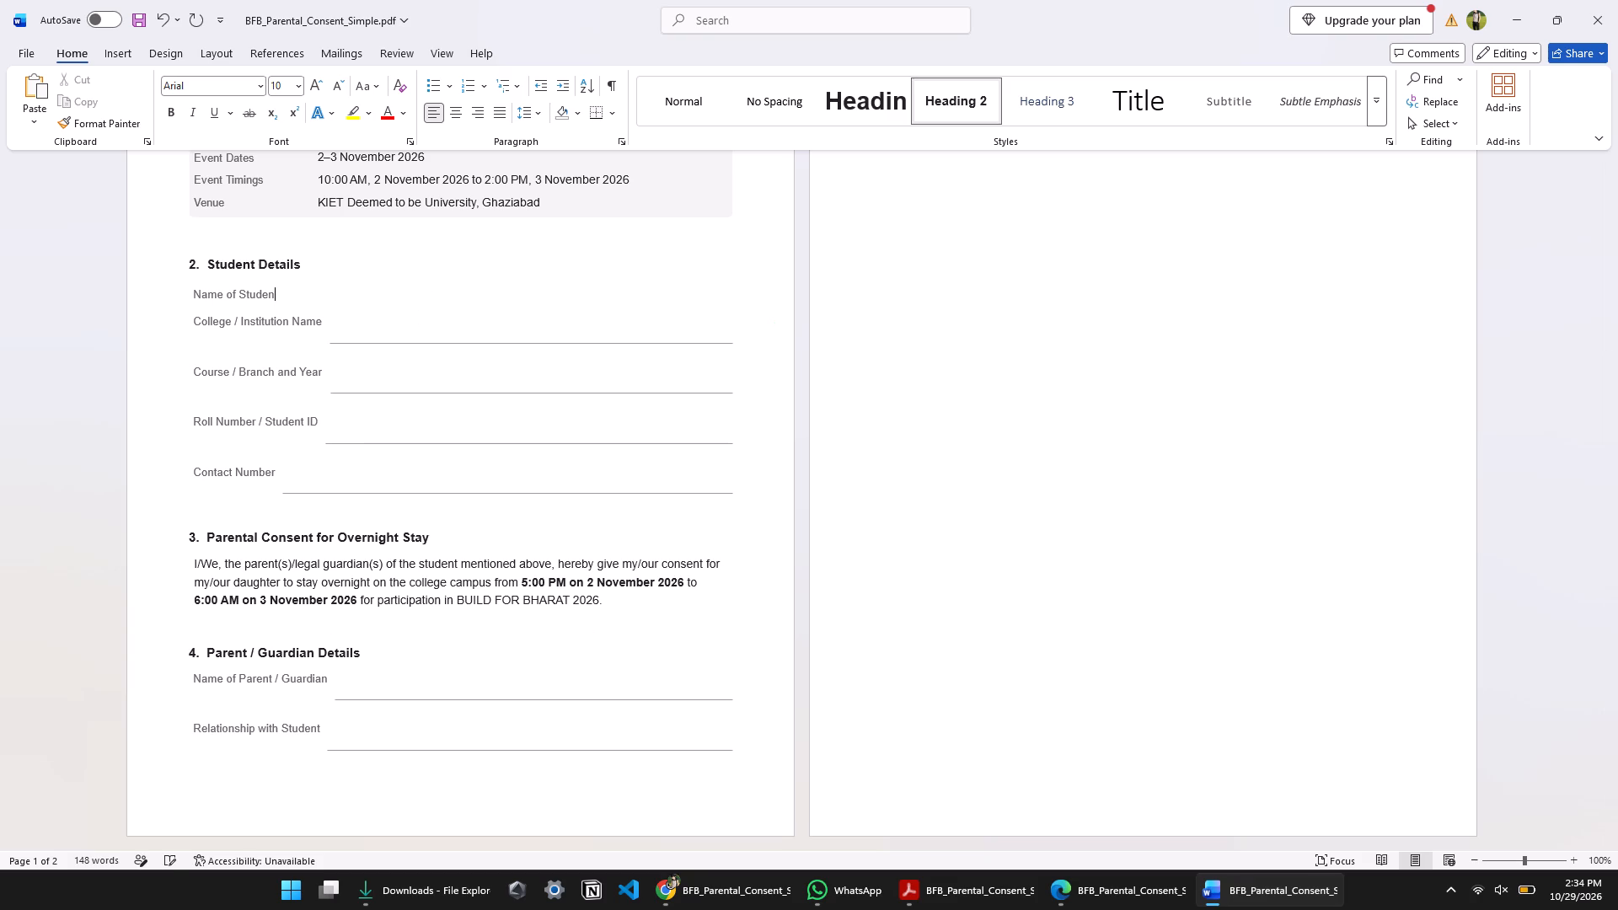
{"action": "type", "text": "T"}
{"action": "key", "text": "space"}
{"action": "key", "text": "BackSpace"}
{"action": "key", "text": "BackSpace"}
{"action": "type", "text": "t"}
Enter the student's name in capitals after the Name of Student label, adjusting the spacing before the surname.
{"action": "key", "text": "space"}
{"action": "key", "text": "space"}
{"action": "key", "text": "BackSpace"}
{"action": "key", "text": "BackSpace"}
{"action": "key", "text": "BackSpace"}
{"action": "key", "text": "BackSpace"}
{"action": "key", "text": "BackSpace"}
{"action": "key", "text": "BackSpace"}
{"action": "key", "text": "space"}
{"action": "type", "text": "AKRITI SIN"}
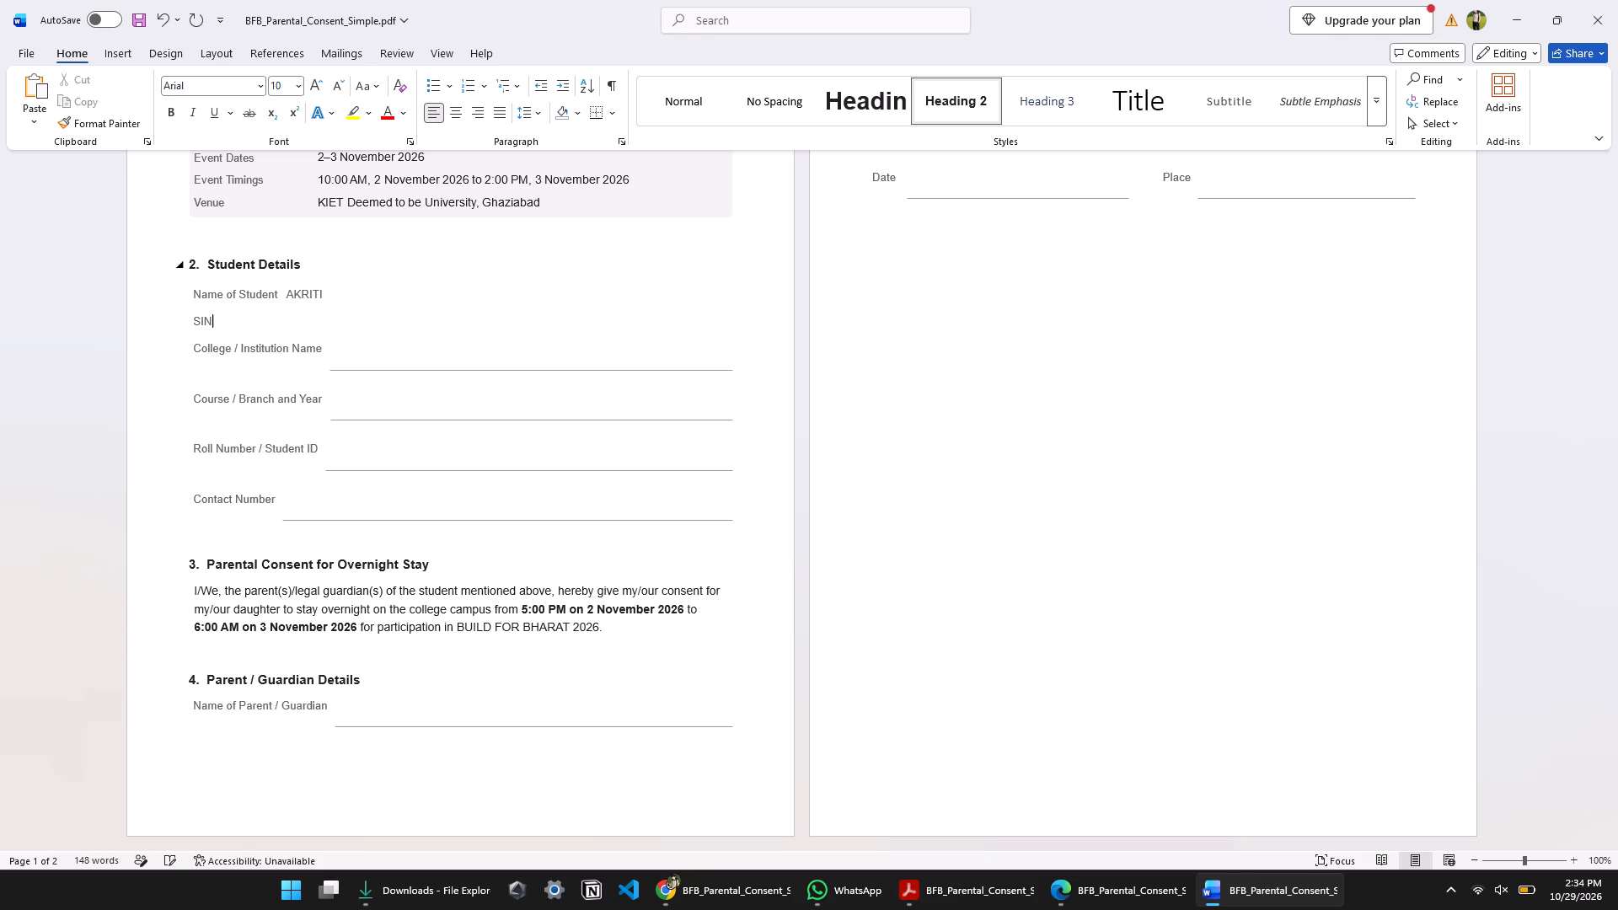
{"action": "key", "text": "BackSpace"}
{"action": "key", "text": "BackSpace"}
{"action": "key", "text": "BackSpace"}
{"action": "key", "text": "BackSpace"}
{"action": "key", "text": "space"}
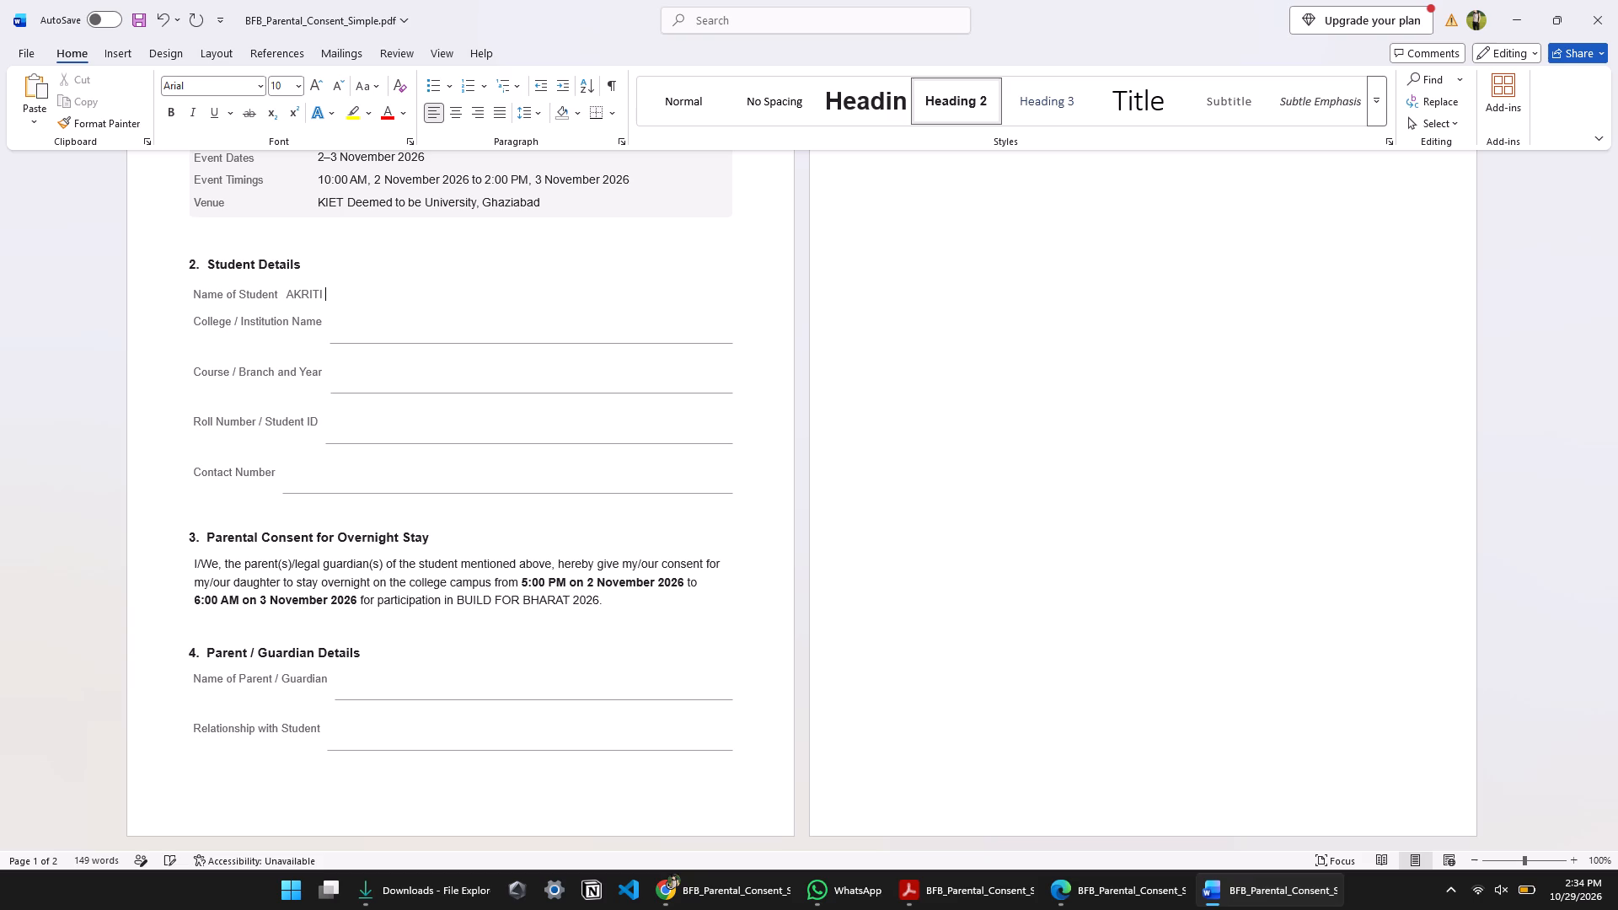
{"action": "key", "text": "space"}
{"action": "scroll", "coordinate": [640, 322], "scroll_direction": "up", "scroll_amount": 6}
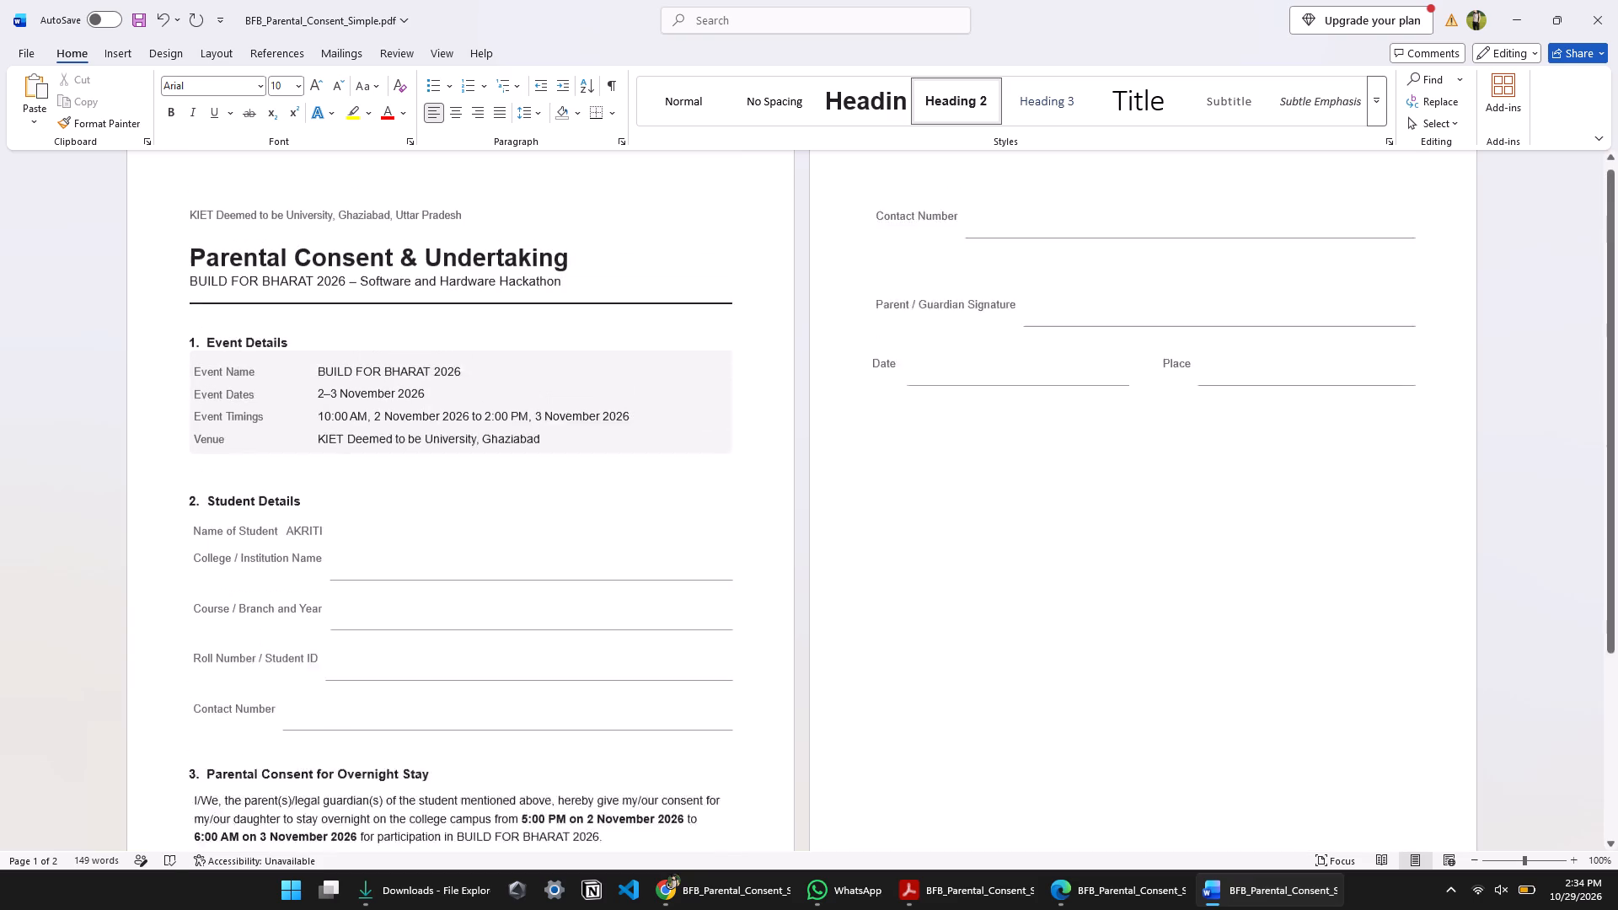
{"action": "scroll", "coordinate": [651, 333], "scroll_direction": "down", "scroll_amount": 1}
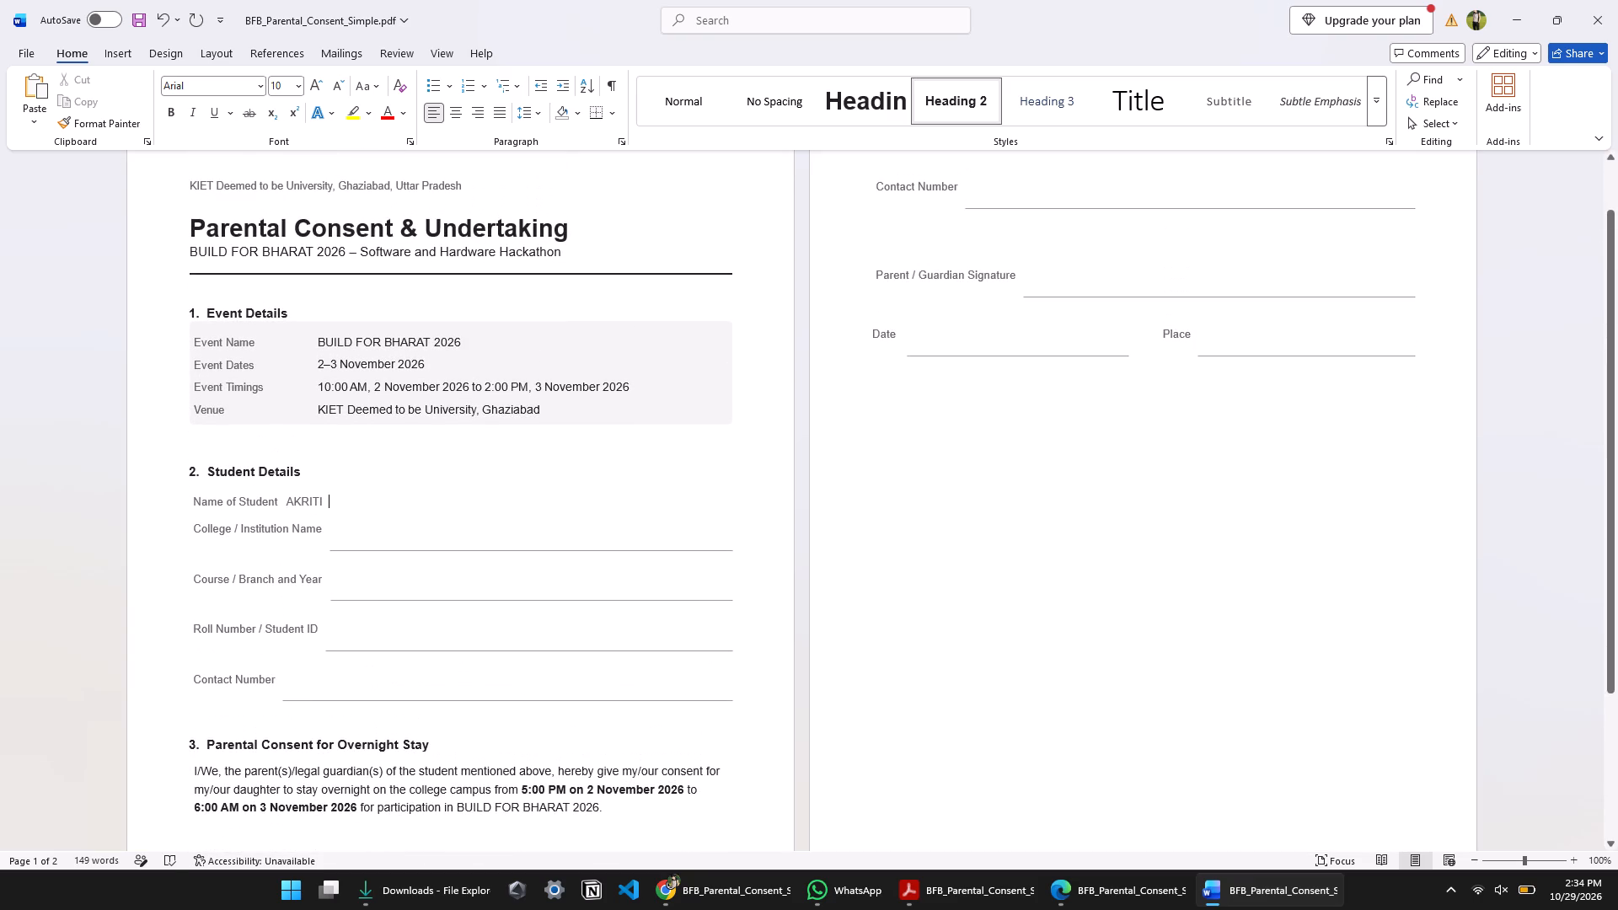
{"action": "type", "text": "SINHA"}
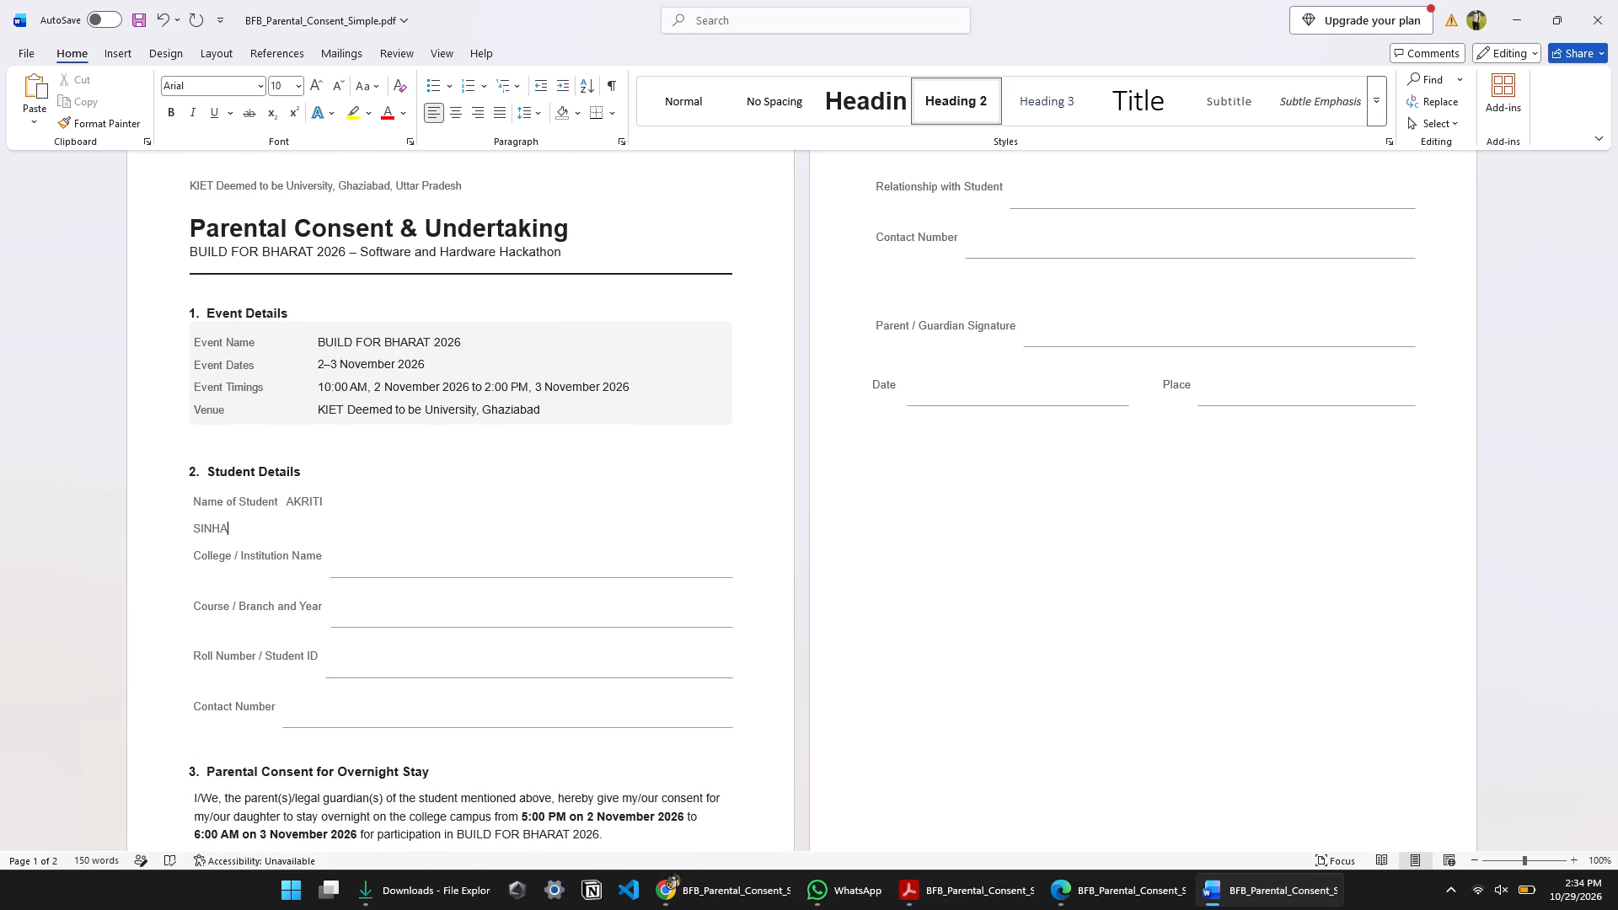
Replace the underline beside College / Institution Name with the text KIET DEEMED TO BE UNIVERSITY.
{"action": "double_click", "coordinate": [481, 576]}
{"action": "key", "text": "BackSpace"}
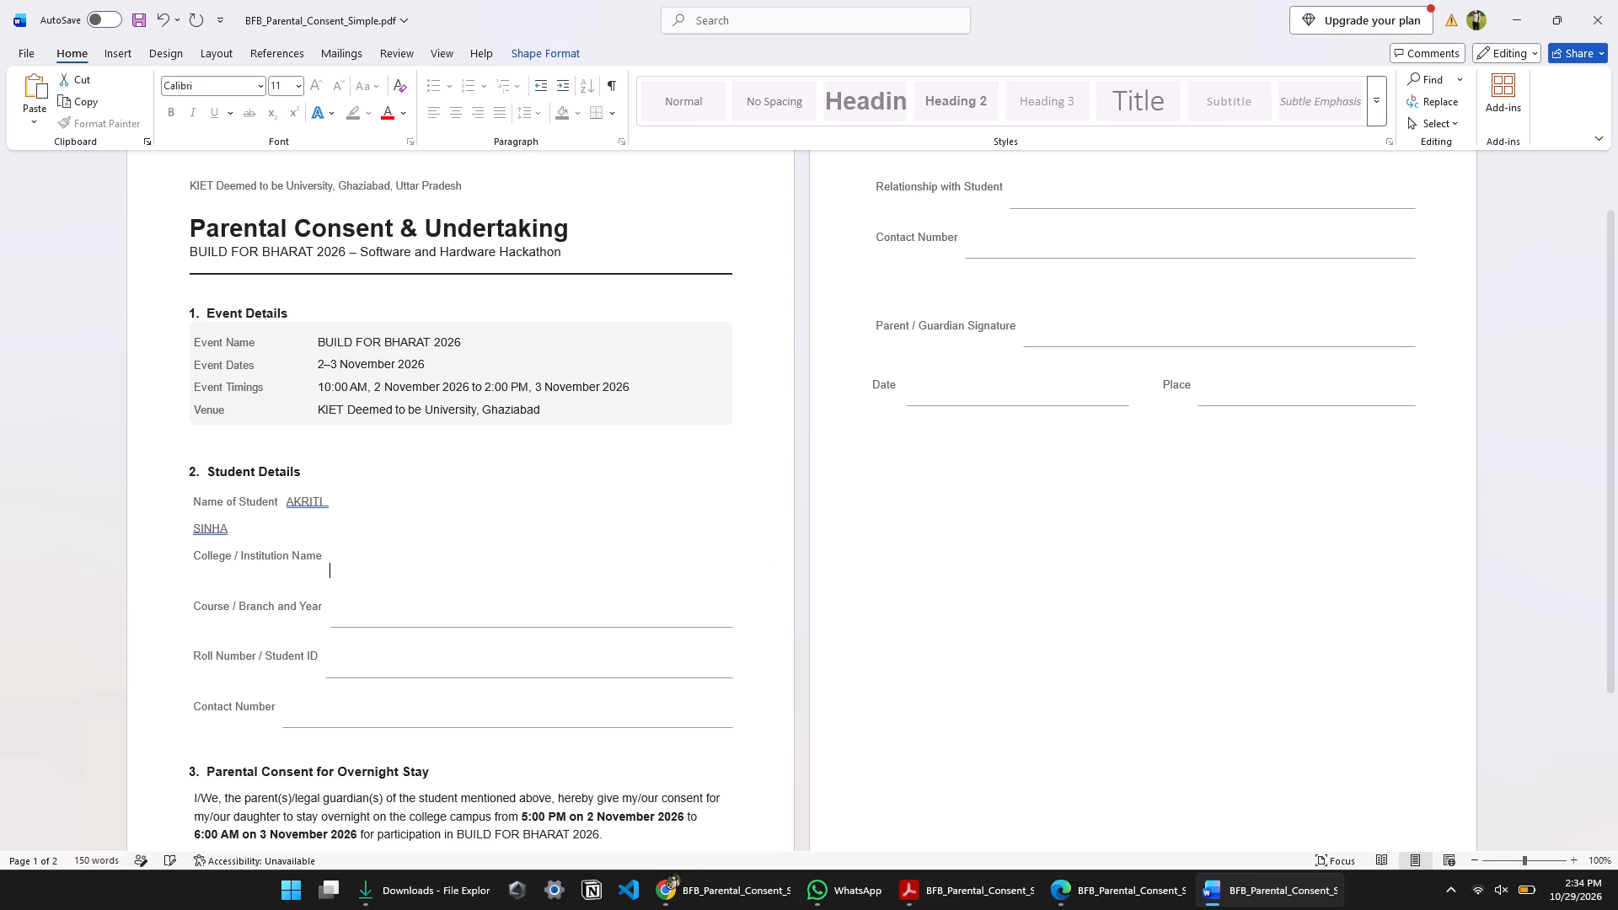
{"action": "key", "text": "BackSpace"}
{"action": "key", "text": "BackSpace"}
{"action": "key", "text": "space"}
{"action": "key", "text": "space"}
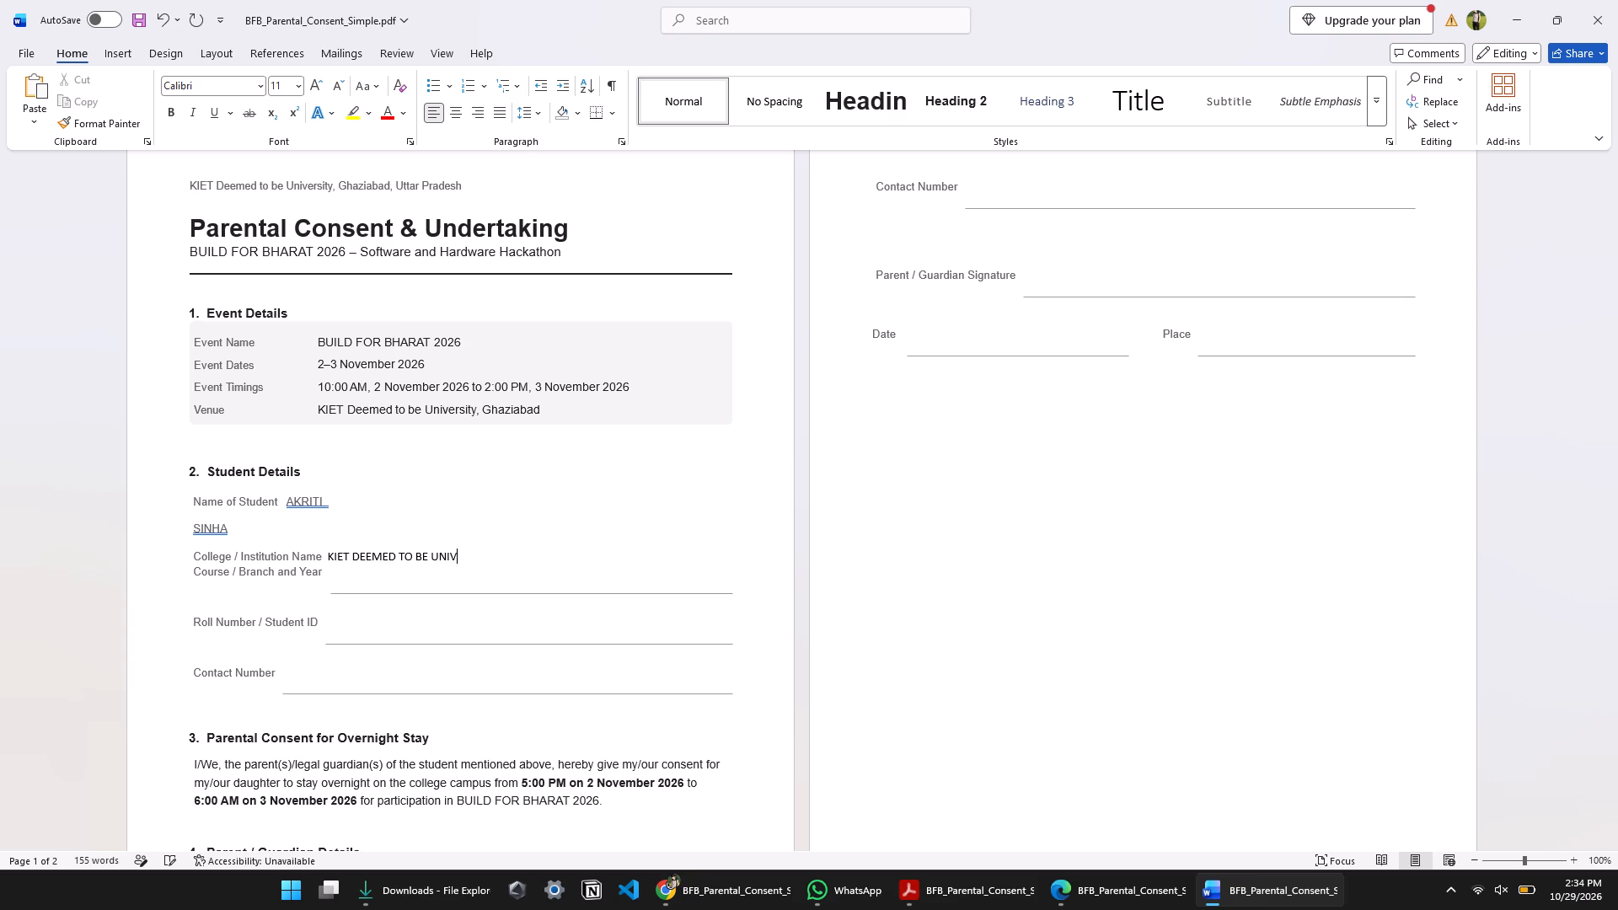
Clear the student's name from the Name of Student line and re-enter it in capitals two spaces after the label.
{"action": "left_click", "coordinate": [238, 536]}
{"action": "key", "text": "BackSpace"}
{"action": "key", "text": "BackSpace"}
{"action": "key", "text": "BackSpace"}
{"action": "key", "text": "BackSpace"}
{"action": "key", "text": "BackSpace"}
{"action": "key", "text": "BackSpace"}
{"action": "key", "text": "BackSpace"}
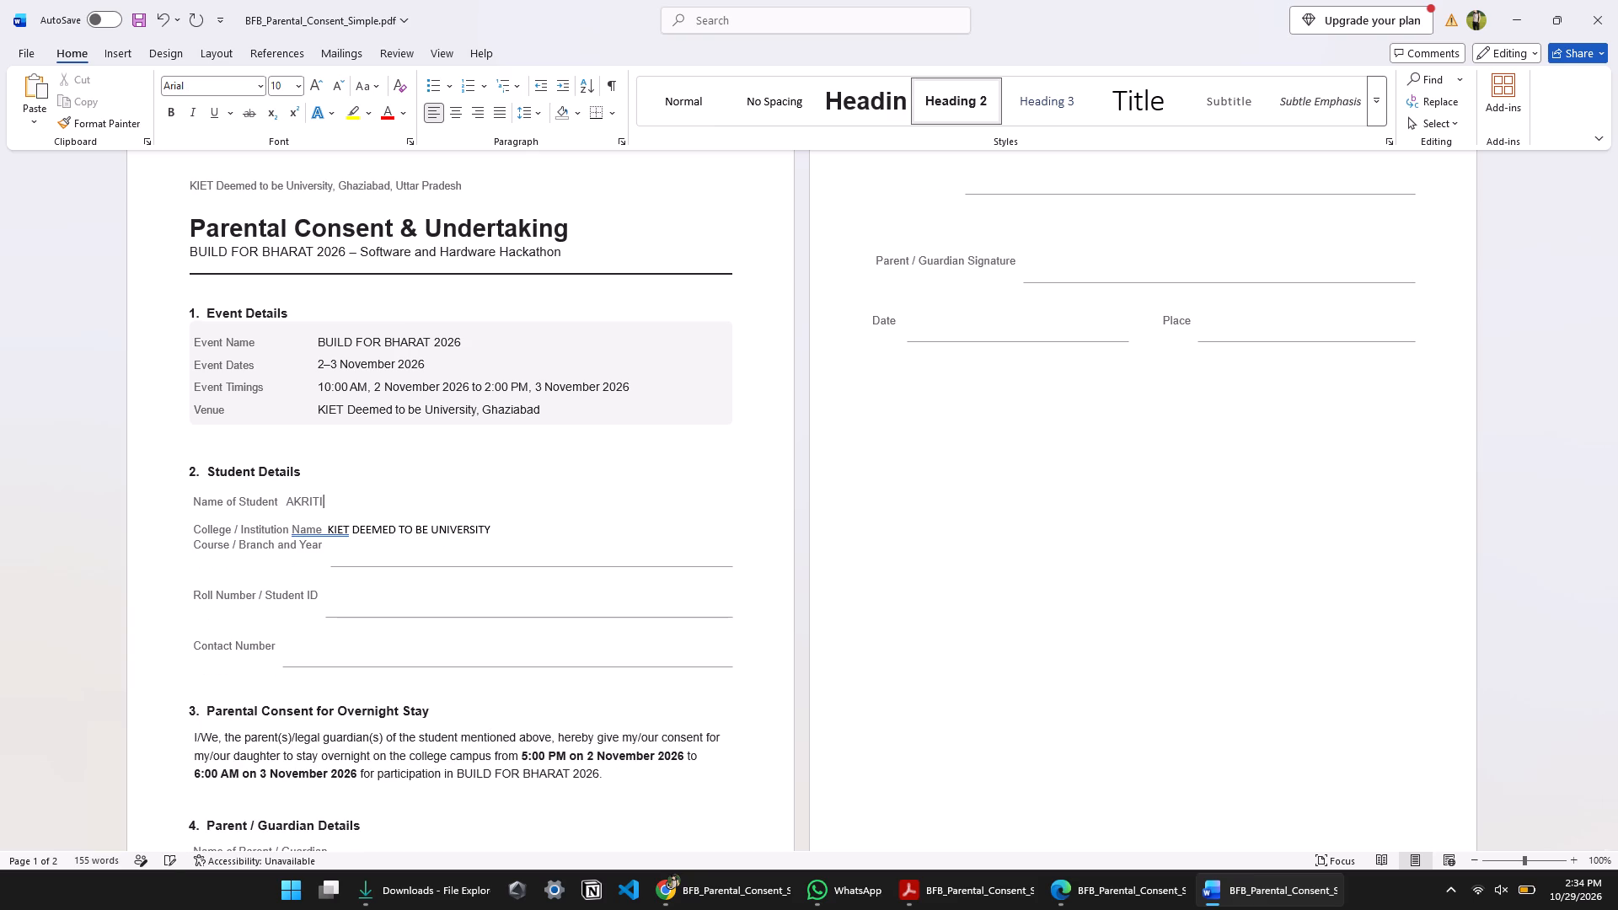
{"action": "key", "text": "BackSpace"}
{"action": "key", "text": "BackSpace"}
{"action": "key", "text": "BackSpace"}
{"action": "key", "text": "BackSpace"}
{"action": "key", "text": "BackSpace"}
{"action": "key", "text": "BackSpace"}
{"action": "key", "text": "BackSpace"}
{"action": "key", "text": "BackSpace"}
{"action": "key", "text": "BackSpace"}
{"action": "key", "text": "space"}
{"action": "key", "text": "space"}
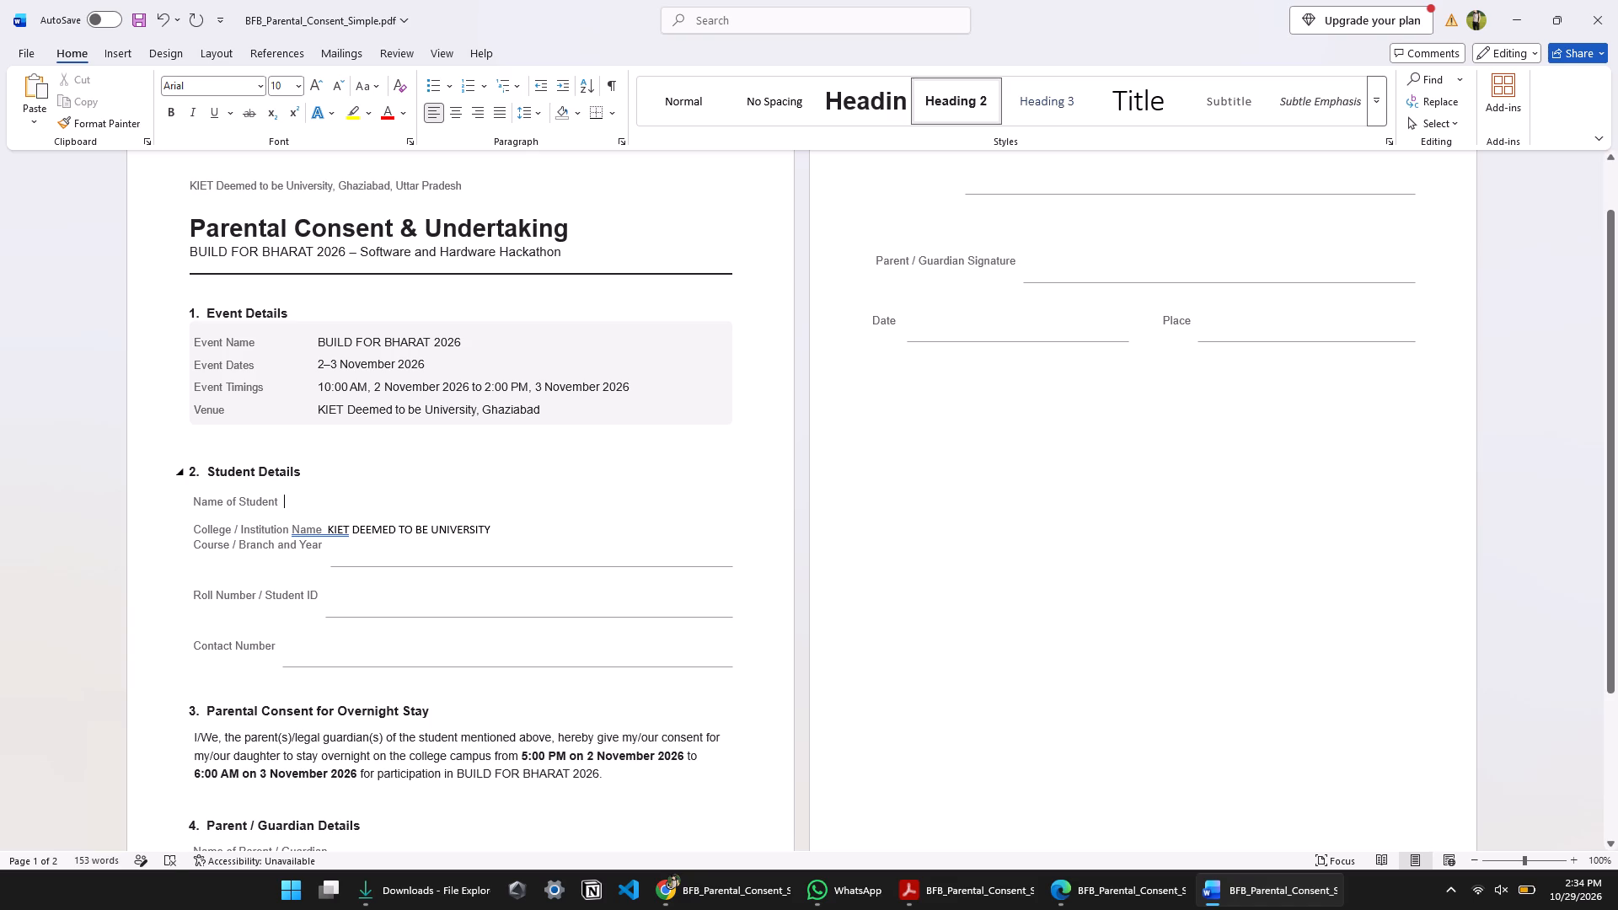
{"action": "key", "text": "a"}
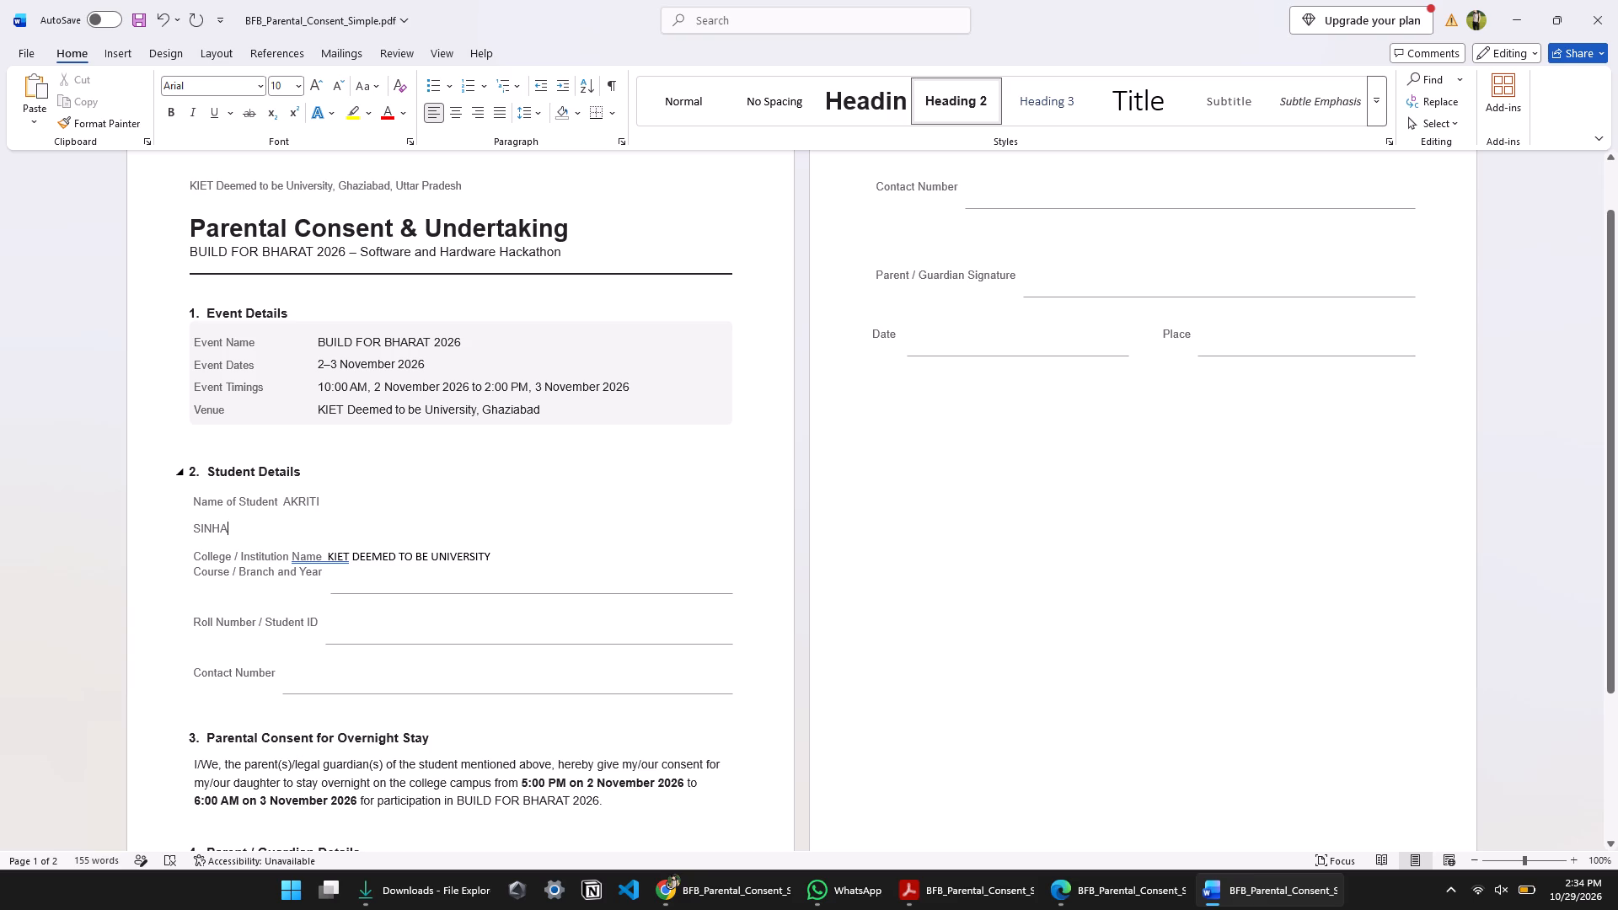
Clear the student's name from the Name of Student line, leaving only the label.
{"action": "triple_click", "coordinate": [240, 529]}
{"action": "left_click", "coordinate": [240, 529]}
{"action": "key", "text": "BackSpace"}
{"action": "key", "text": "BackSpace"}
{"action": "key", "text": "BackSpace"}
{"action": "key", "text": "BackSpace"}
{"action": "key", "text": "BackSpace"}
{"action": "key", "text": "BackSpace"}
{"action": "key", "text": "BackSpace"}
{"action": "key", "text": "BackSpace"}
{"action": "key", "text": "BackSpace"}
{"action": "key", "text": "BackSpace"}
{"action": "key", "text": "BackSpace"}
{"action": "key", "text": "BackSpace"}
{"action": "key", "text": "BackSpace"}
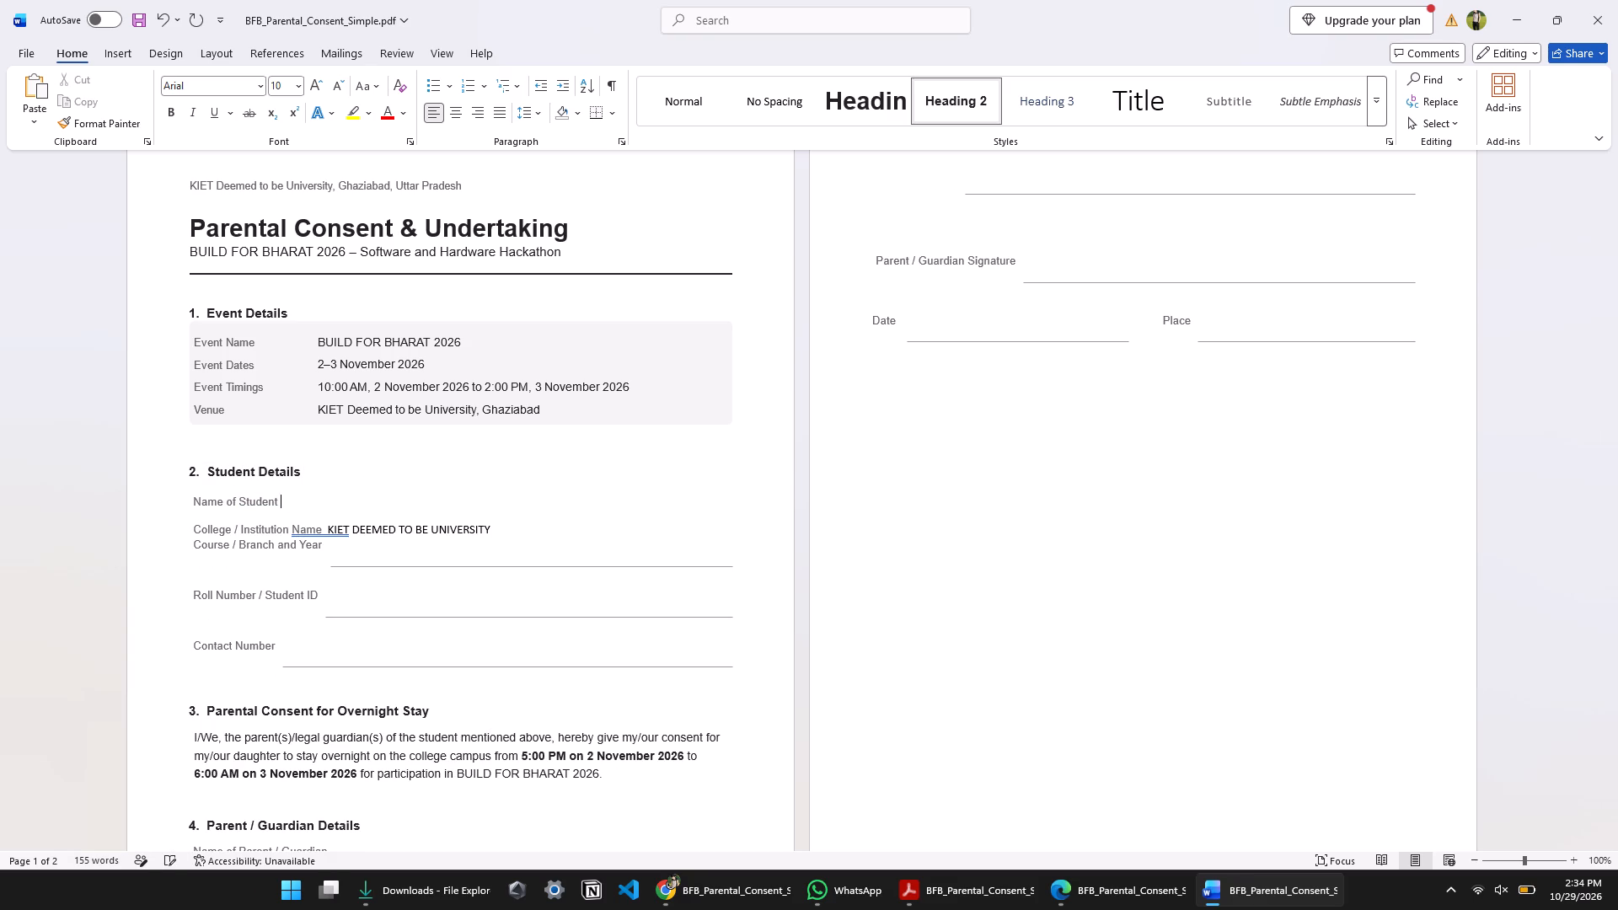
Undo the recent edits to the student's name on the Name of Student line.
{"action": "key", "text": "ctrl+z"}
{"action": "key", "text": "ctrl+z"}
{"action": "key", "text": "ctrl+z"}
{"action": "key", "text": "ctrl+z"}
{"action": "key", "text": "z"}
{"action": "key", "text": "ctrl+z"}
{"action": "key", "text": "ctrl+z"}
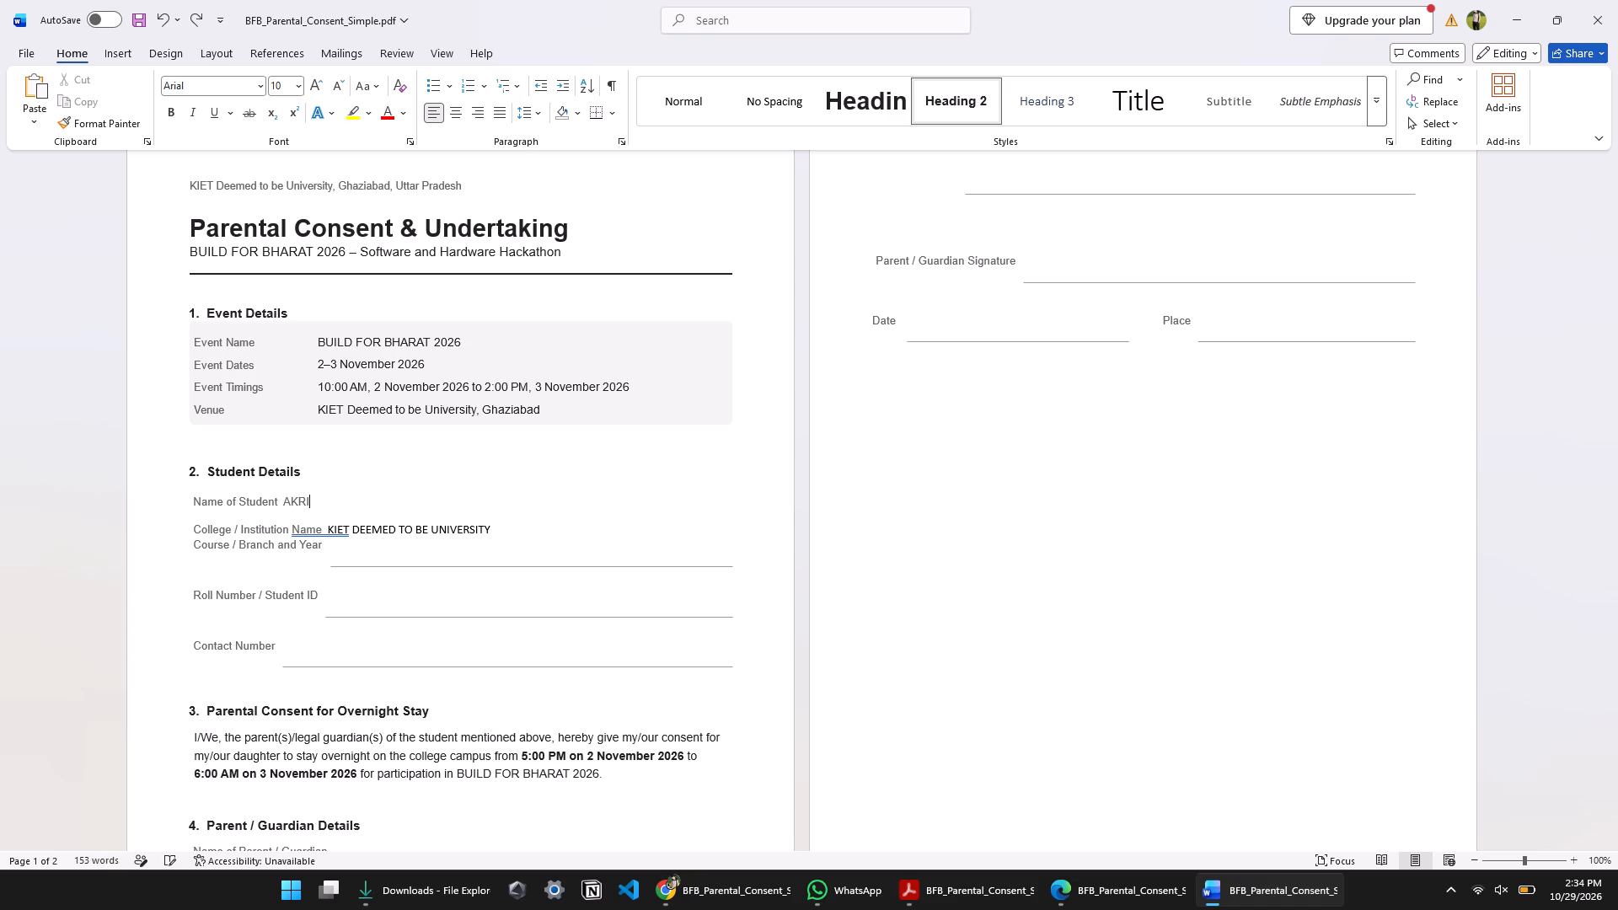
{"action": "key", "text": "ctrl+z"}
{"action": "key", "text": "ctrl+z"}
Remove the College / Institution Name line and its blank paragraph from the Student Details section.
{"action": "left_click", "coordinate": [240, 529]}
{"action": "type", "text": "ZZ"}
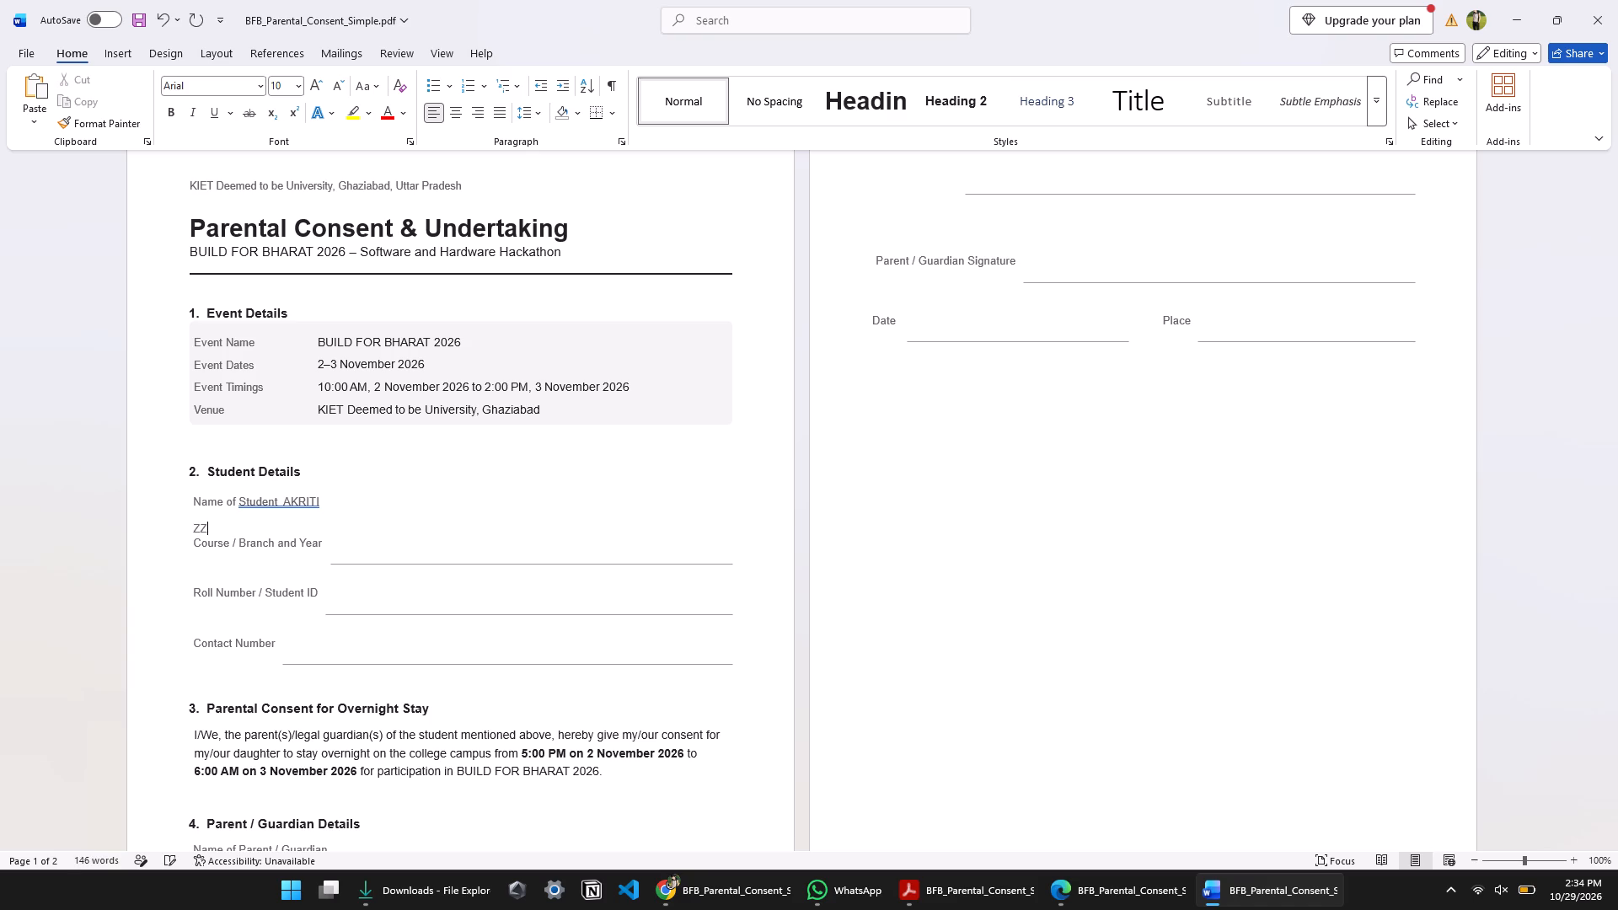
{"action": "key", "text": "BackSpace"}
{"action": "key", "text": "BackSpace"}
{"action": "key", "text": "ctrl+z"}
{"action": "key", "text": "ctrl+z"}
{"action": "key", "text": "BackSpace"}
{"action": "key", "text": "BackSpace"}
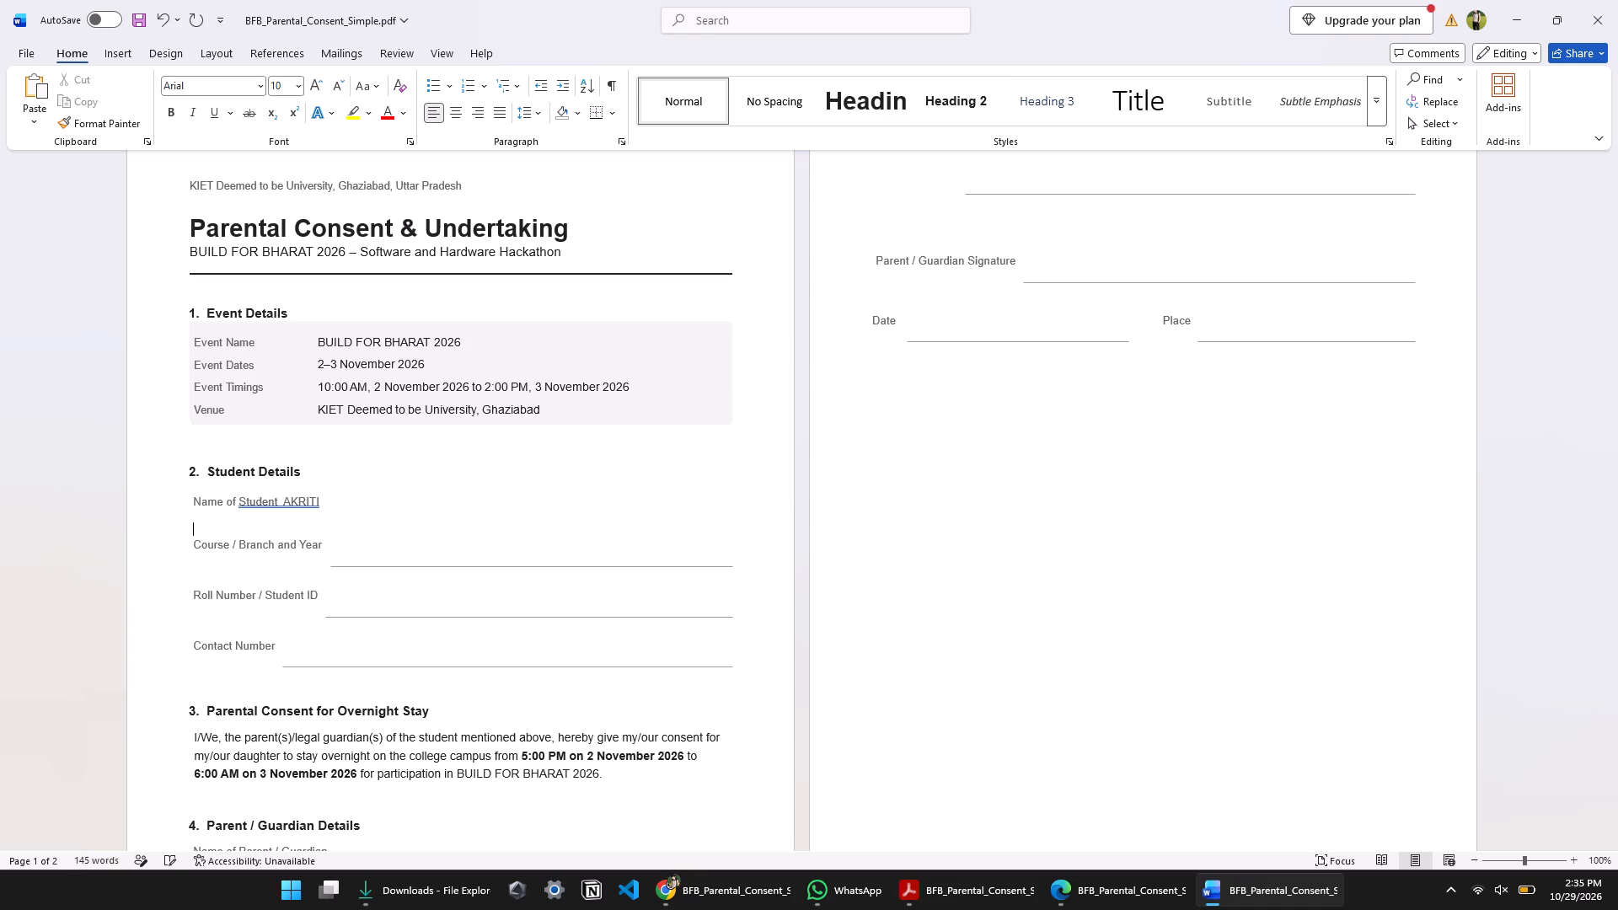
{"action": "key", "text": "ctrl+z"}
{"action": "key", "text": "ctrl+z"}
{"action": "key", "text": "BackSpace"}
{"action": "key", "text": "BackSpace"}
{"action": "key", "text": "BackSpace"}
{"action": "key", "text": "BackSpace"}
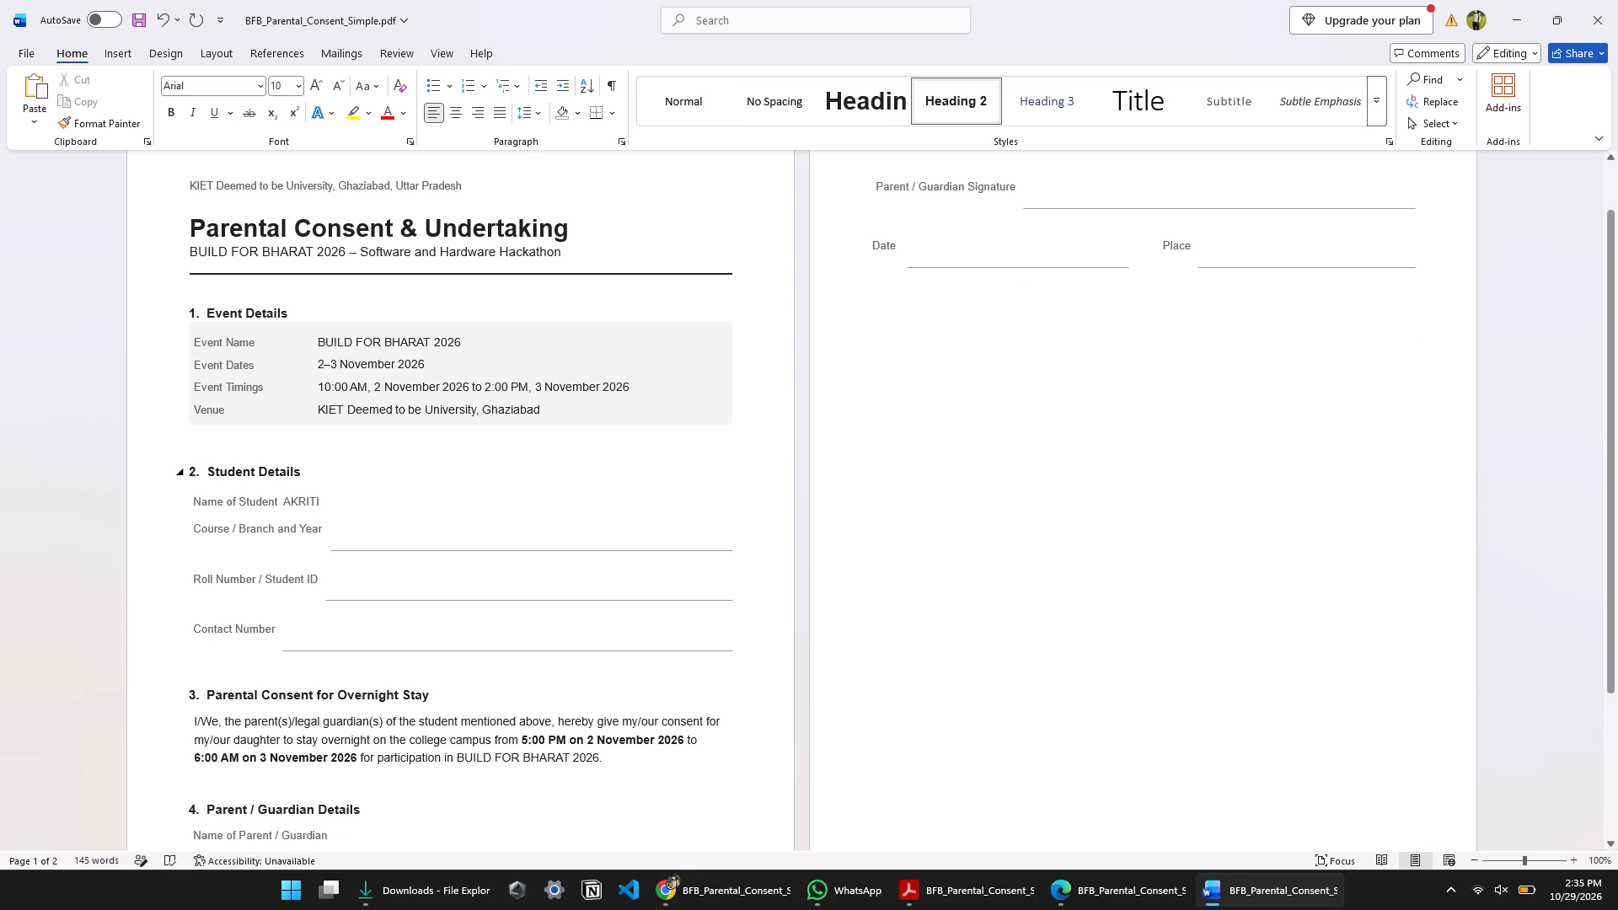
Clear the remaining given name after the Name of Student label, keeping Course / Branch and Year directly on the following line.
{"action": "triple_click", "coordinate": [305, 505]}
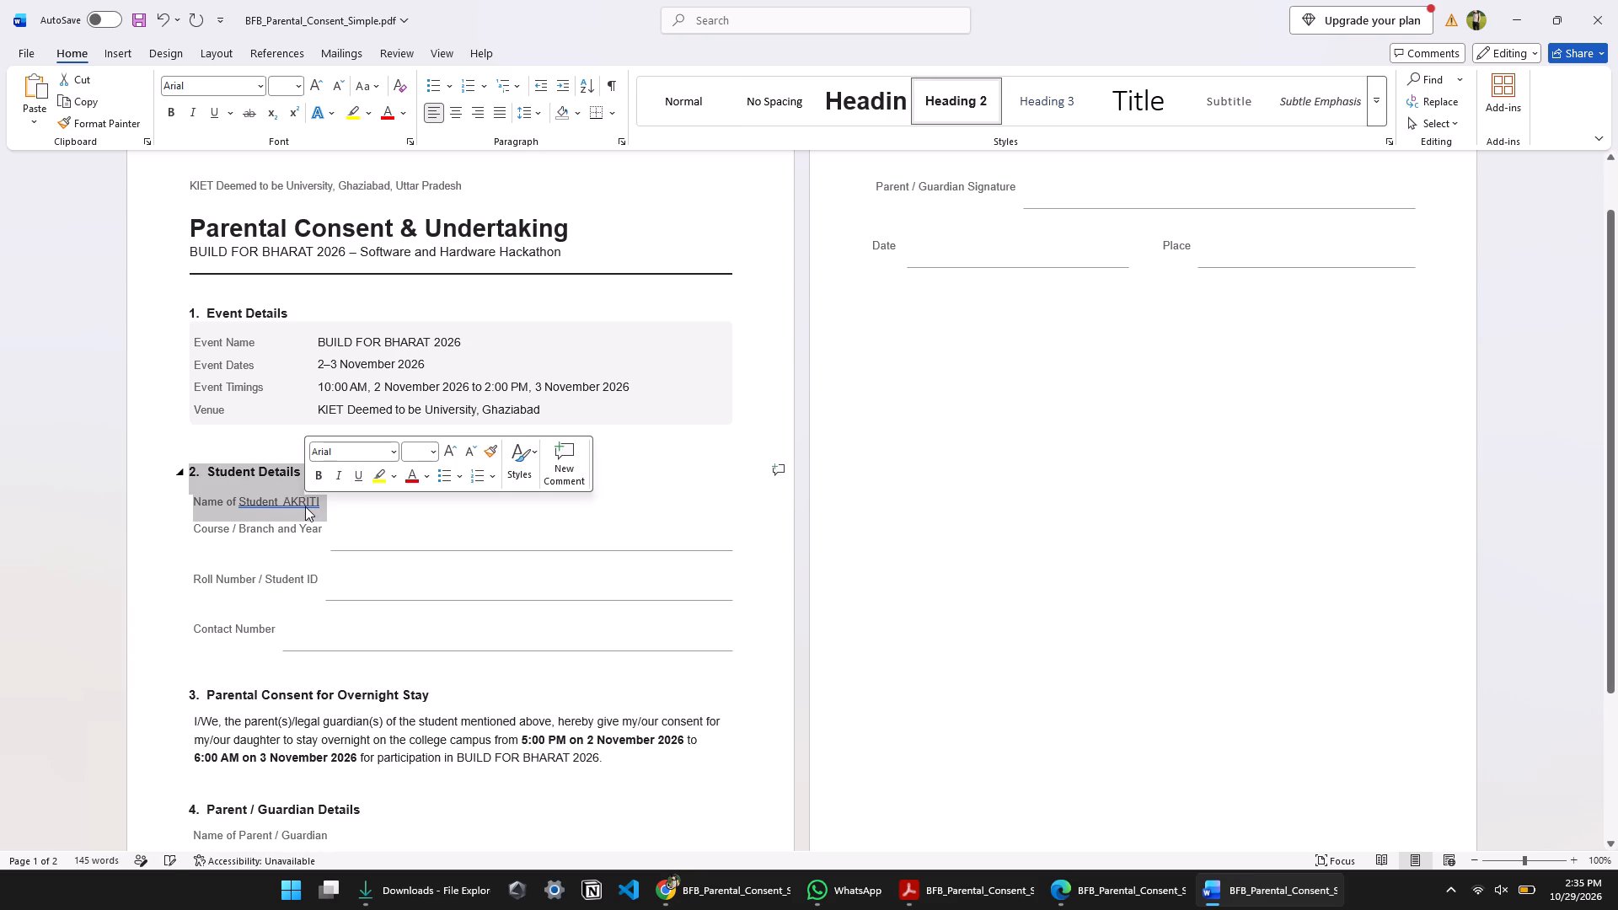
{"action": "left_click", "coordinate": [304, 506]}
{"action": "left_click", "coordinate": [325, 505]}
{"action": "key", "text": "BackSpace"}
{"action": "key", "text": "BackSpace"}
{"action": "key", "text": "BackSpace"}
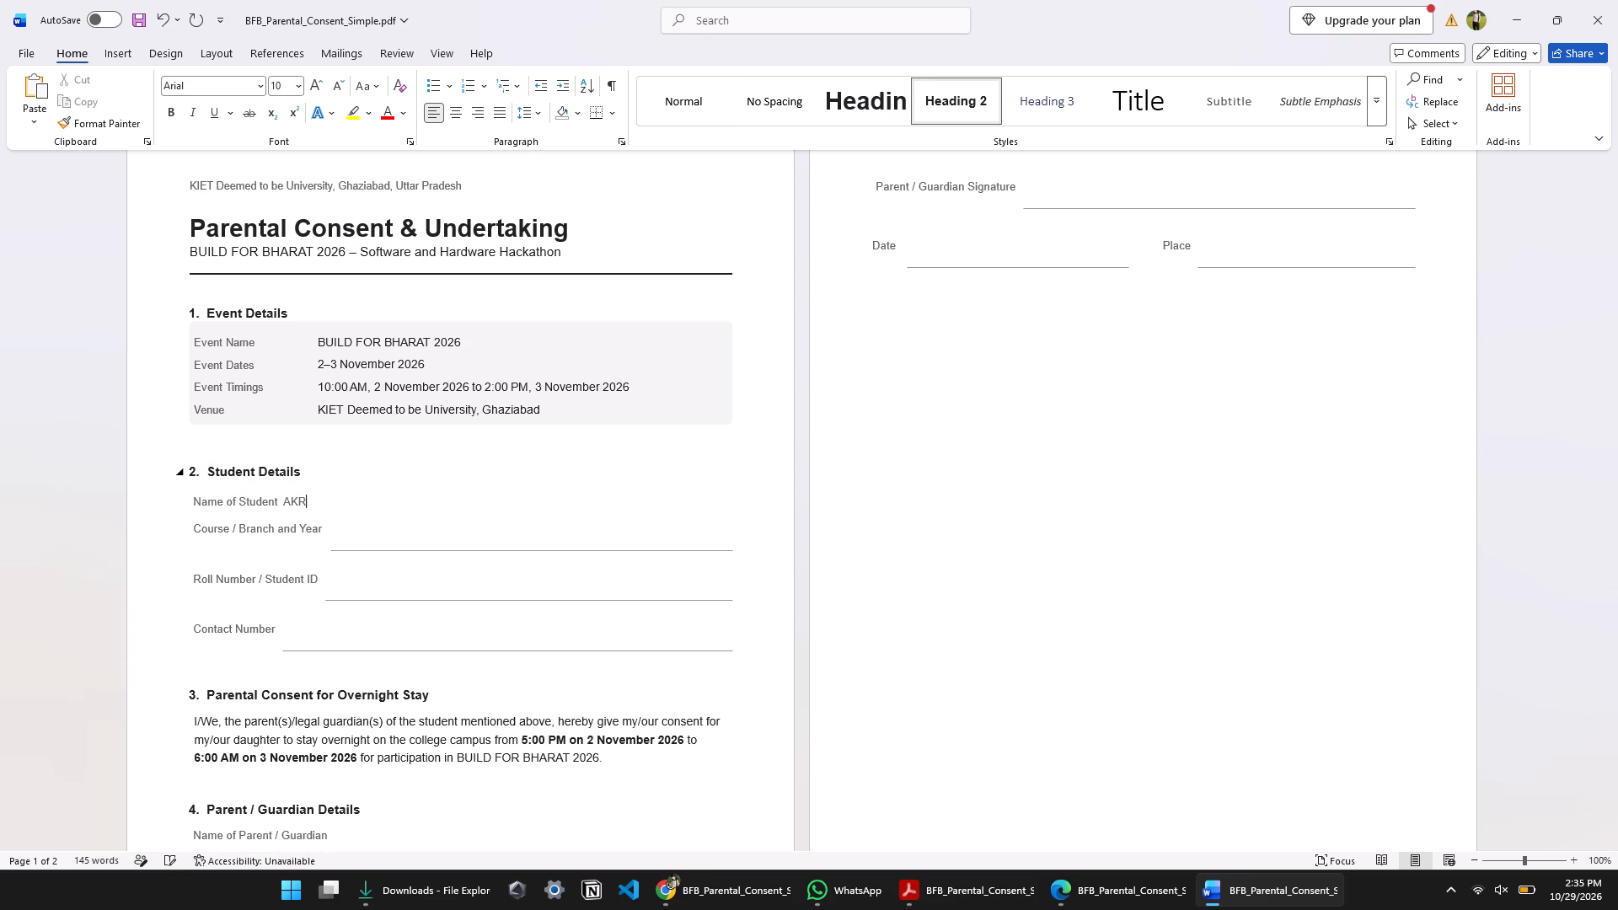
{"action": "key", "text": "BackSpace"}
{"action": "key", "text": "BackSpace"}
{"action": "key", "text": "BackSpace"}
{"action": "key", "text": "BackSpace"}
{"action": "key", "text": "BackSpace"}
{"action": "key", "text": "Return"}
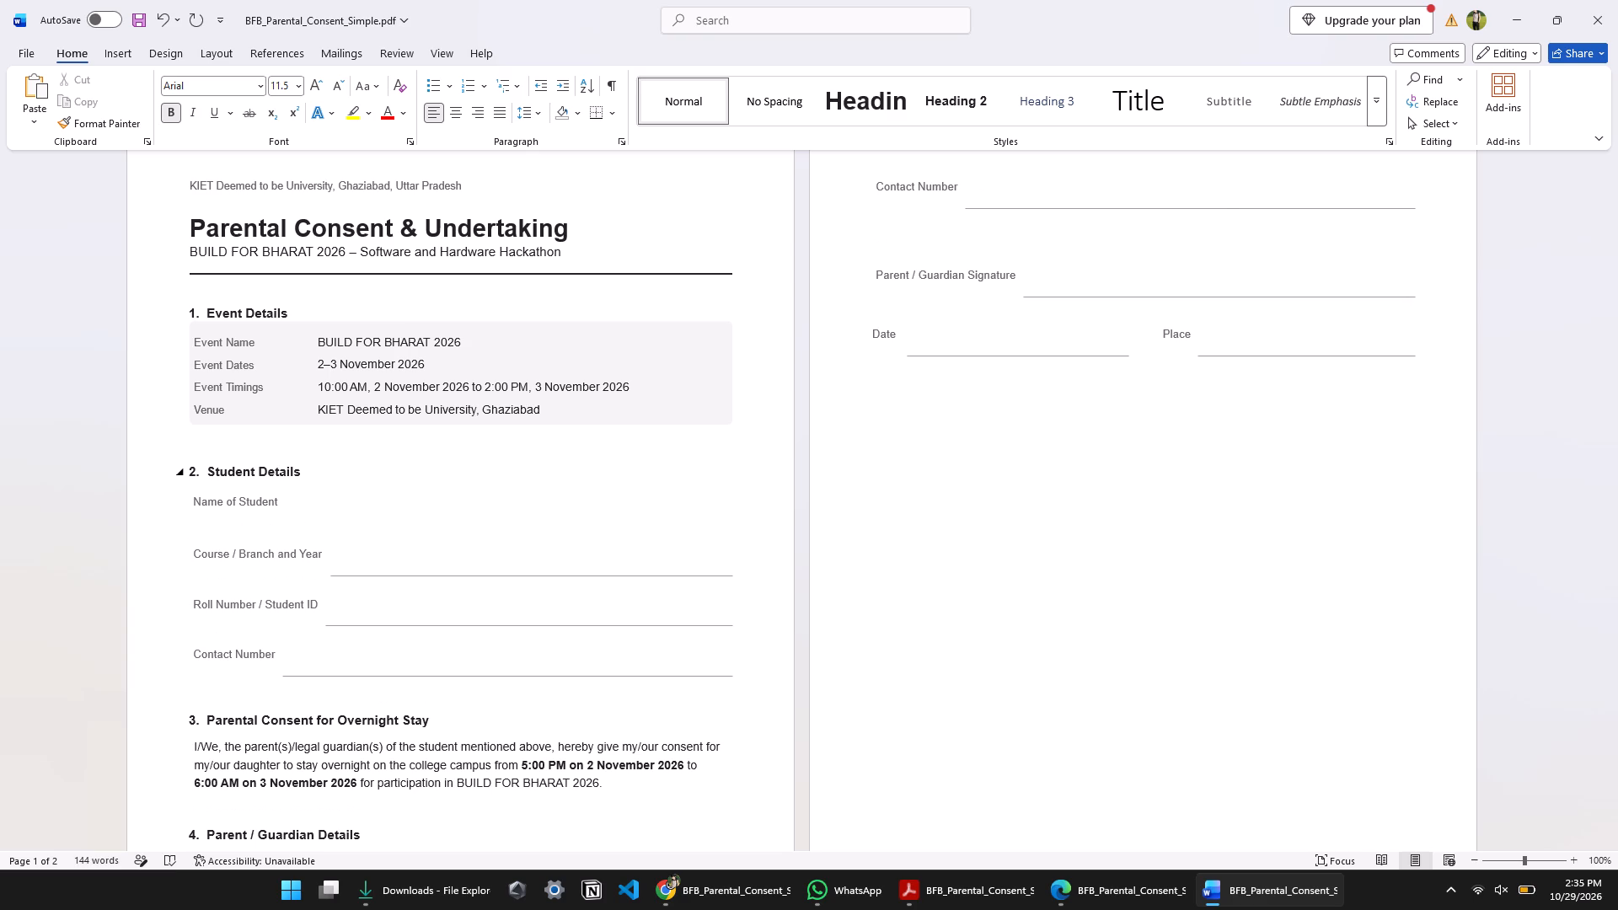
{"action": "key", "text": "BackSpace"}
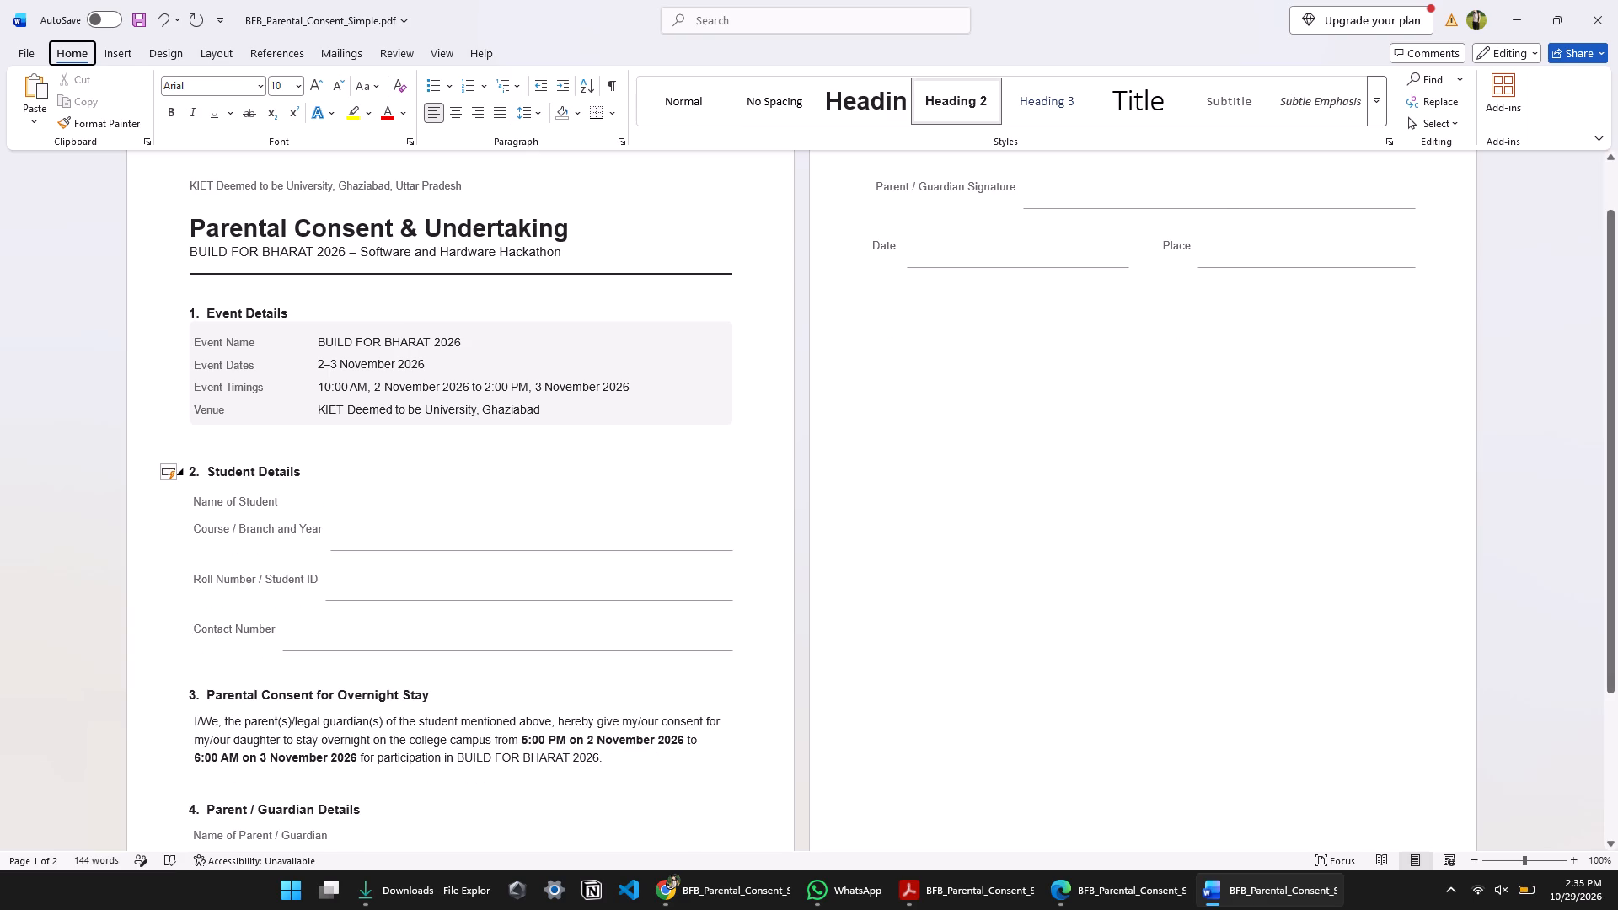
Replace the underline beside Course / Branch and Year with the text KIET DEEMED TO BE UNIVERSITY.
{"action": "left_click", "coordinate": [387, 442]}
{"action": "left_click", "coordinate": [369, 550]}
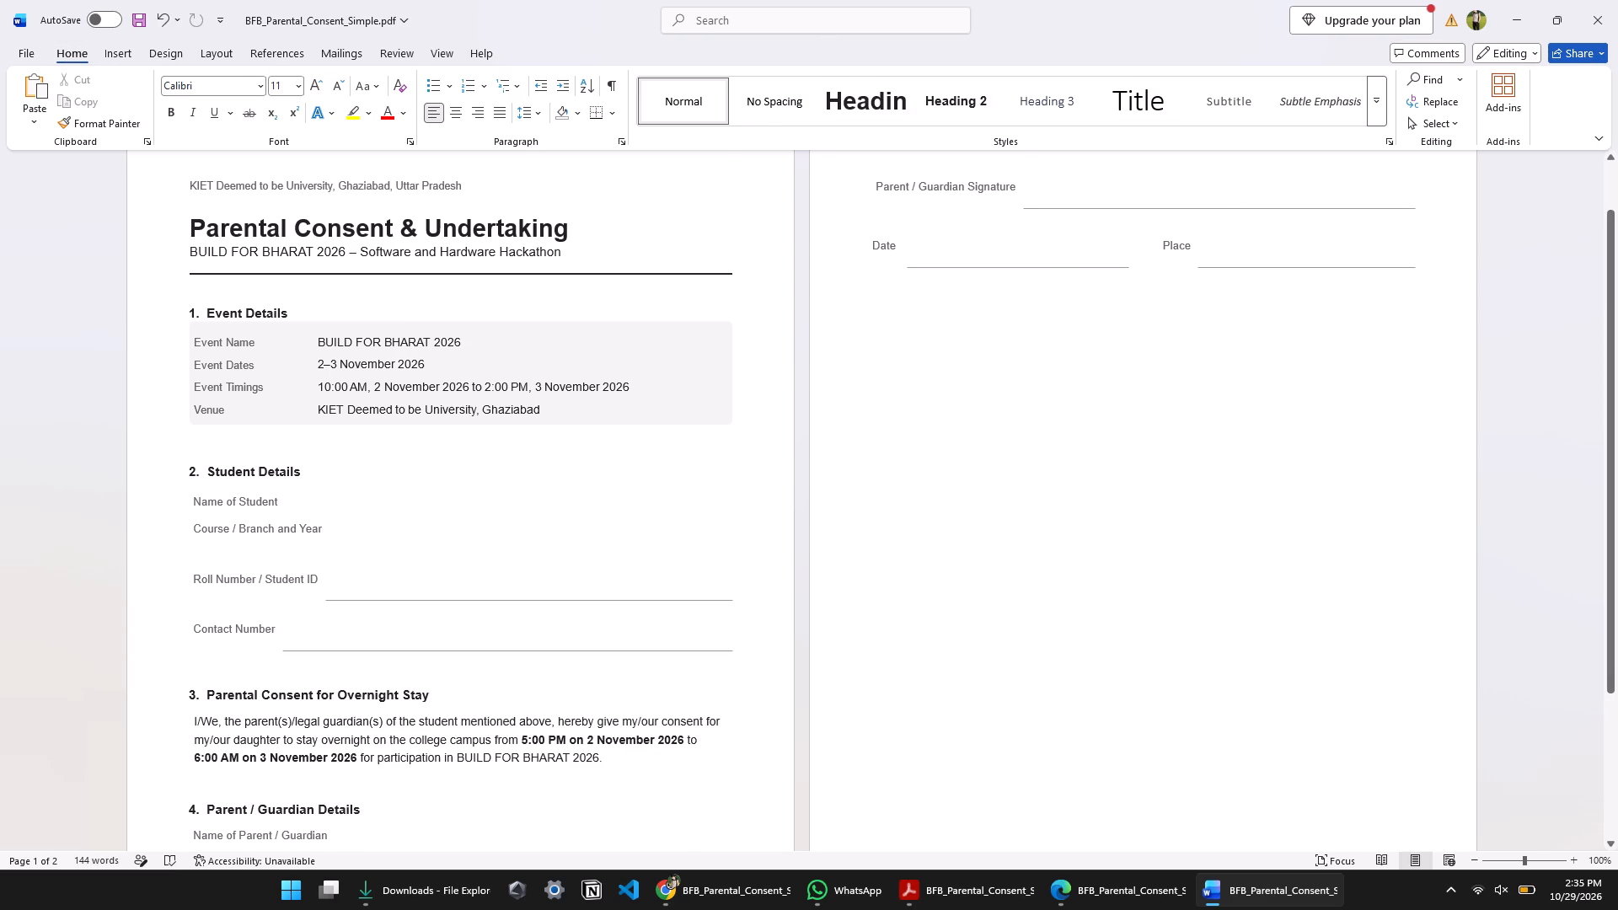
{"action": "key", "text": "BackSpace"}
{"action": "key", "text": "BackSpace"}
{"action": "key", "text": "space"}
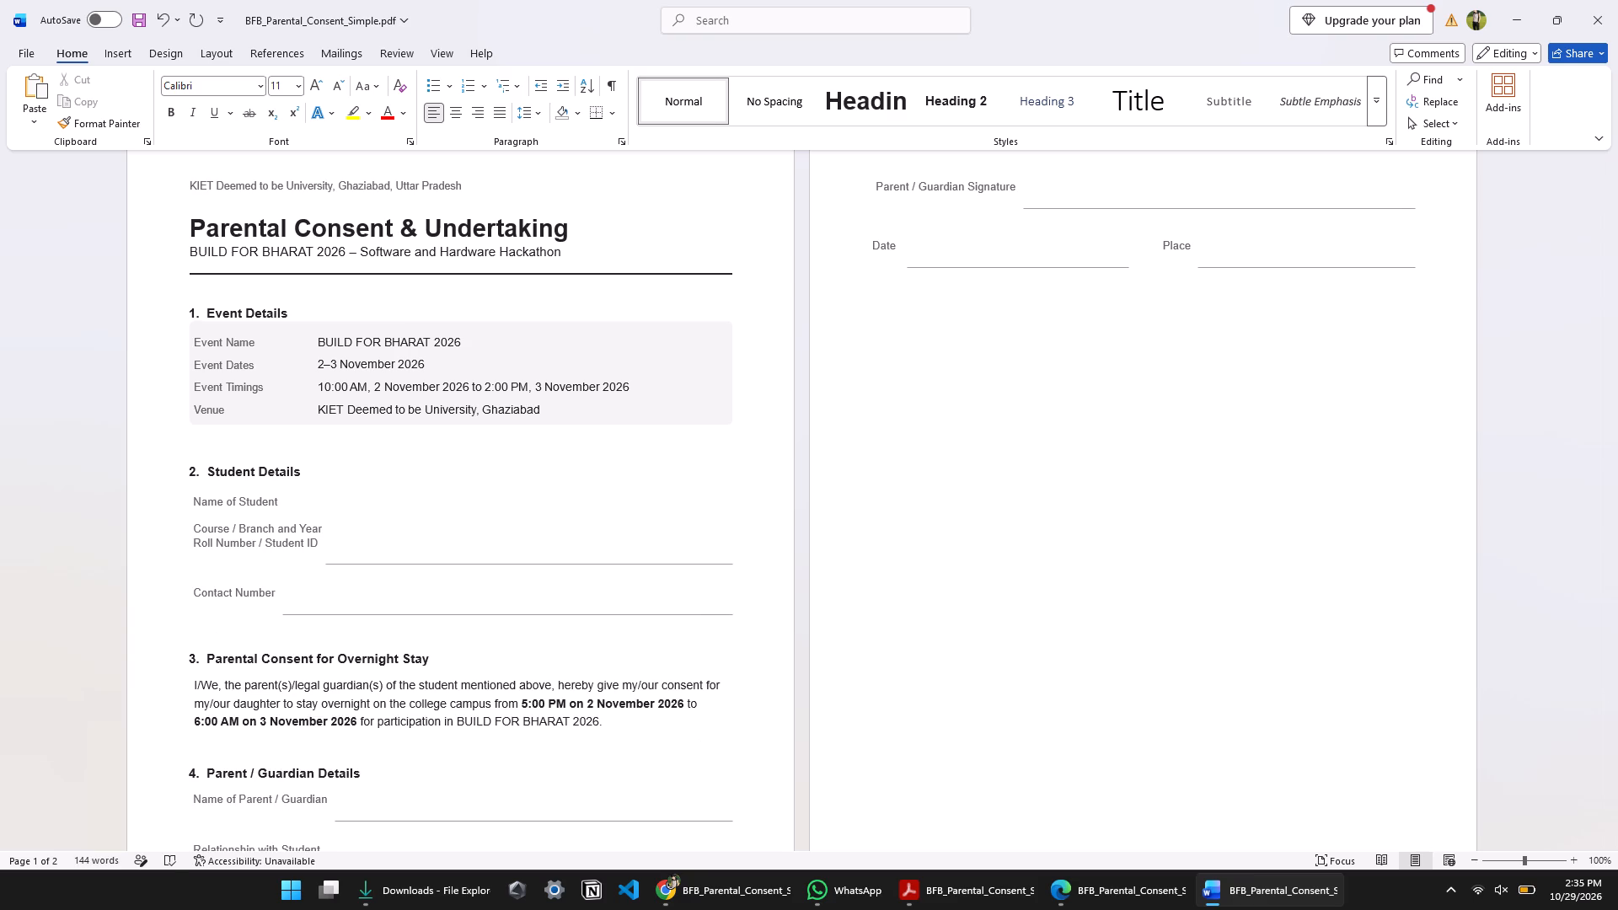
{"action": "key", "text": "BackSpace"}
{"action": "key", "text": "BackSpace"}
{"action": "key", "text": "BackSpace"}
{"action": "key", "text": "BackSpace"}
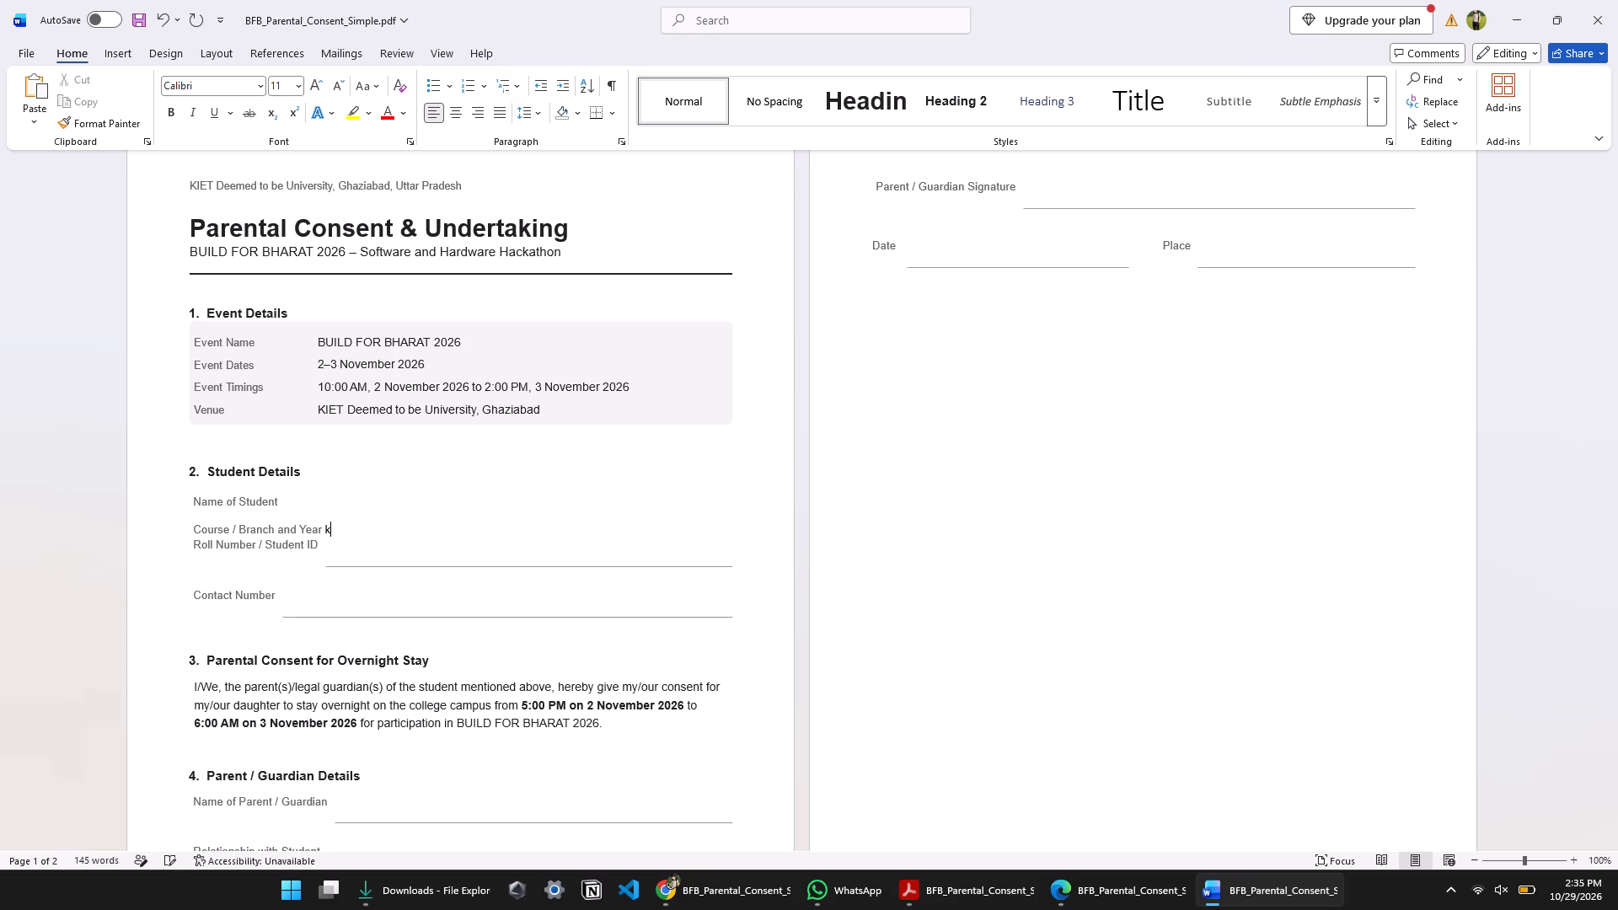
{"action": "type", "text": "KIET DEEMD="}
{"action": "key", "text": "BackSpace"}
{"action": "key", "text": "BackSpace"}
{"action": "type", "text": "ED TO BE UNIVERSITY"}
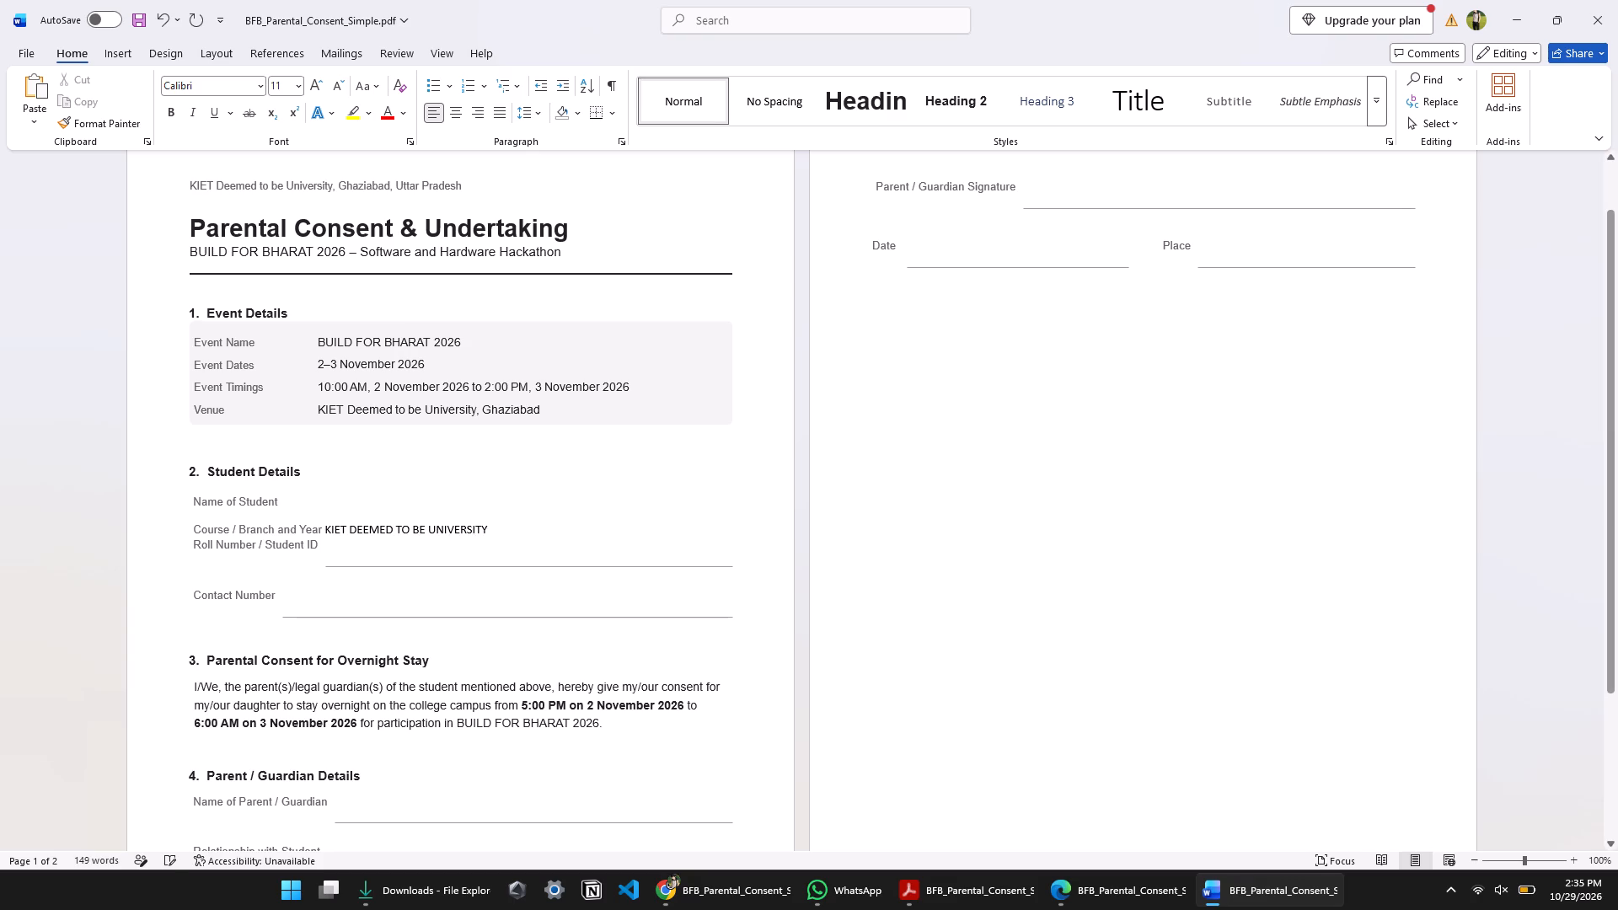
Replace the underline beside Roll Number / Student ID with the student's roll number.
{"action": "triple_click", "coordinate": [379, 566]}
{"action": "key", "text": "BackSpace"}
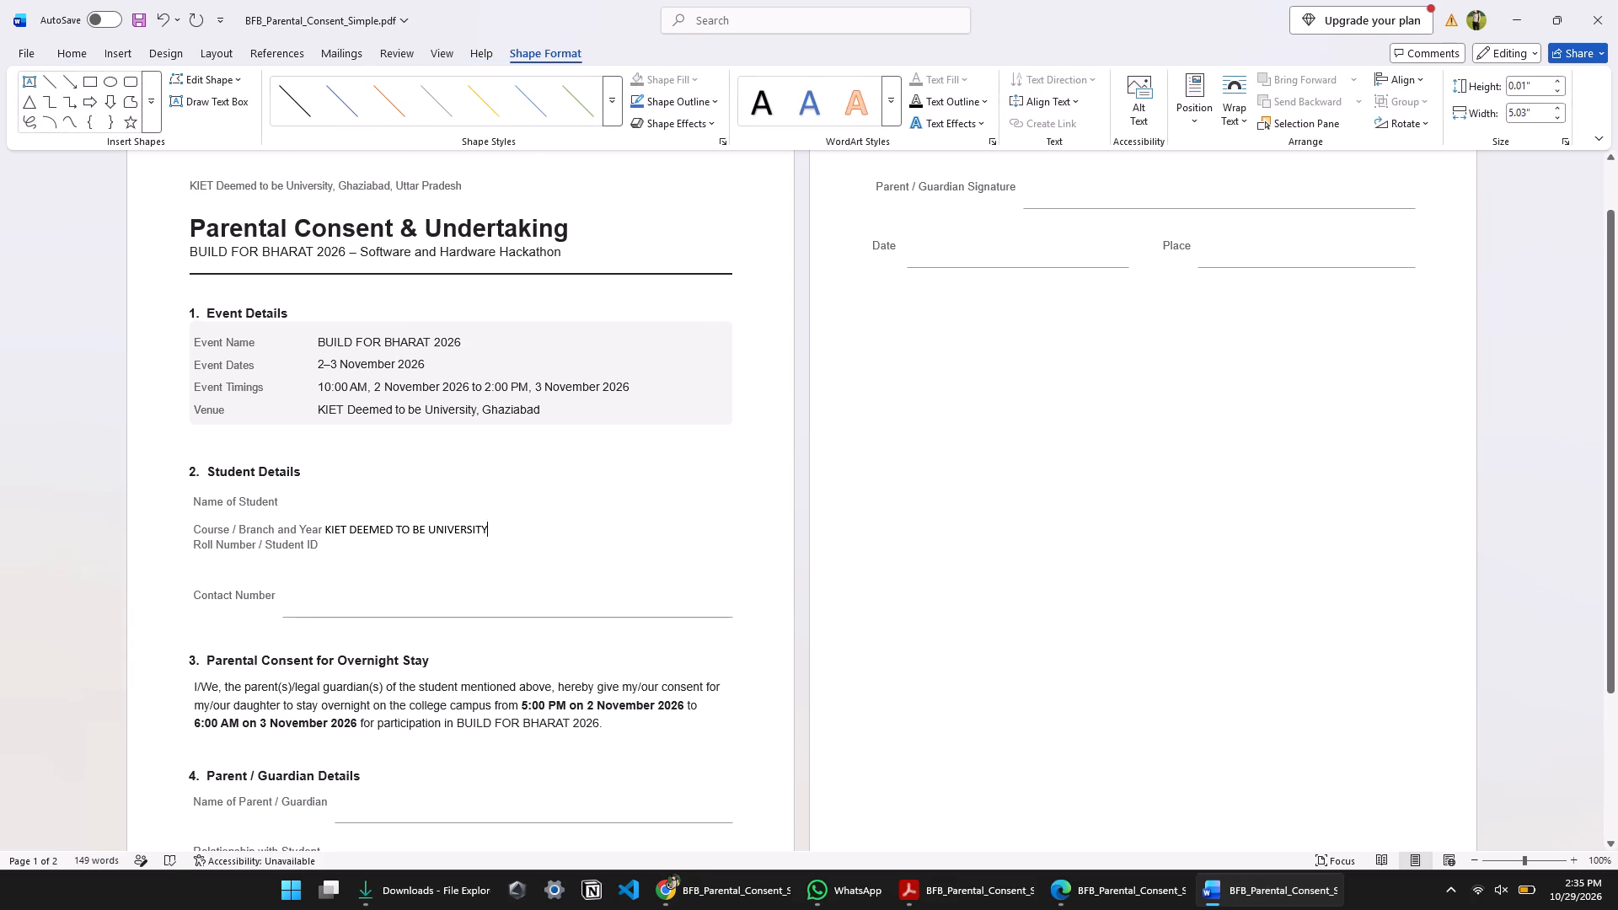
{"action": "key", "text": "BackSpace"}
{"action": "key", "text": "BackSpace"}
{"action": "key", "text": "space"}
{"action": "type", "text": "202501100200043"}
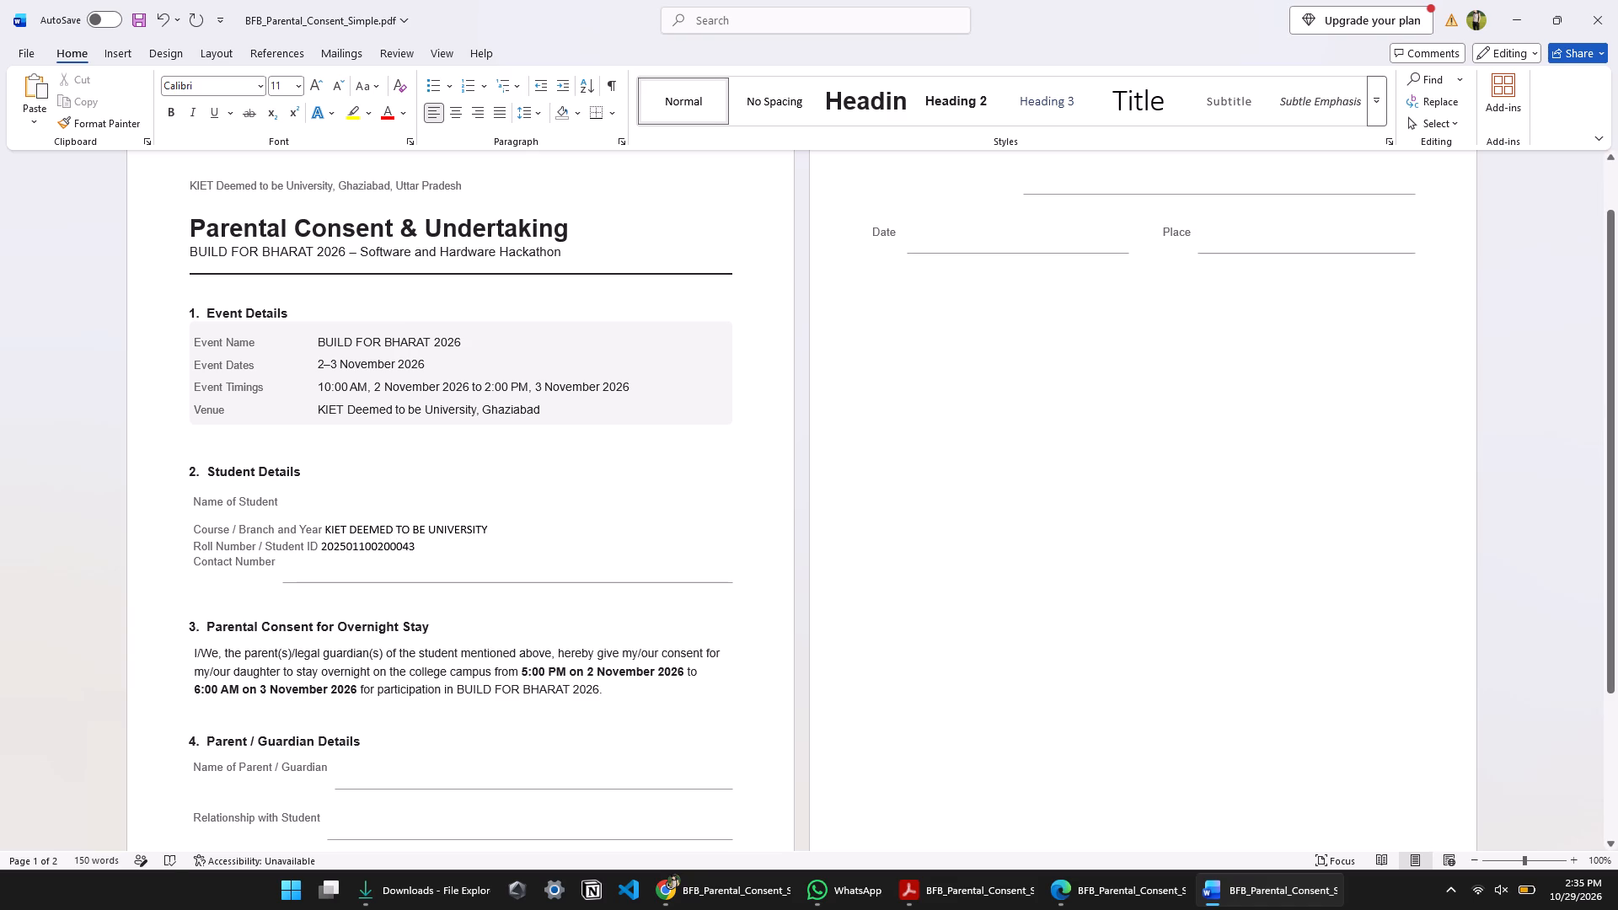
Delete the underline beside Contact Number in Student Details, keeping the Parental Consent for Overnight Stay heading on its own line.
{"action": "left_click_drag", "start_coordinate": [391, 589], "coordinate": [388, 581]}
{"action": "triple_click", "coordinate": [388, 581]}
{"action": "key", "text": "BackSpace"}
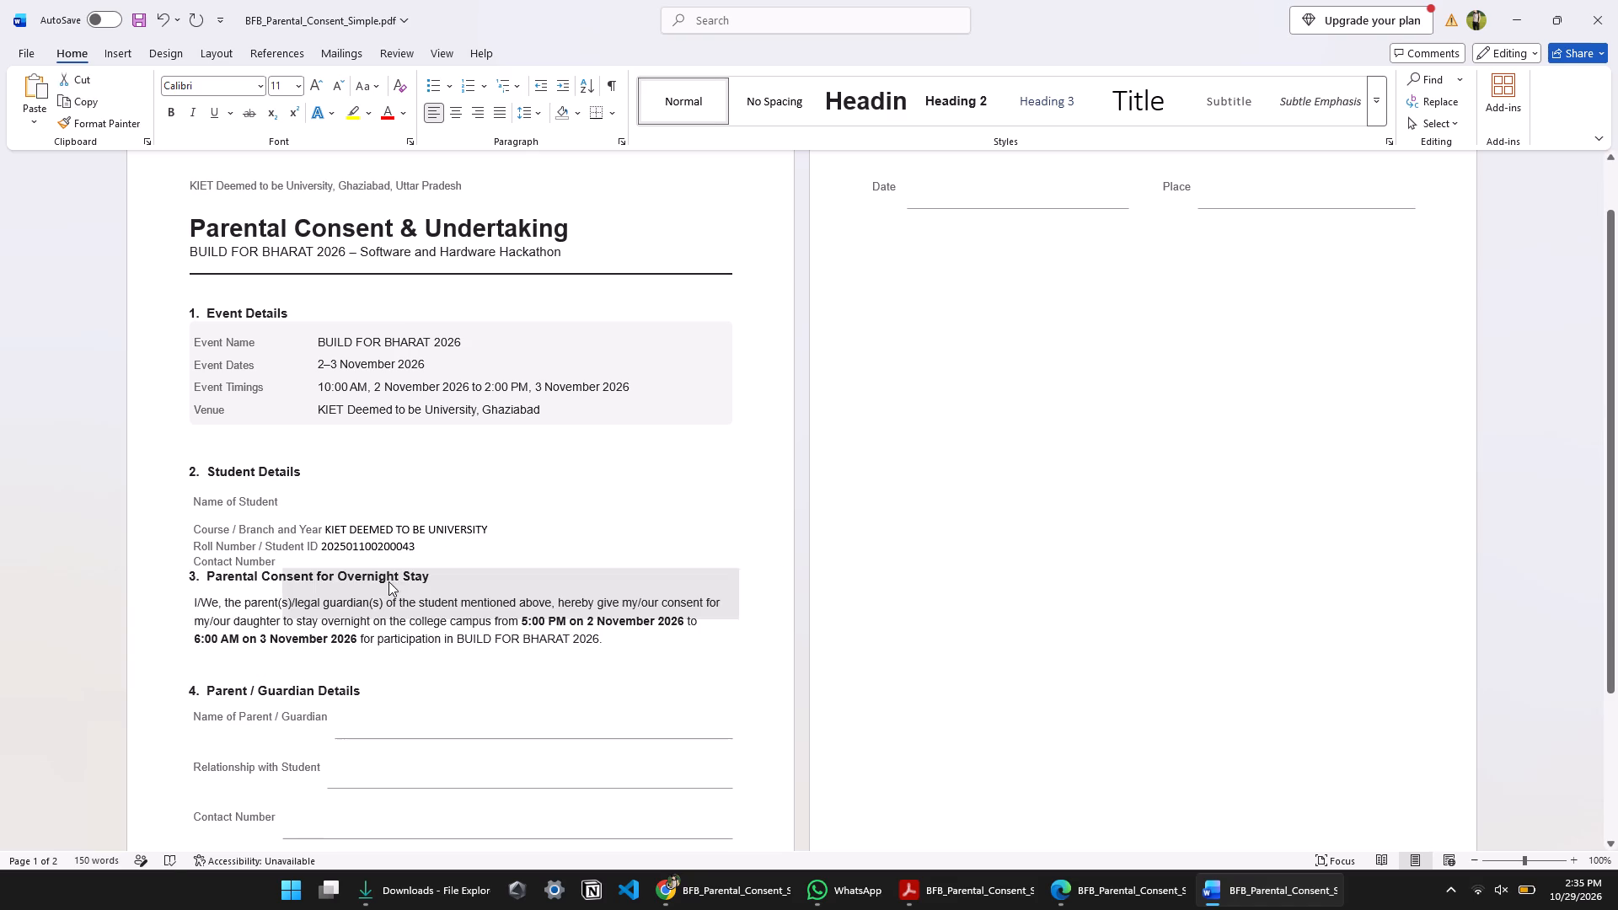
{"action": "key", "text": "BackSpace"}
{"action": "key", "text": "BackSpace"}
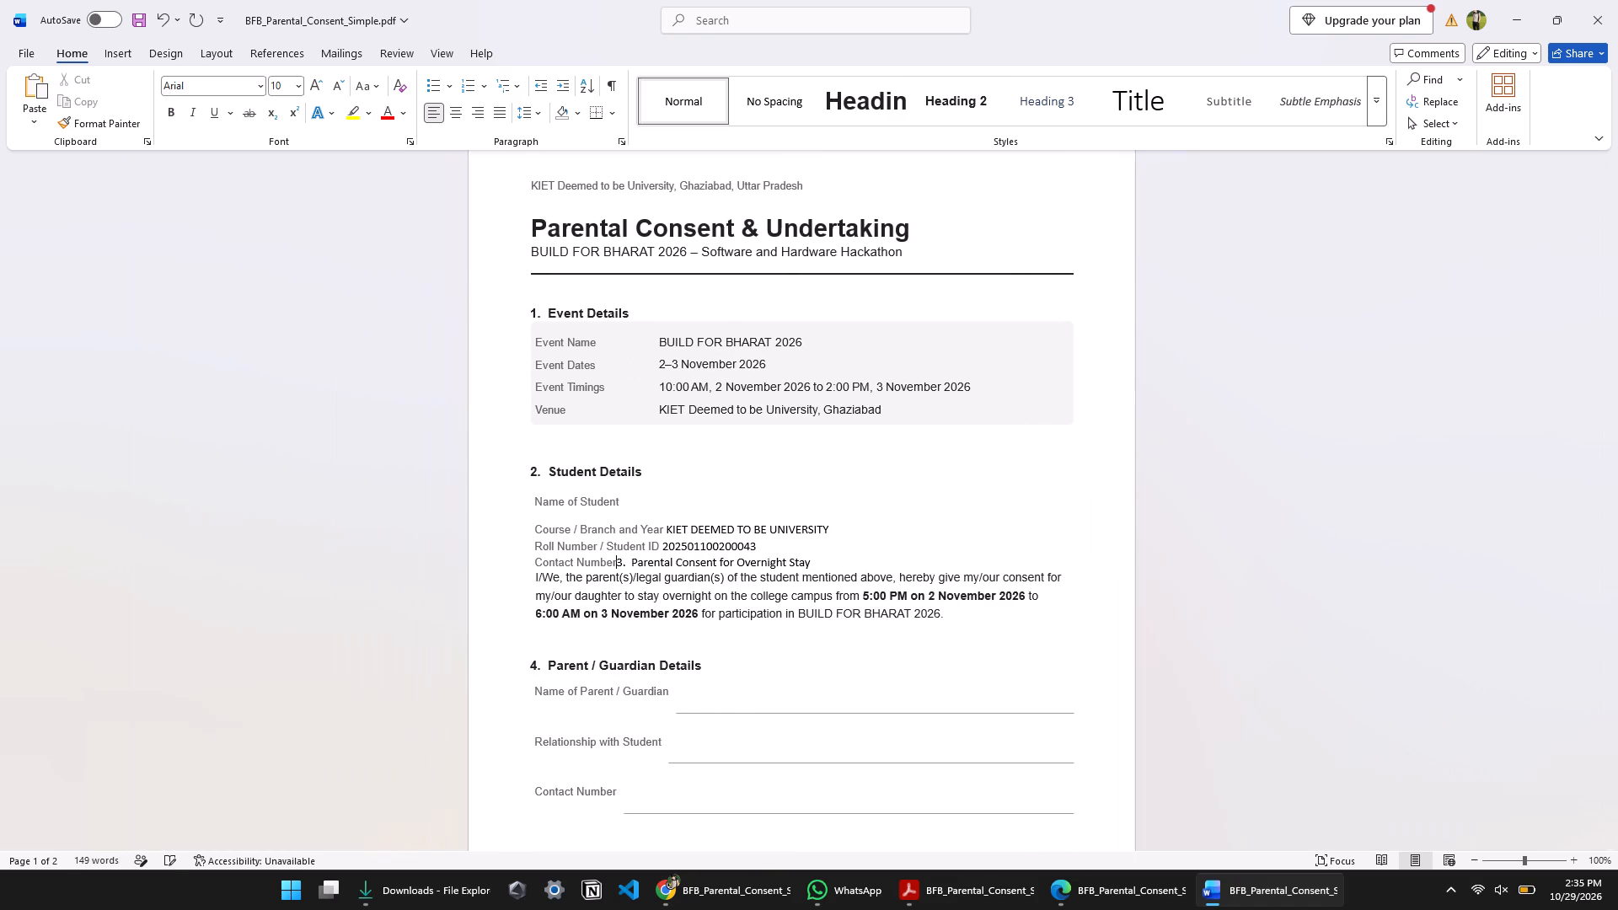
{"action": "key", "text": "Return"}
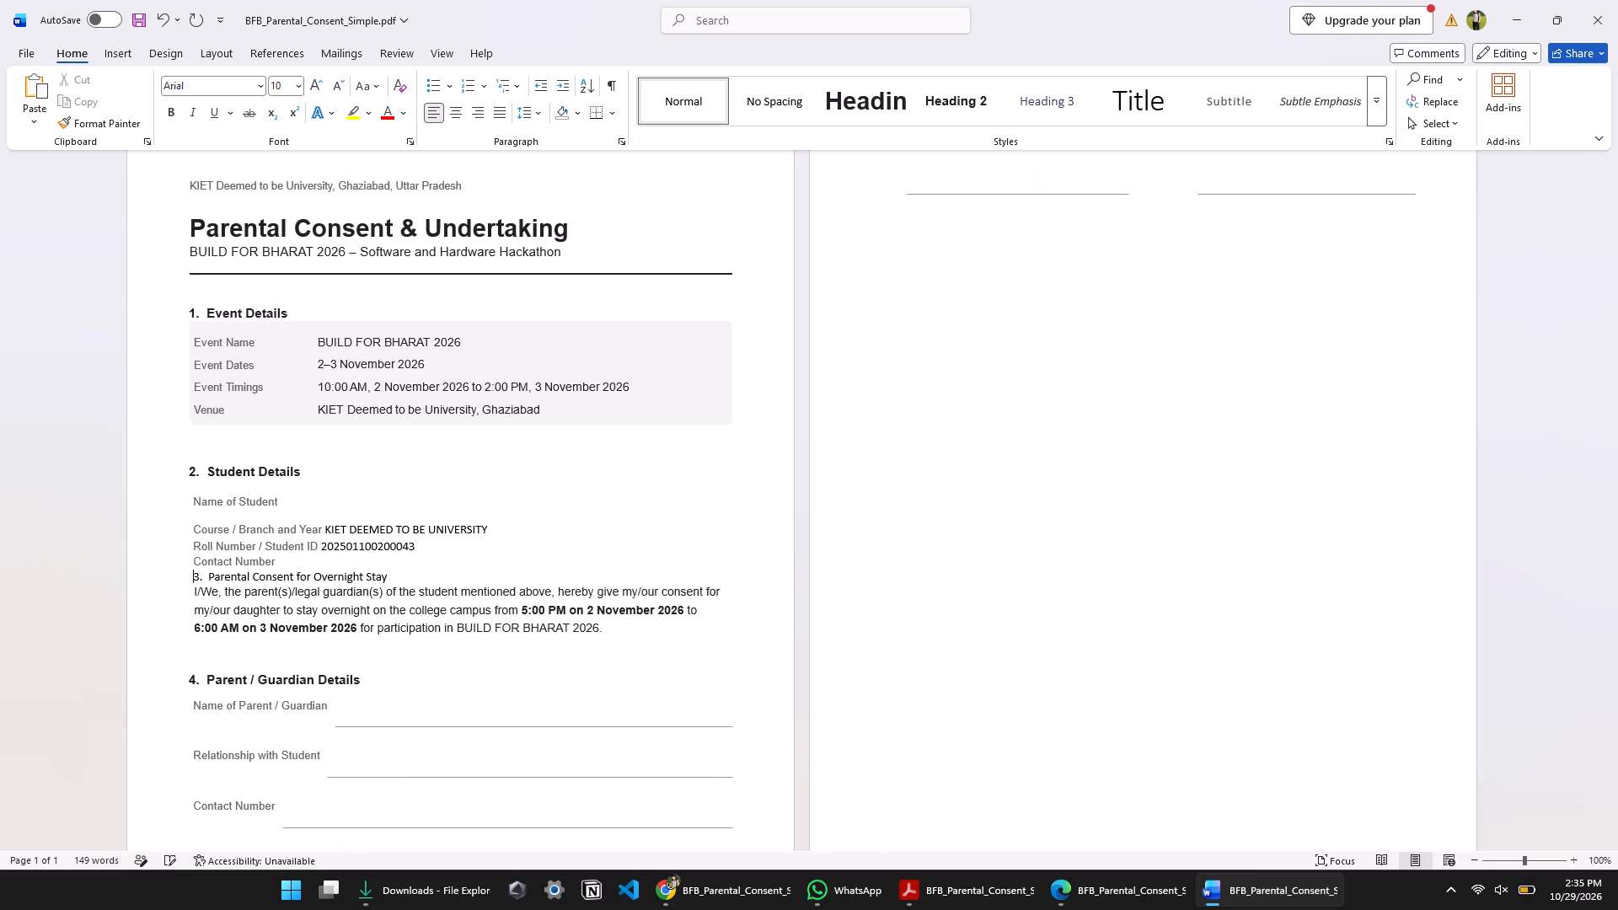
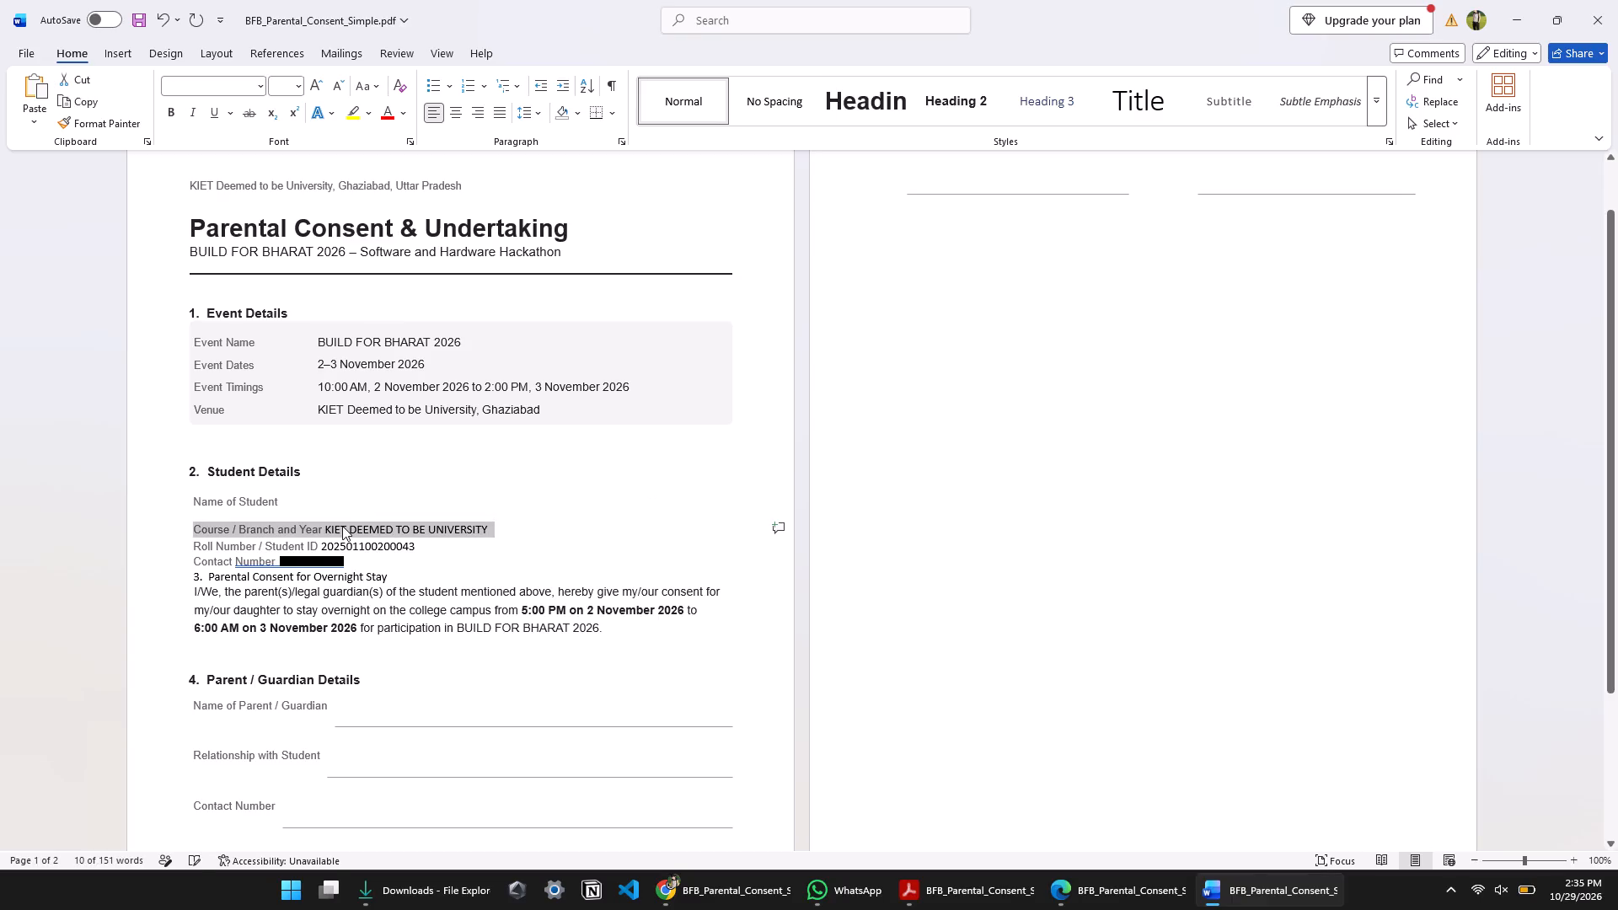
Underline the text KIET DEEMED TO BE UNIVERSITY beside Course / Branch and Year.
{"action": "left_click_drag", "start_coordinate": [324, 528], "coordinate": [324, 527]}
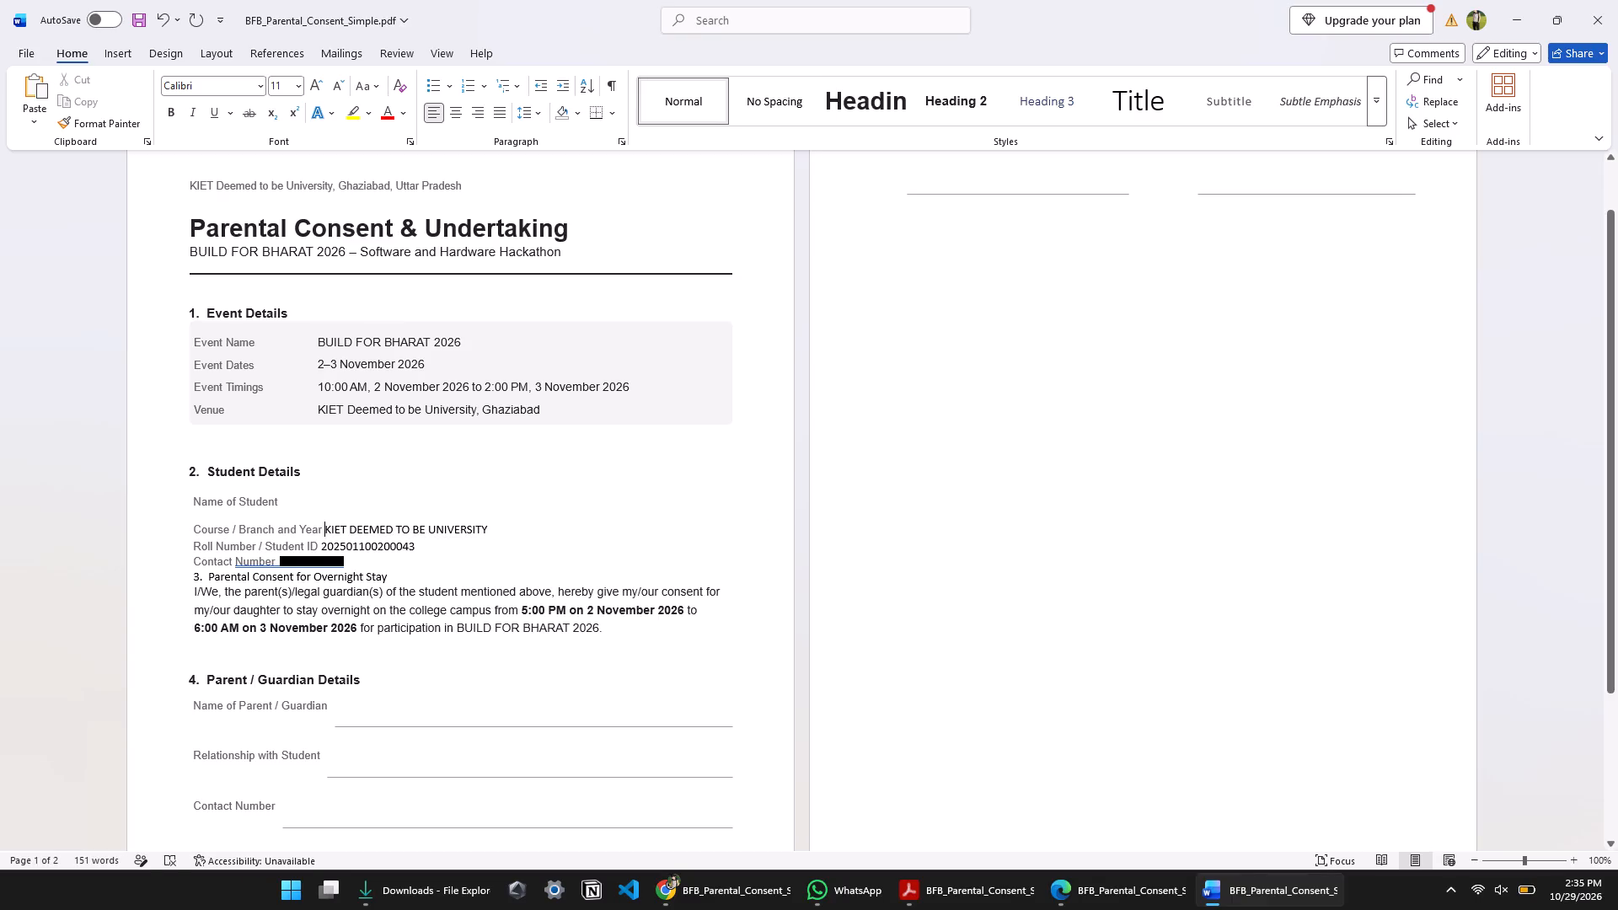
{"action": "left_click_drag", "start_coordinate": [324, 527], "coordinate": [466, 529]}
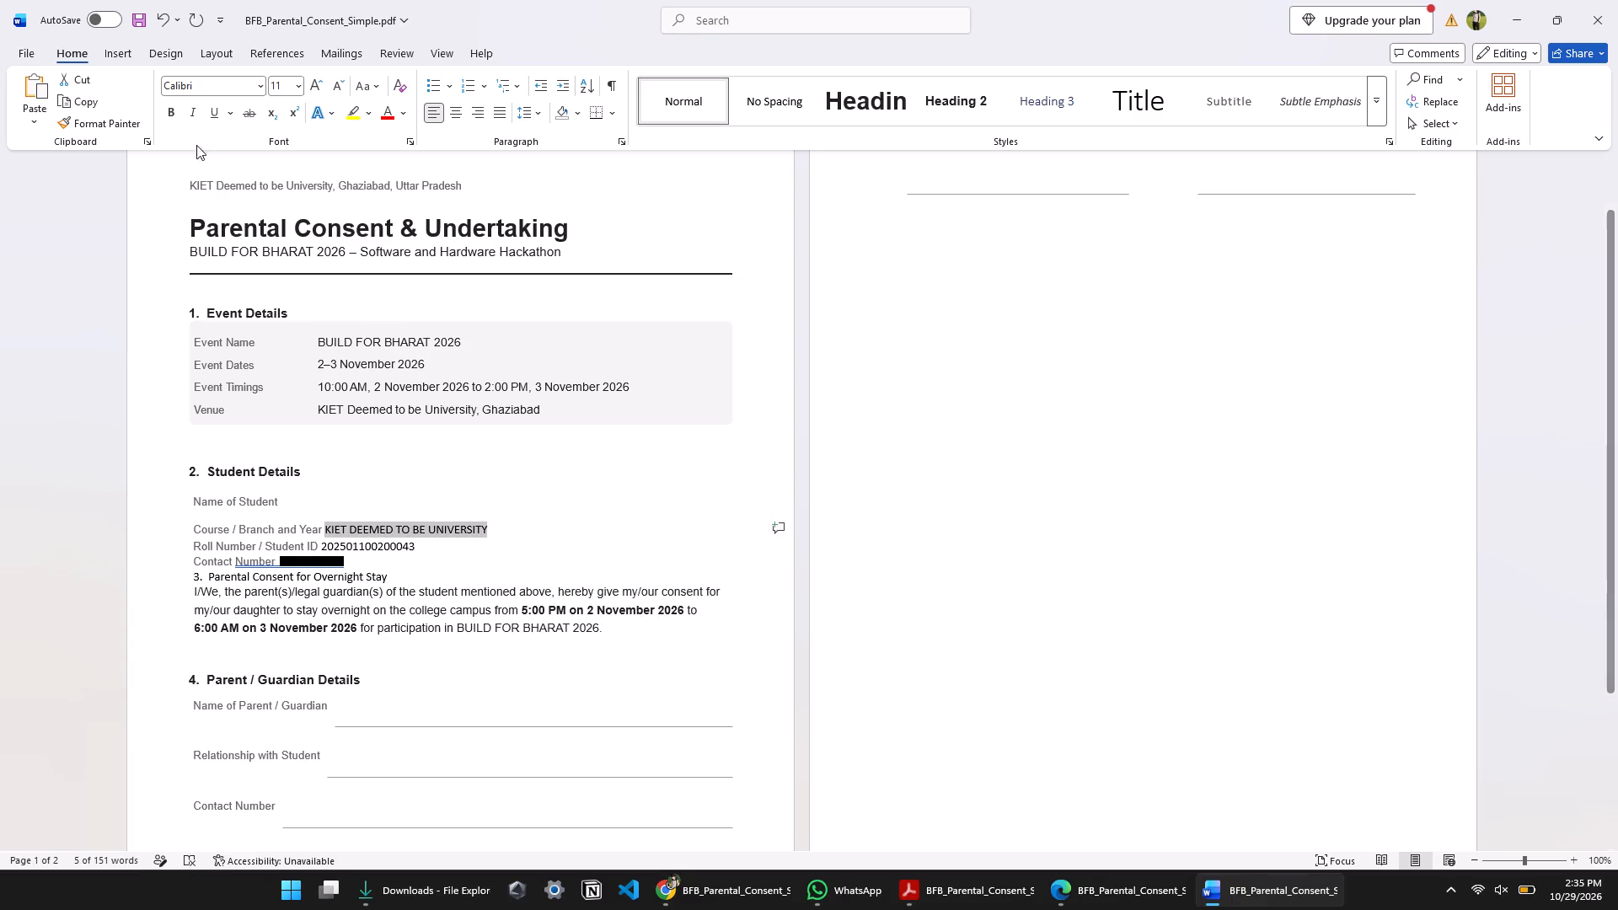
{"action": "left_click", "coordinate": [215, 116]}
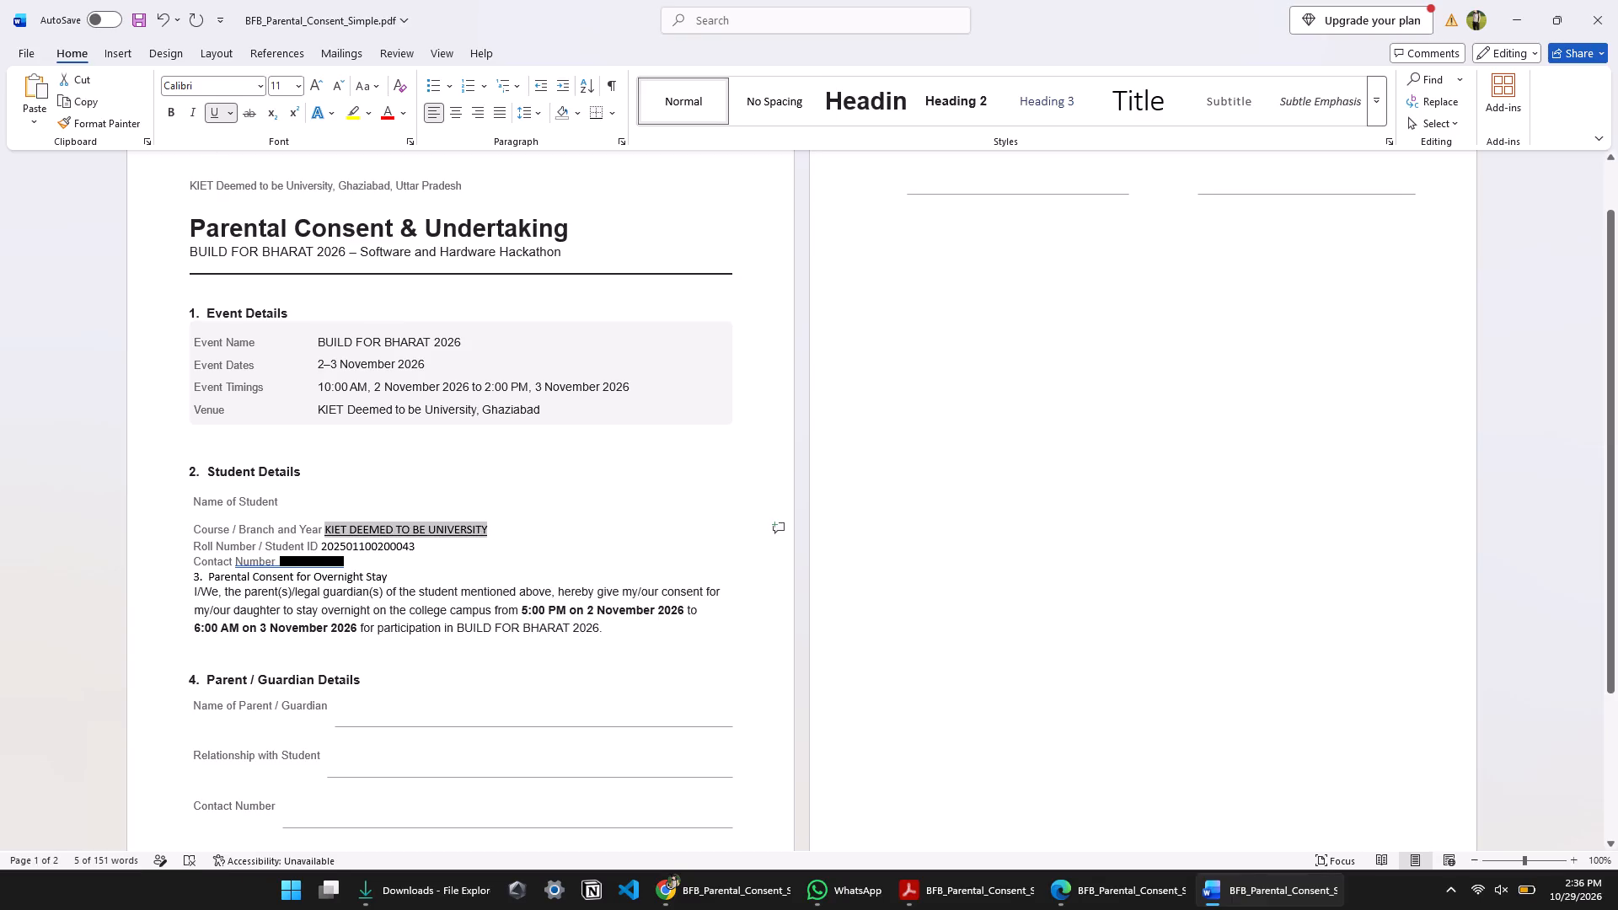
Select the student's roll number beside the Roll Number / Student ID label.
{"action": "left_click_drag", "start_coordinate": [321, 543], "coordinate": [412, 540]}
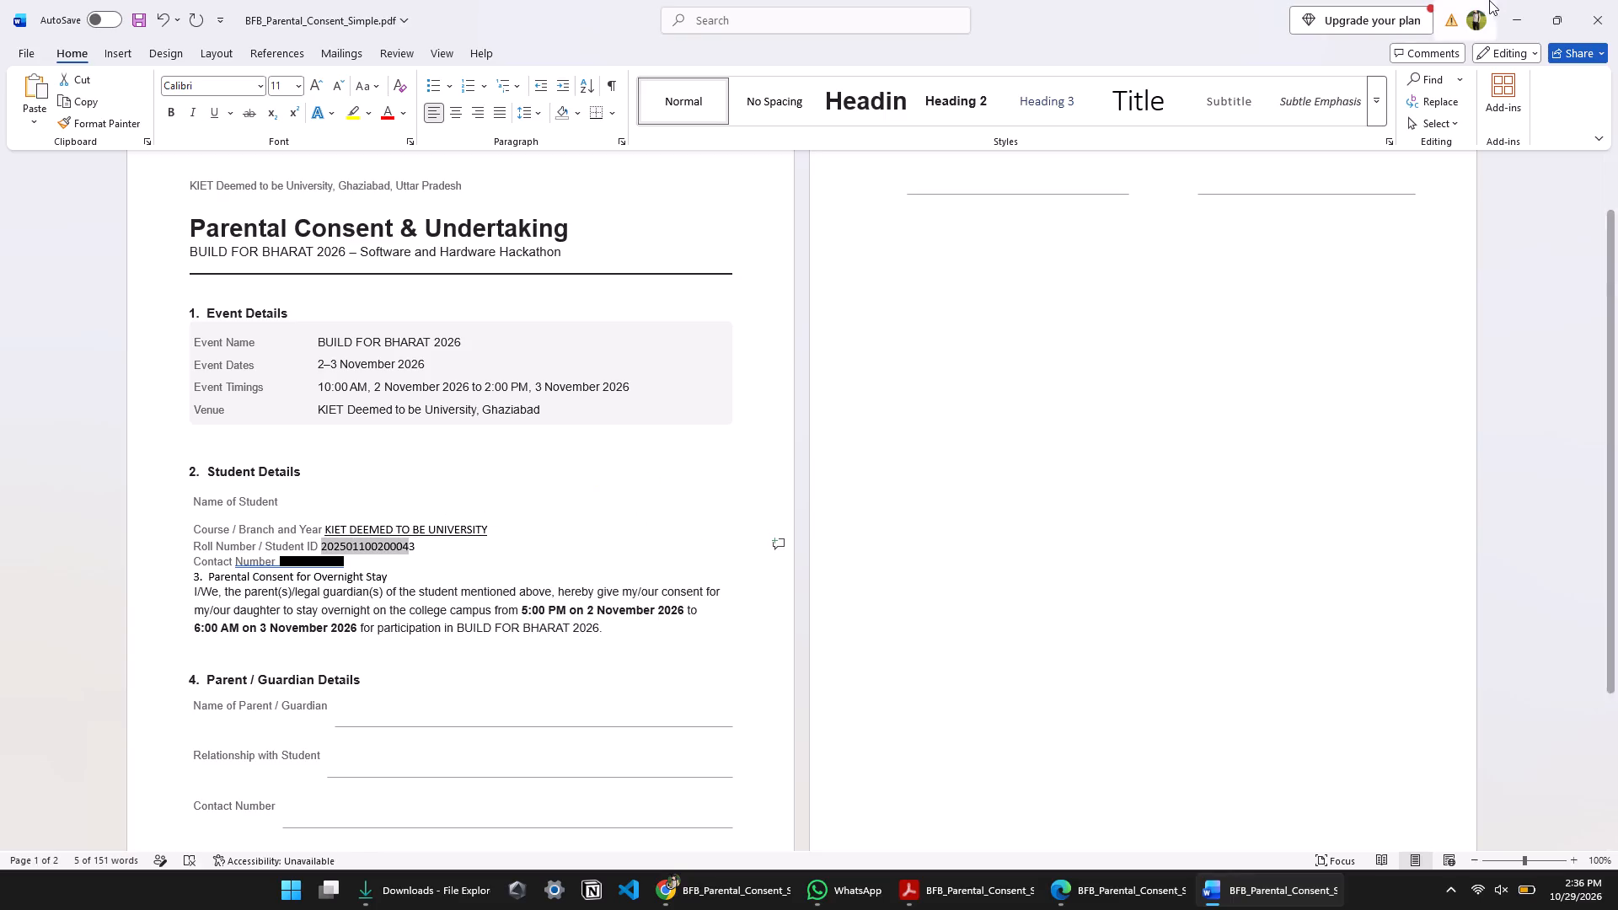
Close the BFB_Parental_Consent_Simple document in Word without saving the changes.
{"action": "left_click", "coordinate": [1604, 11]}
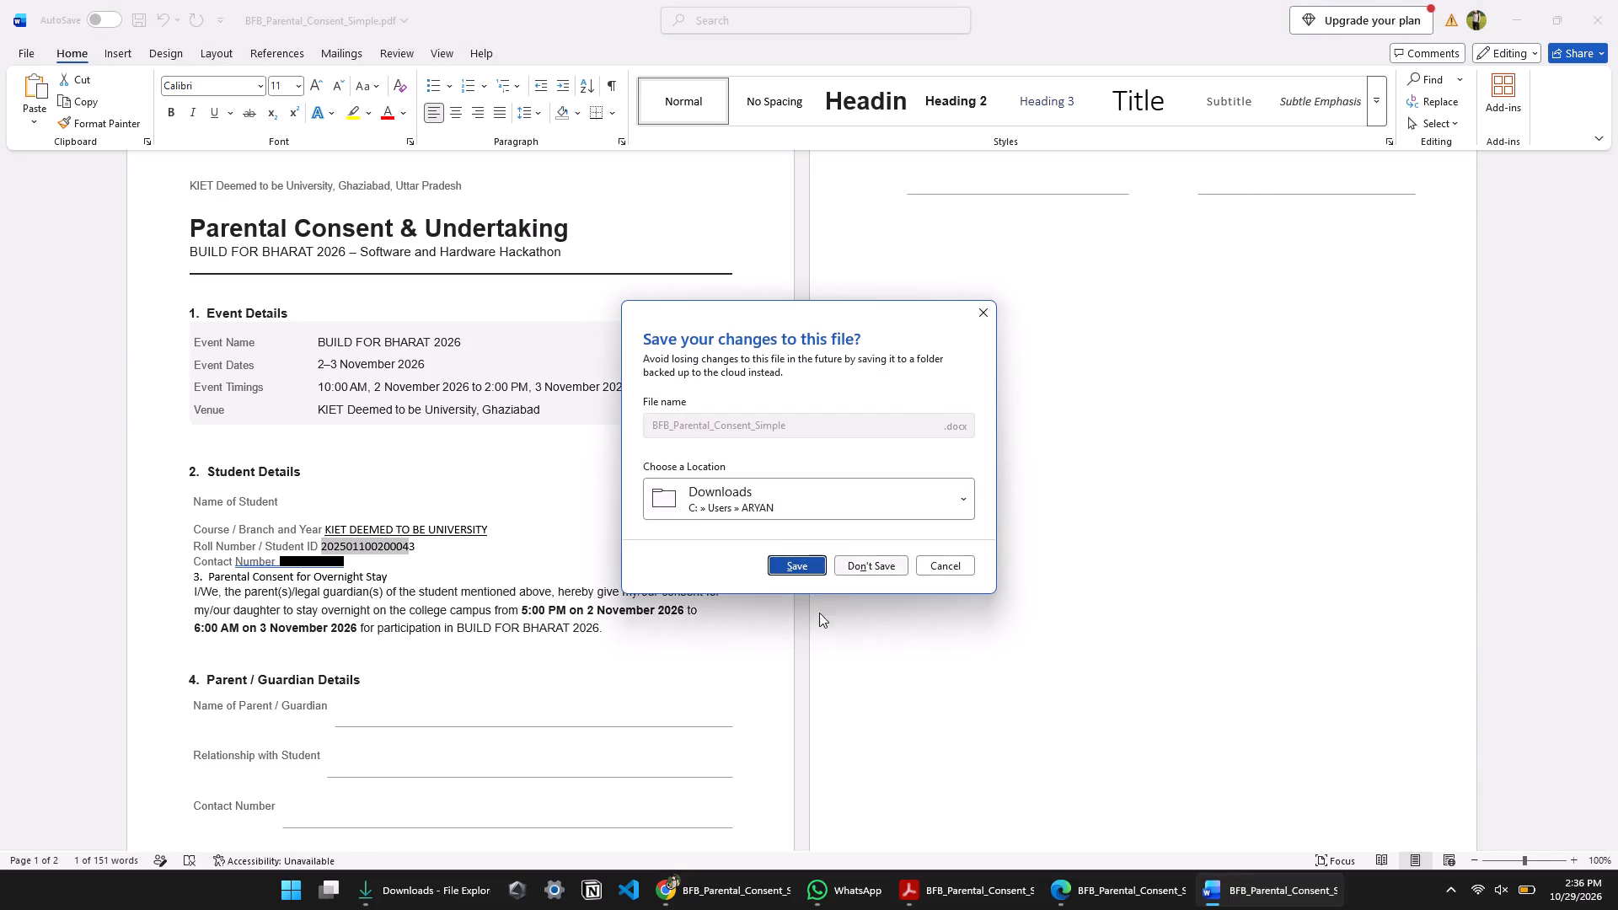
{"action": "left_click", "coordinate": [855, 571]}
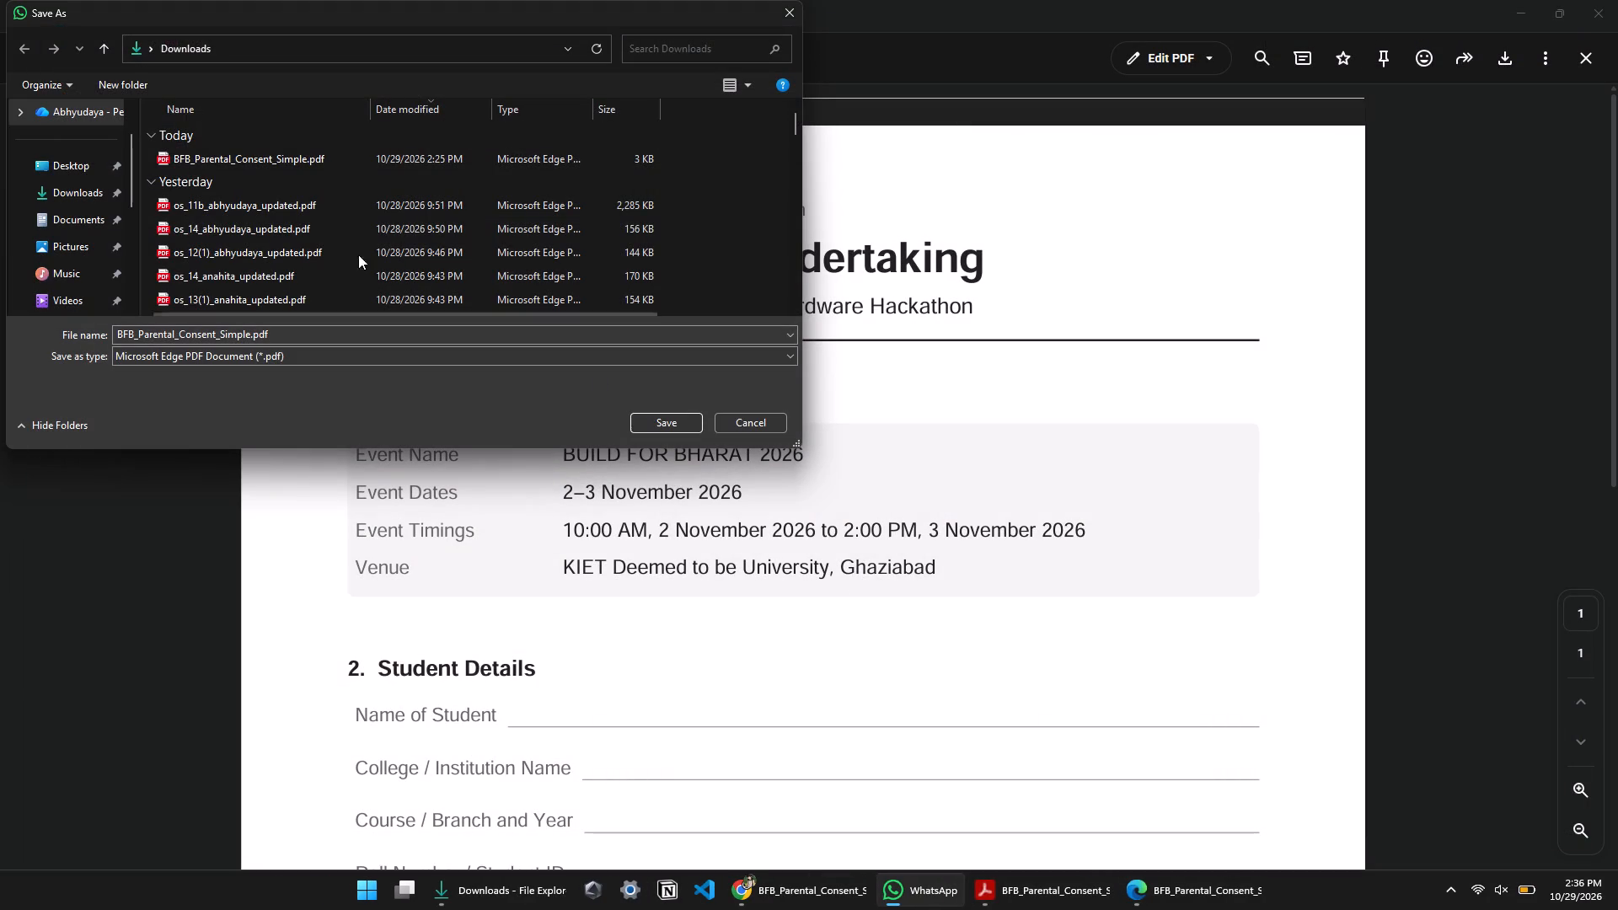
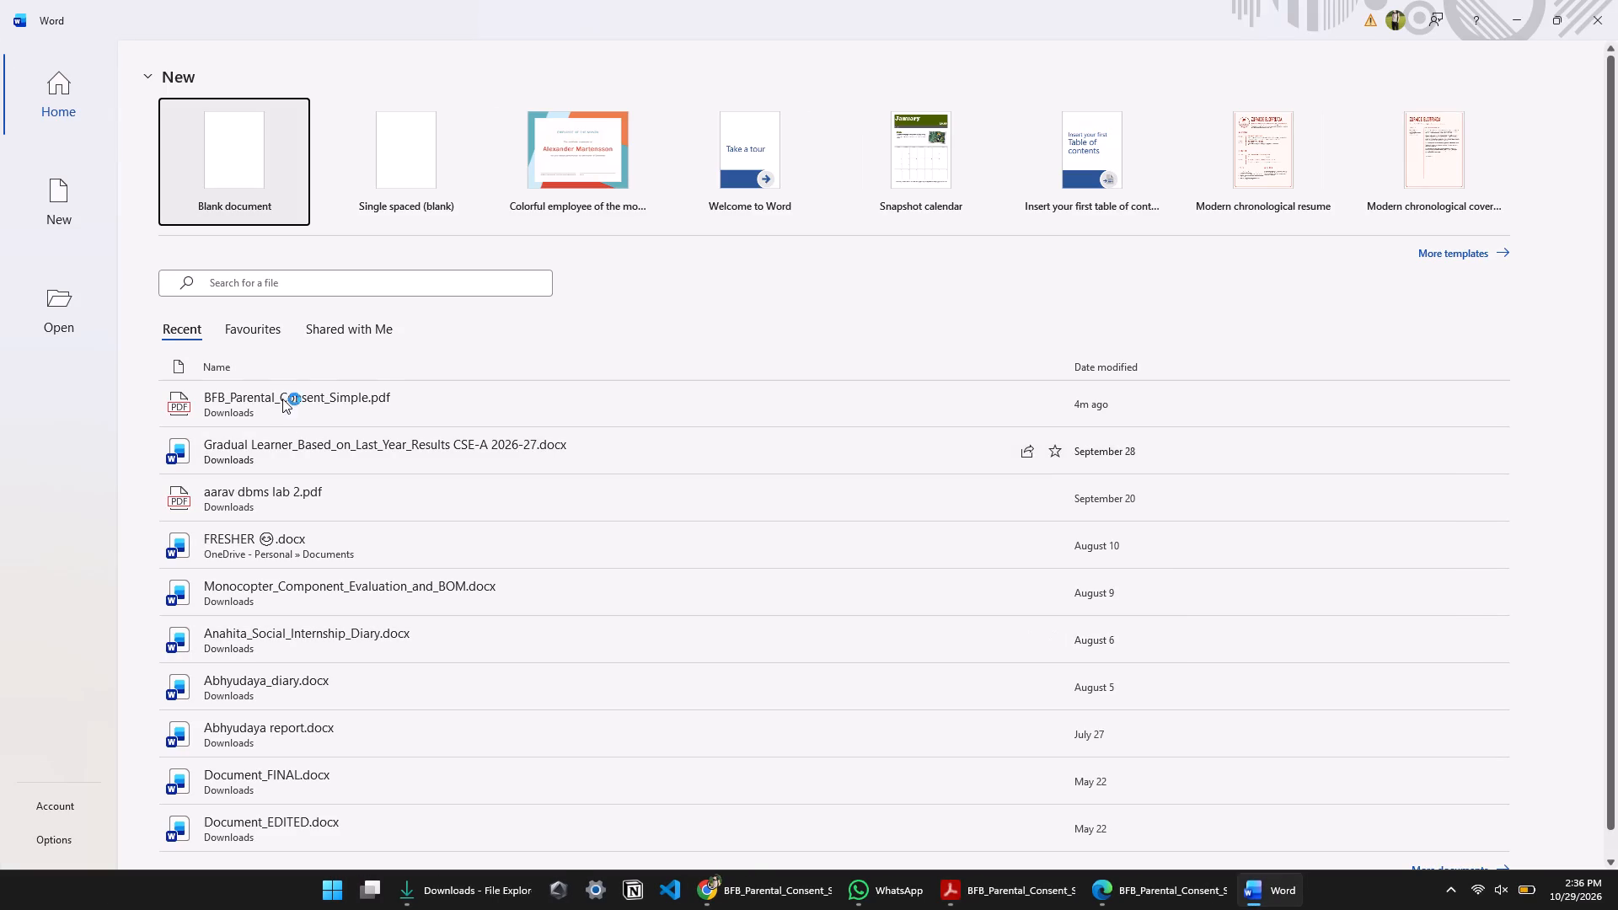
Browse the computer's folders for an existing file to open in Word.
{"action": "left_click", "coordinate": [53, 302]}
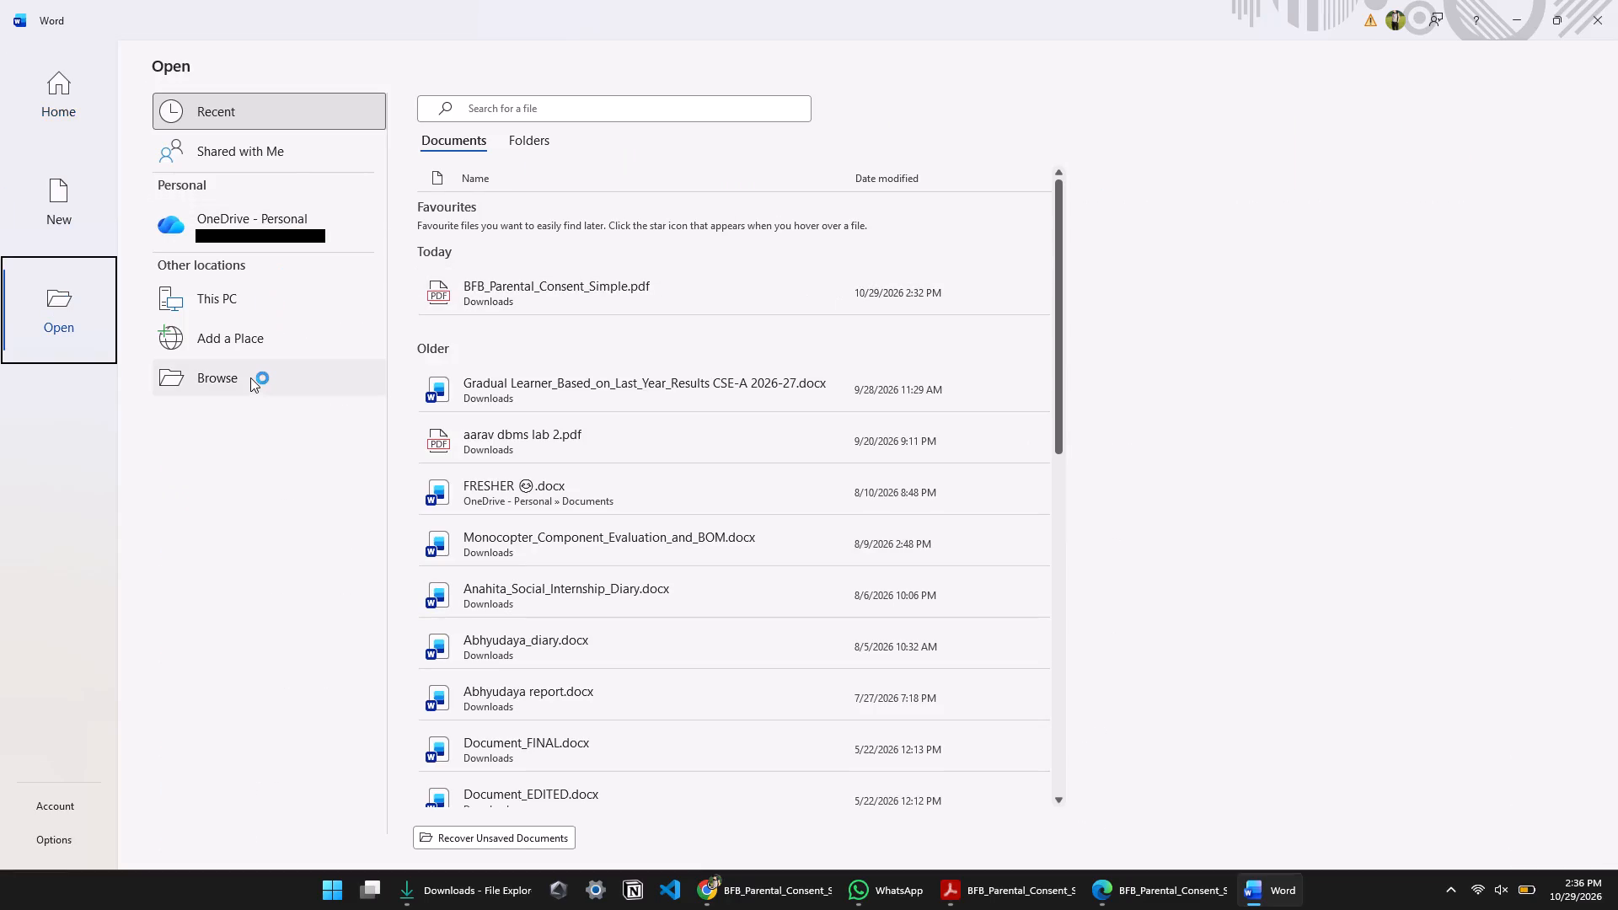
{"action": "left_click", "coordinate": [250, 377]}
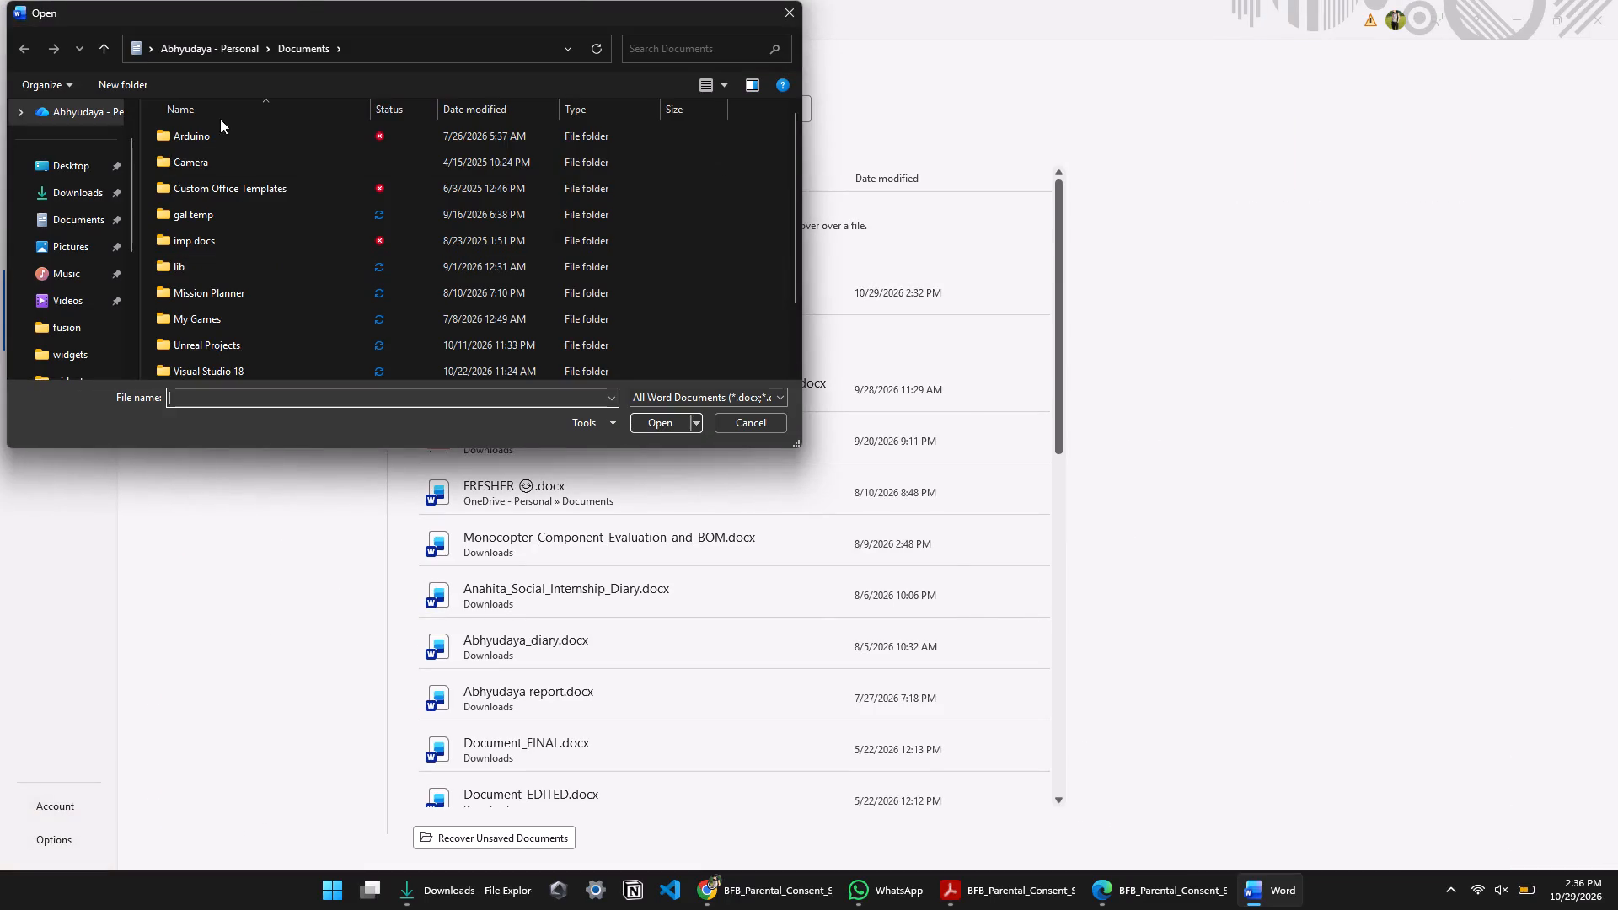
Open BFB_Parental_Consent_Simple.pdf from the Downloads folder and convert it to an editable document.
{"action": "left_click", "coordinate": [79, 202]}
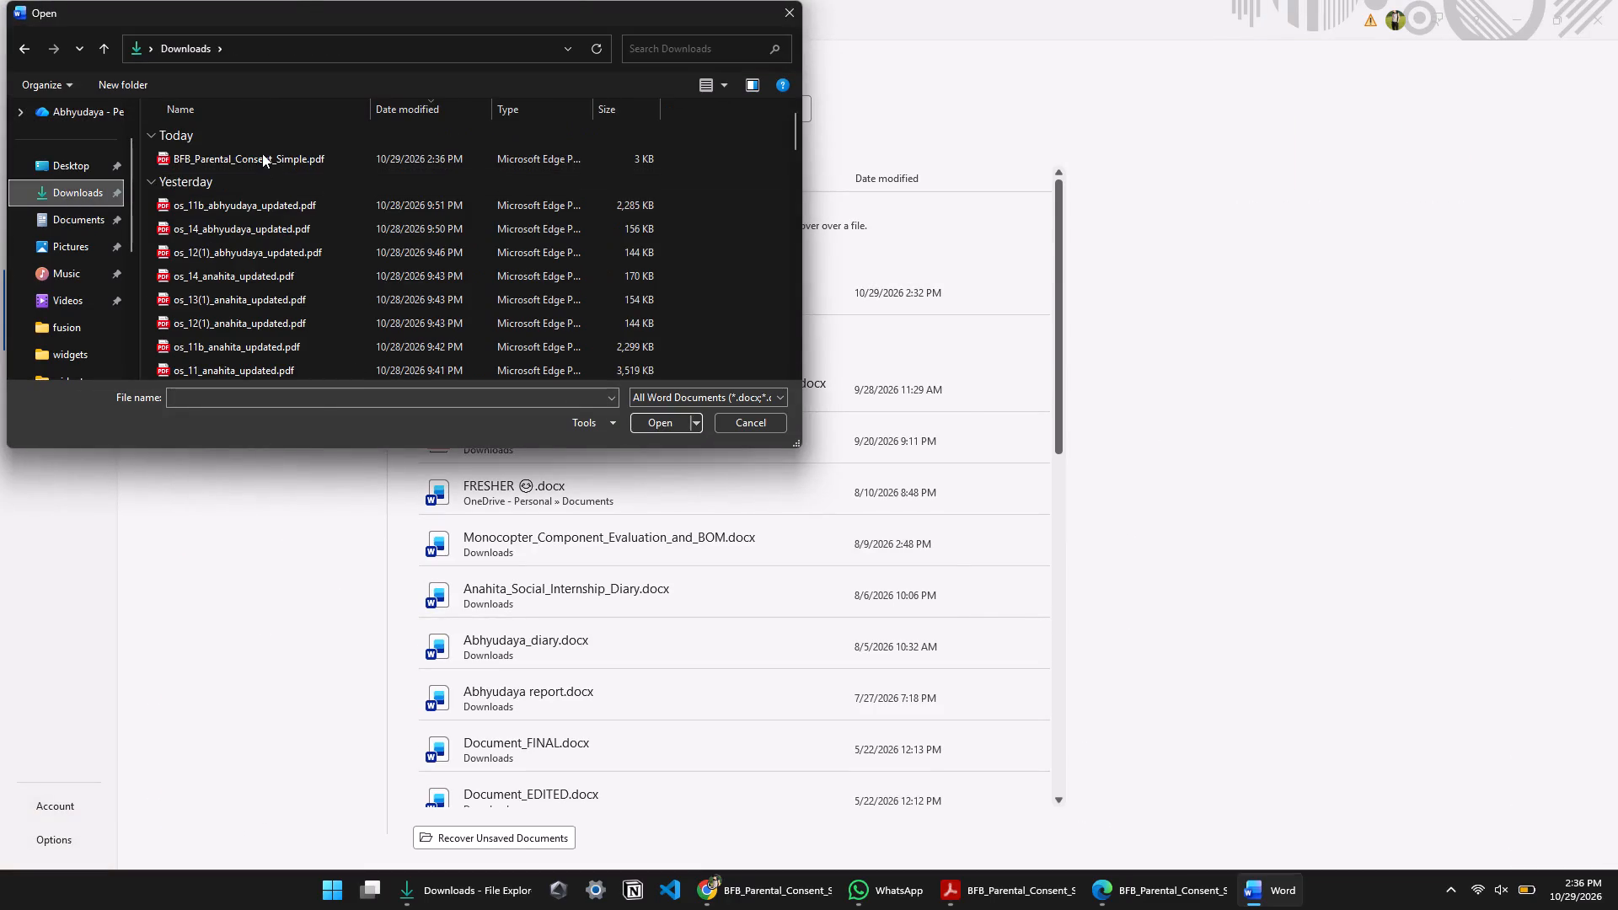
{"action": "left_click", "coordinate": [262, 153]}
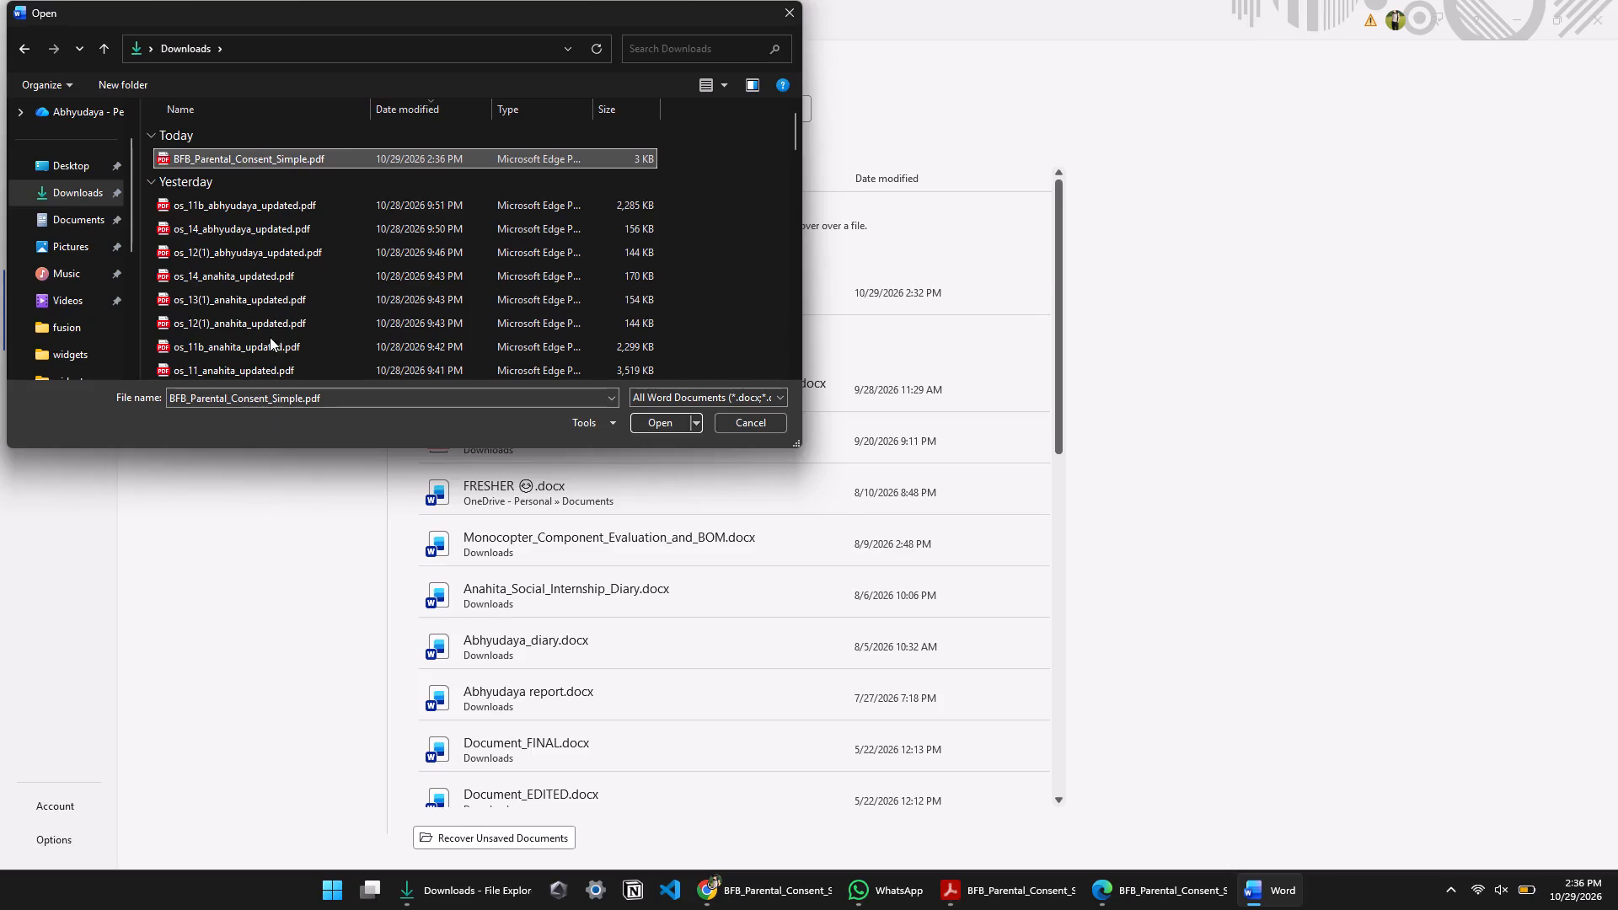
{"action": "double_click", "coordinate": [343, 153]}
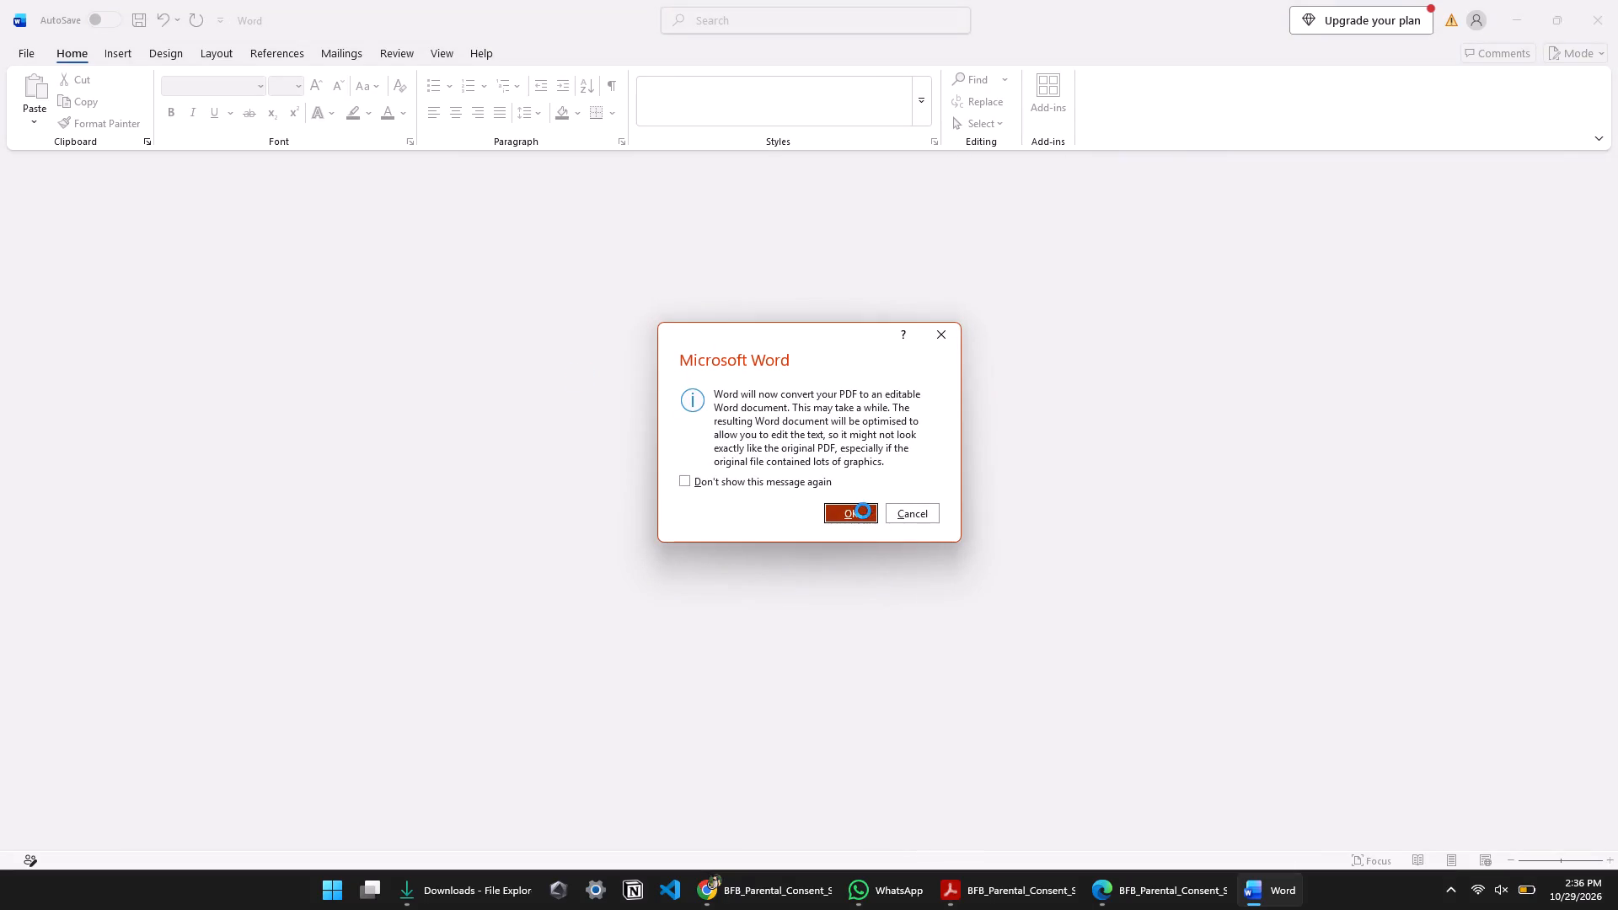
{"action": "left_click", "coordinate": [863, 511]}
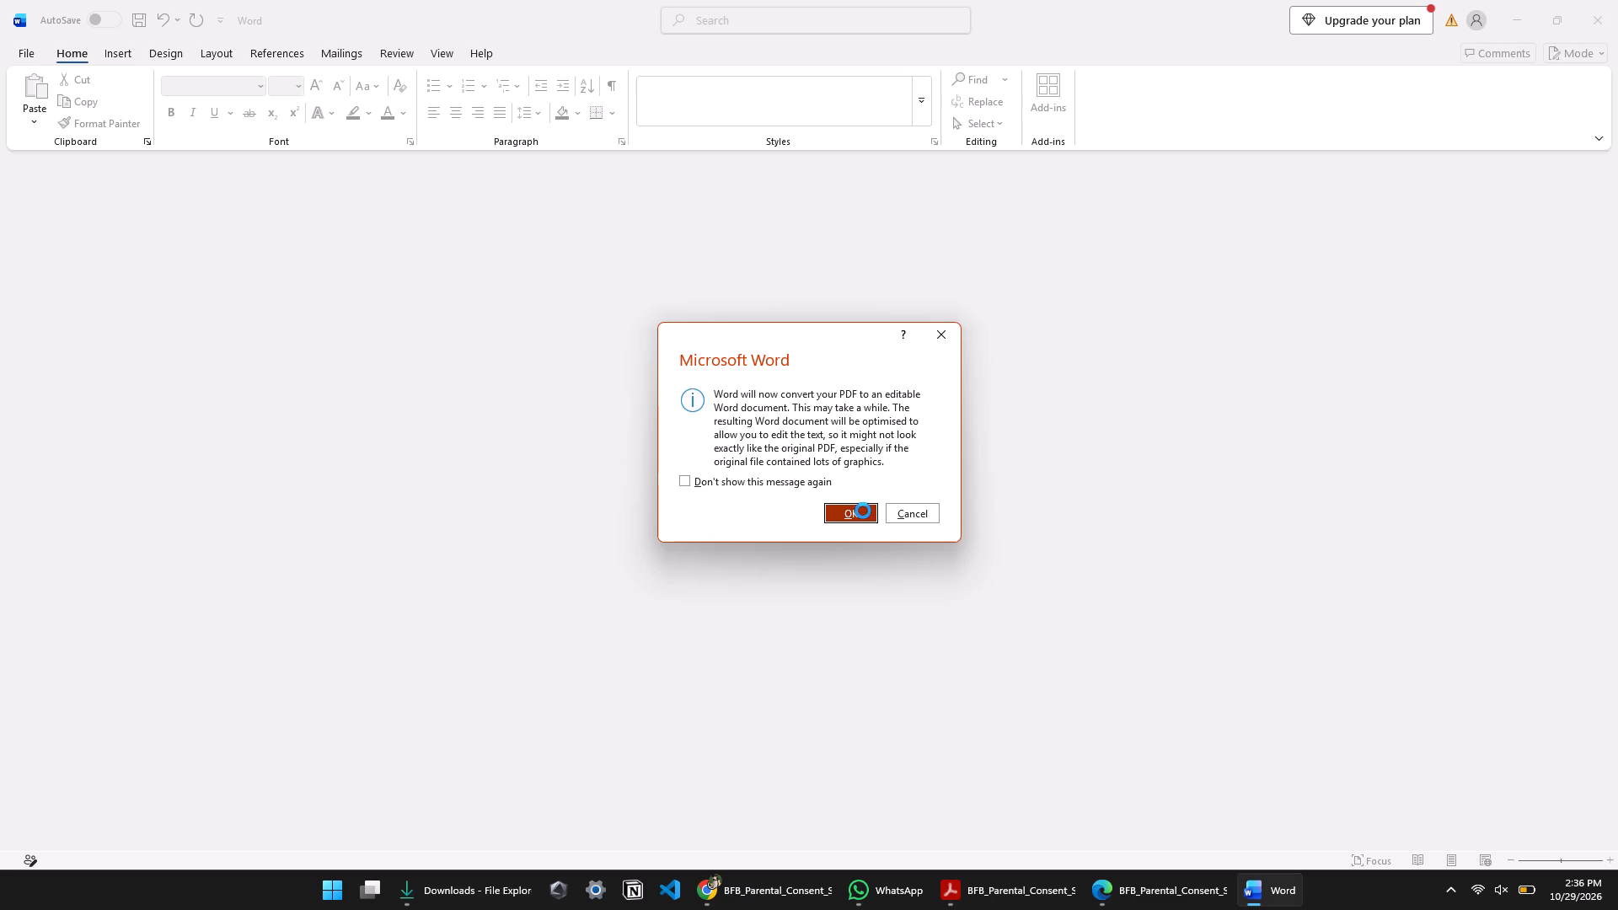
{"action": "left_click", "coordinate": [857, 510]}
{"action": "left_click", "coordinate": [813, 586]}
{"action": "left_click", "coordinate": [857, 507]}
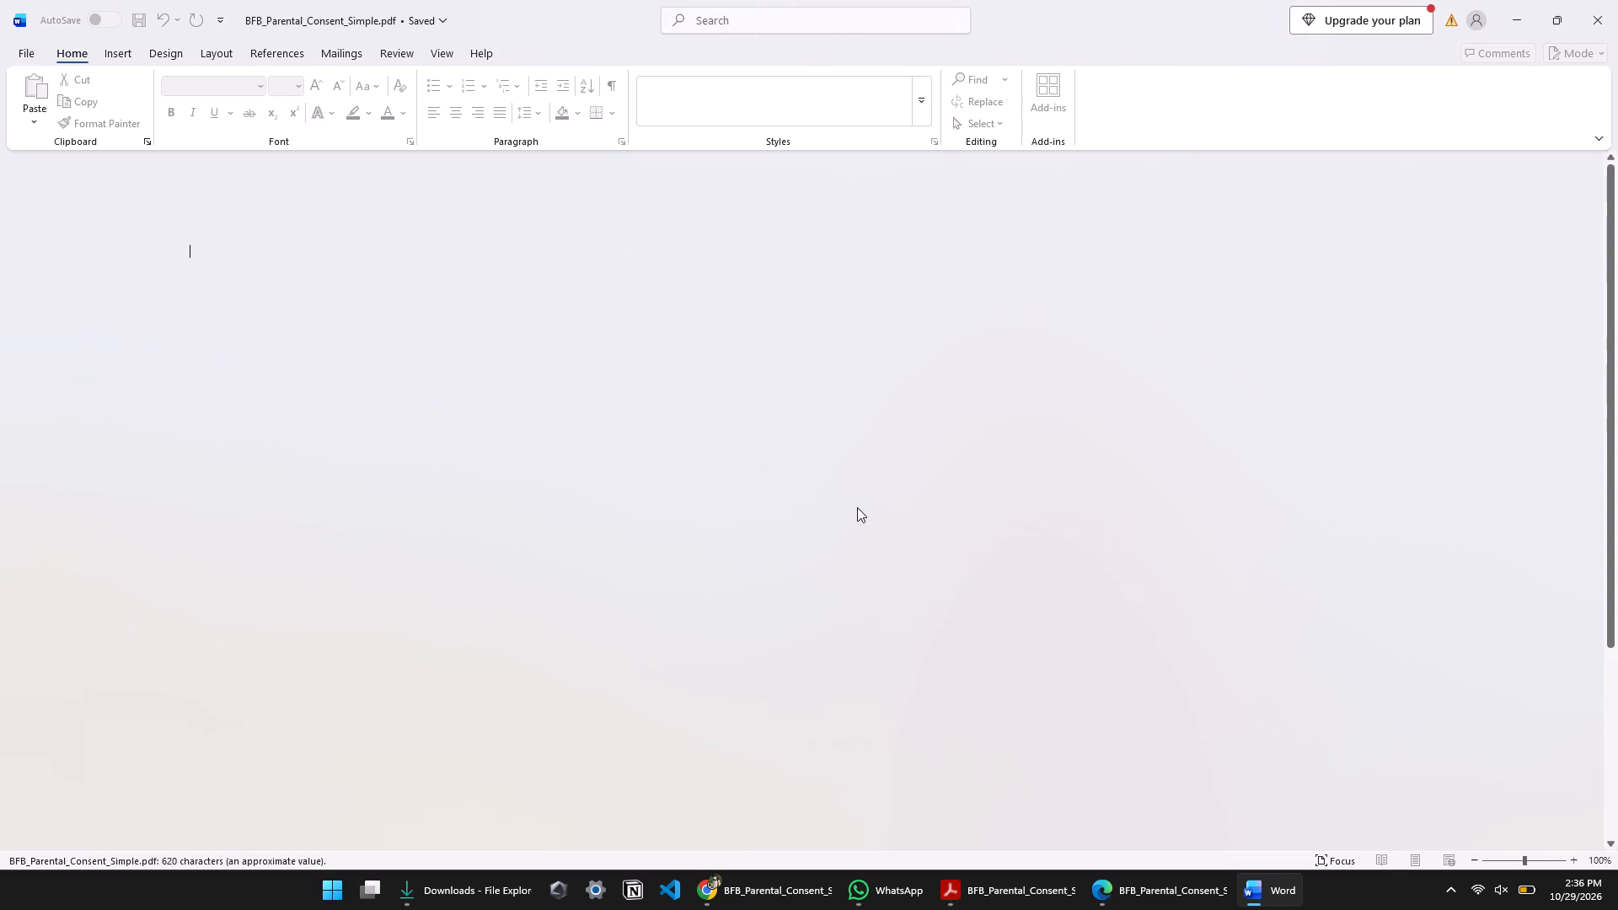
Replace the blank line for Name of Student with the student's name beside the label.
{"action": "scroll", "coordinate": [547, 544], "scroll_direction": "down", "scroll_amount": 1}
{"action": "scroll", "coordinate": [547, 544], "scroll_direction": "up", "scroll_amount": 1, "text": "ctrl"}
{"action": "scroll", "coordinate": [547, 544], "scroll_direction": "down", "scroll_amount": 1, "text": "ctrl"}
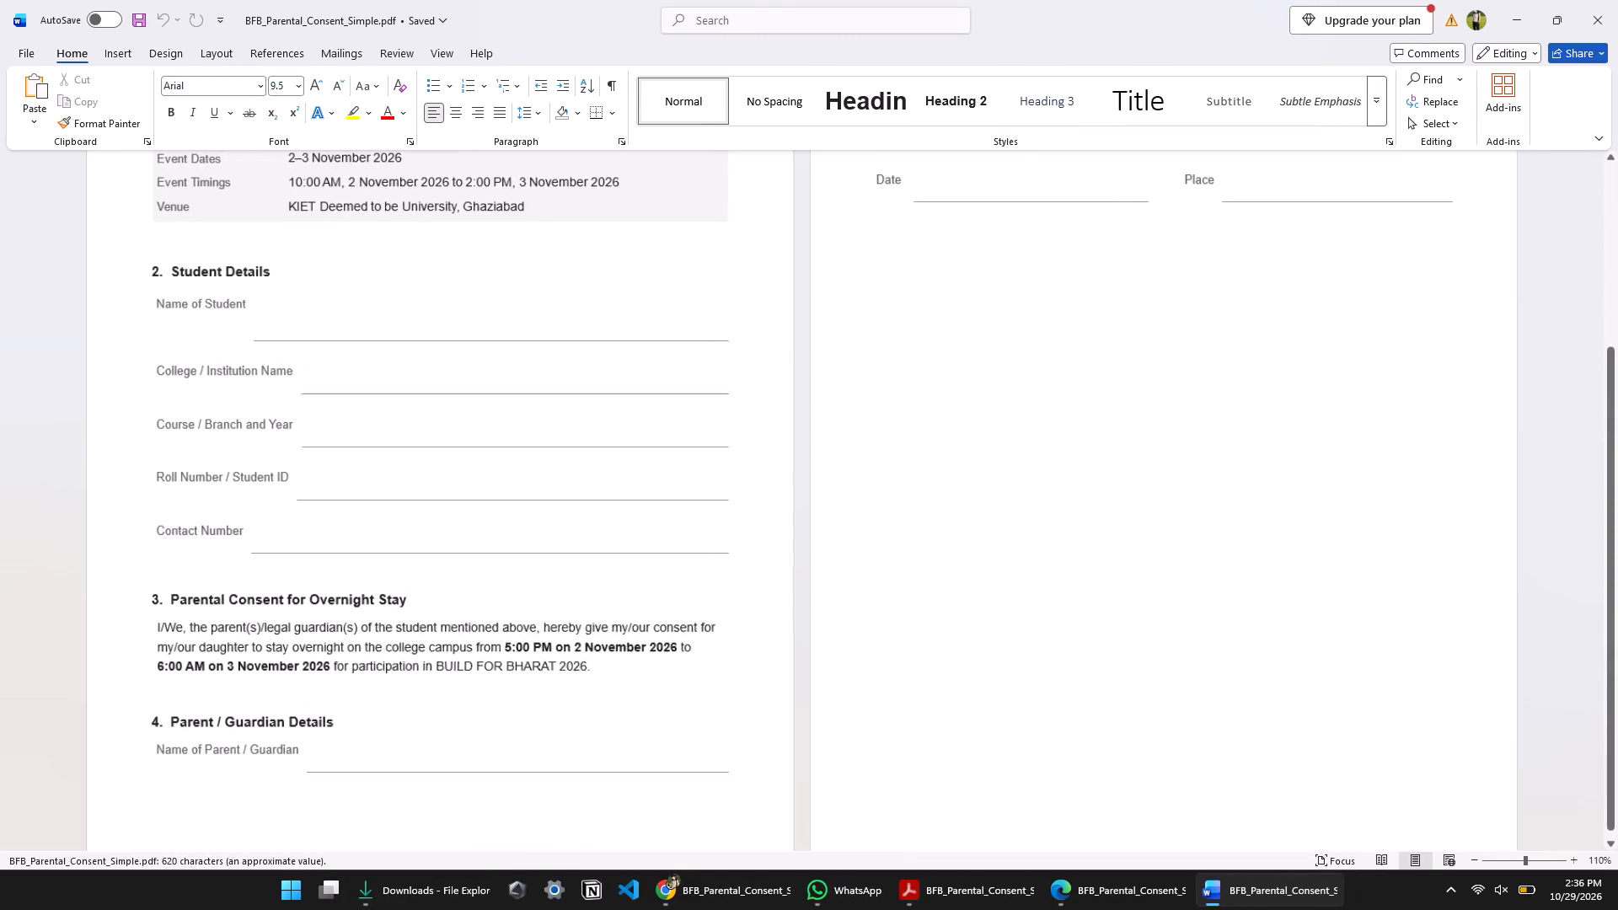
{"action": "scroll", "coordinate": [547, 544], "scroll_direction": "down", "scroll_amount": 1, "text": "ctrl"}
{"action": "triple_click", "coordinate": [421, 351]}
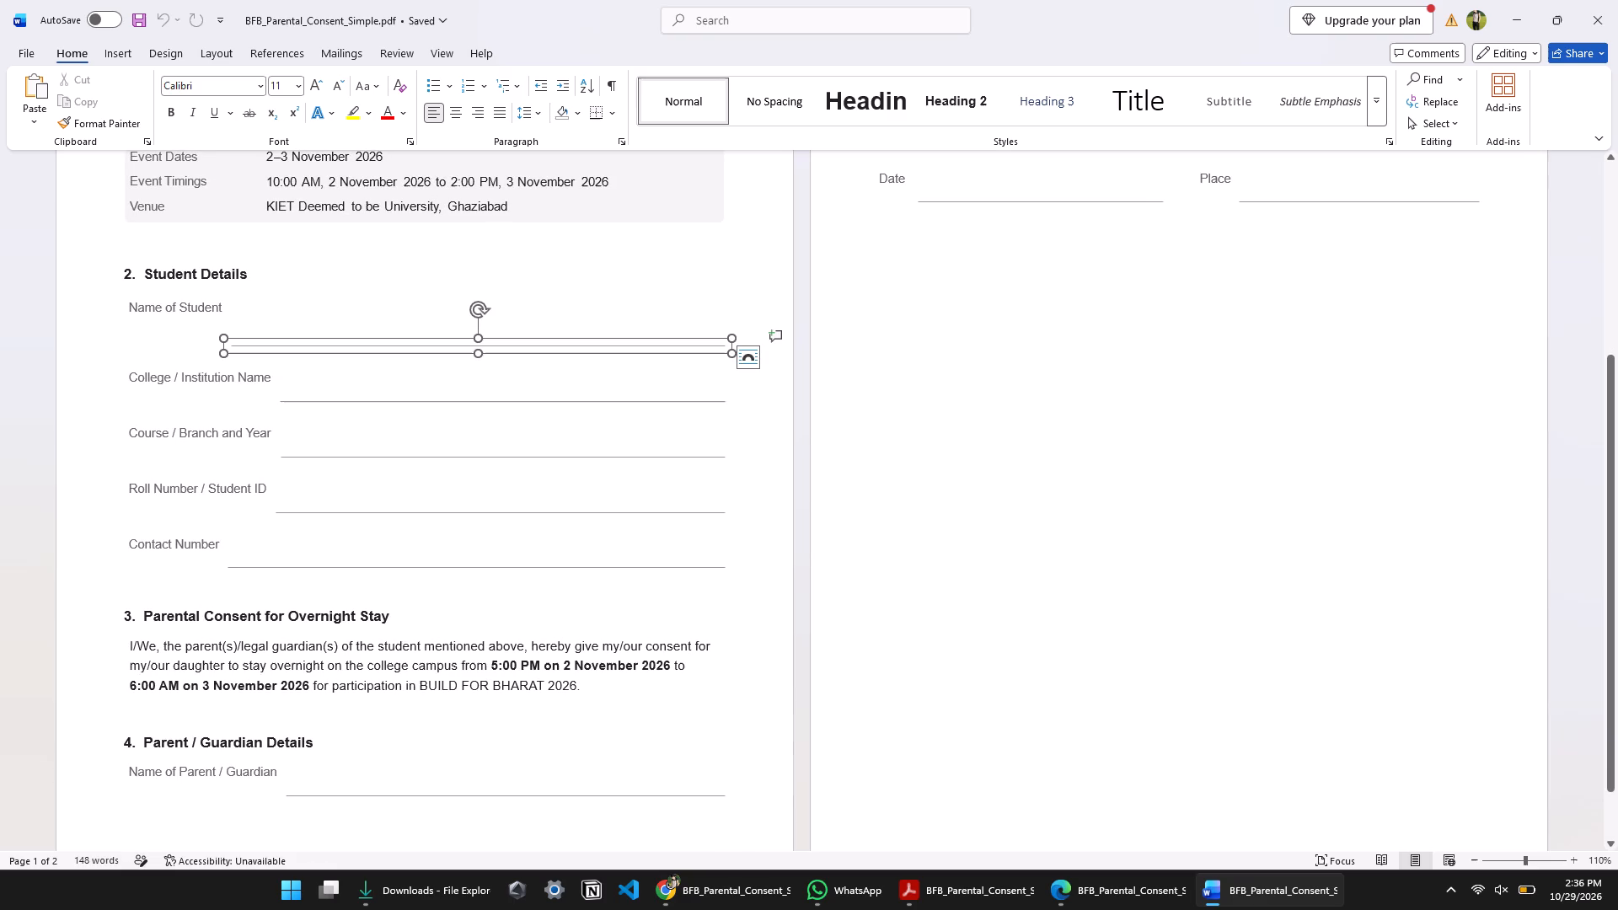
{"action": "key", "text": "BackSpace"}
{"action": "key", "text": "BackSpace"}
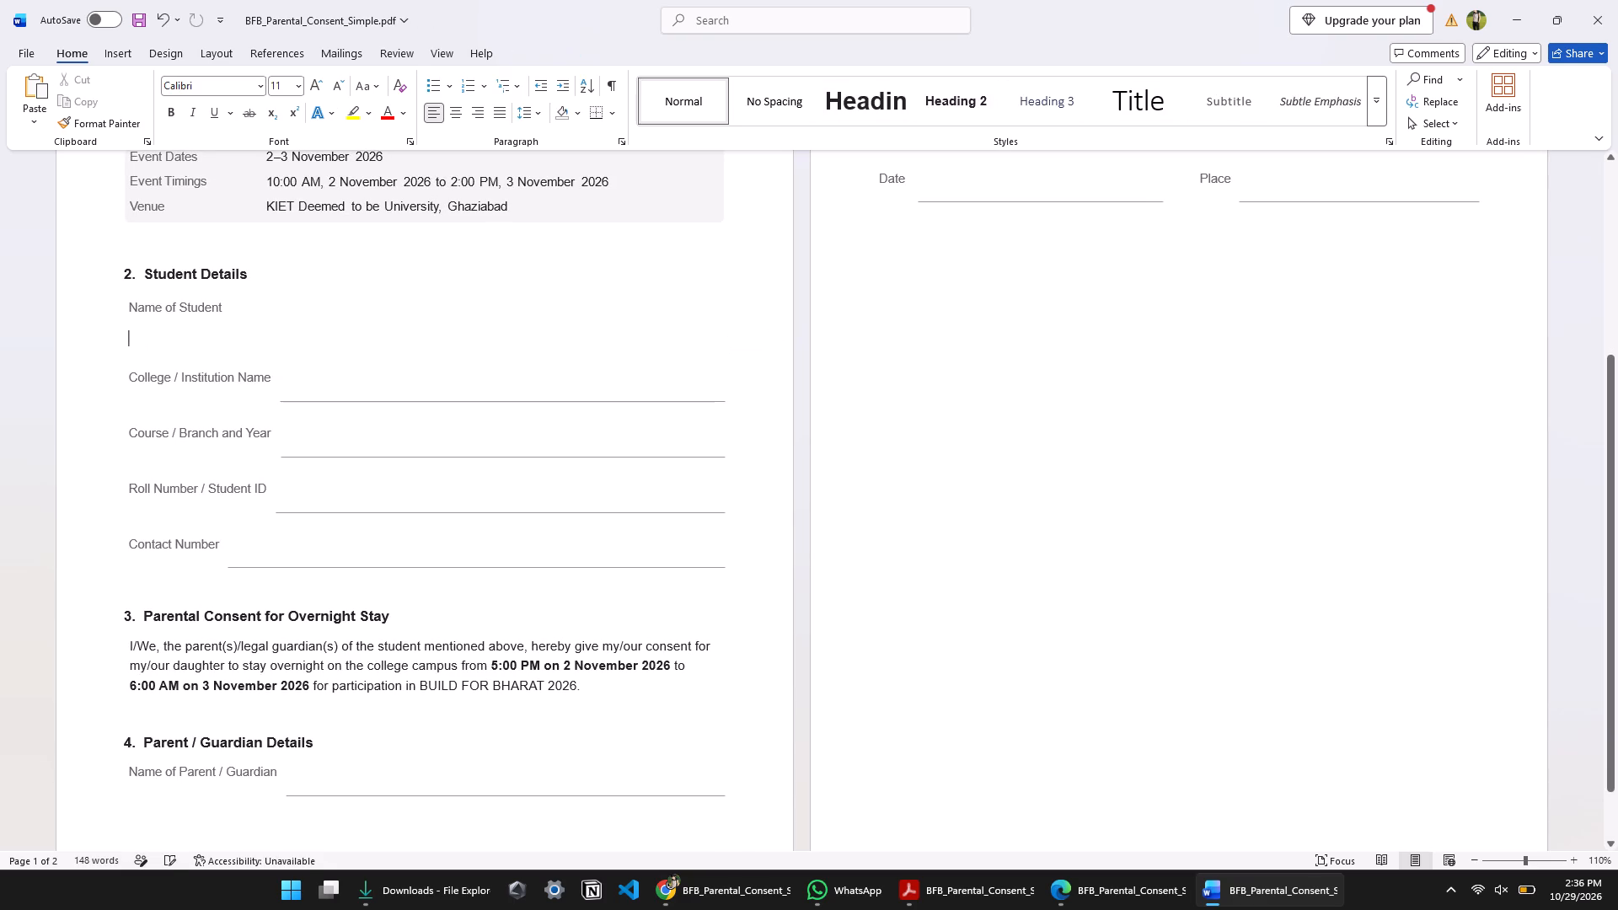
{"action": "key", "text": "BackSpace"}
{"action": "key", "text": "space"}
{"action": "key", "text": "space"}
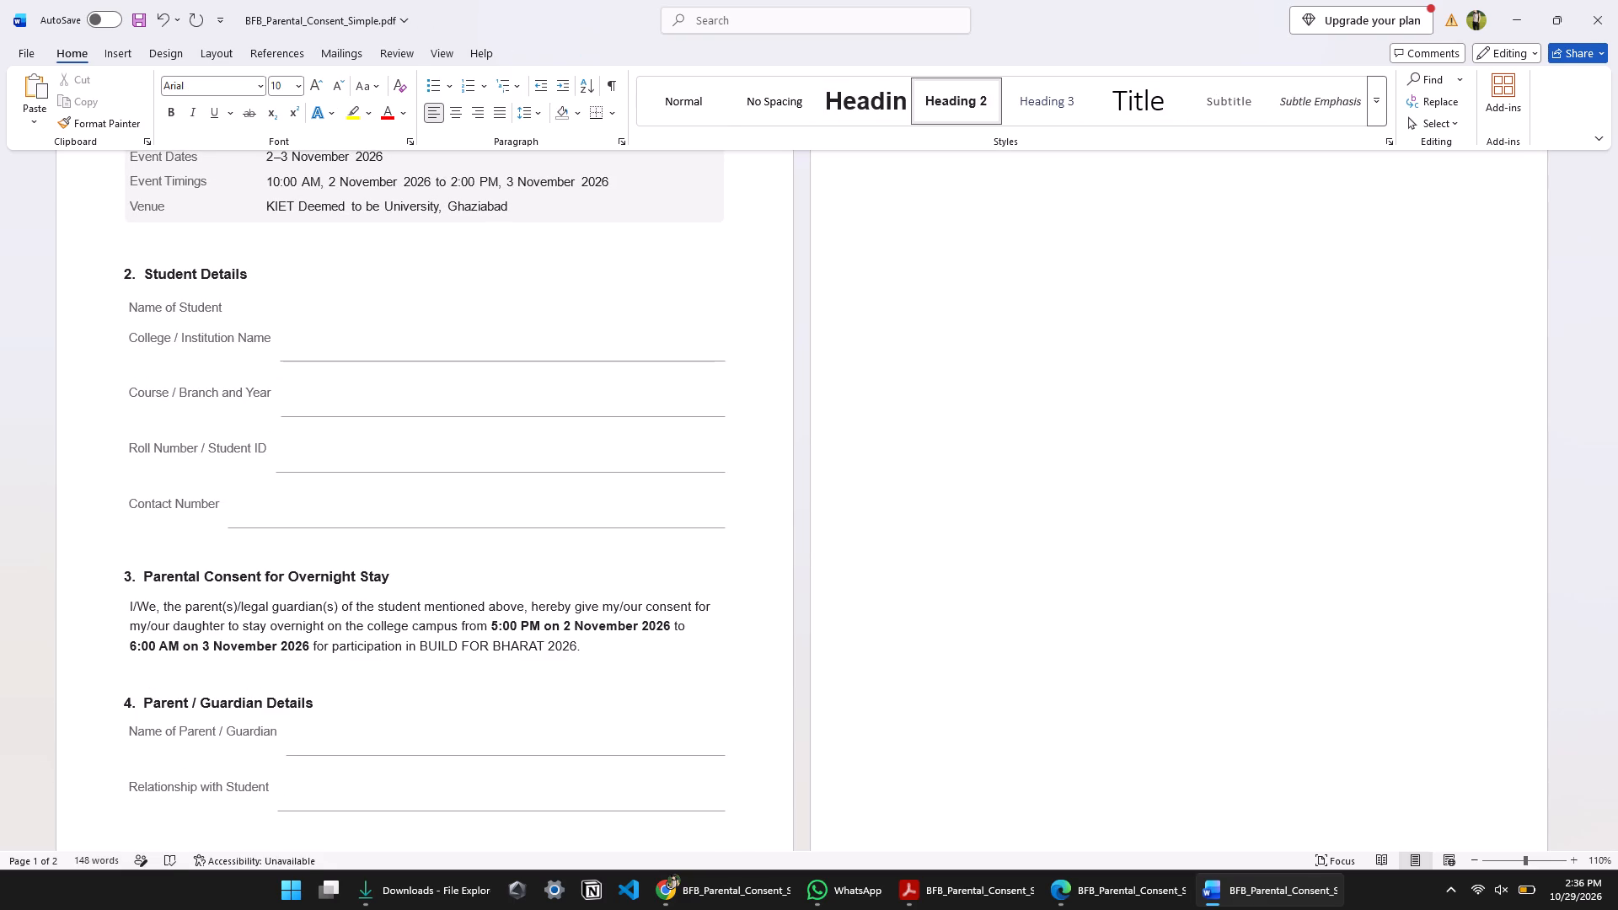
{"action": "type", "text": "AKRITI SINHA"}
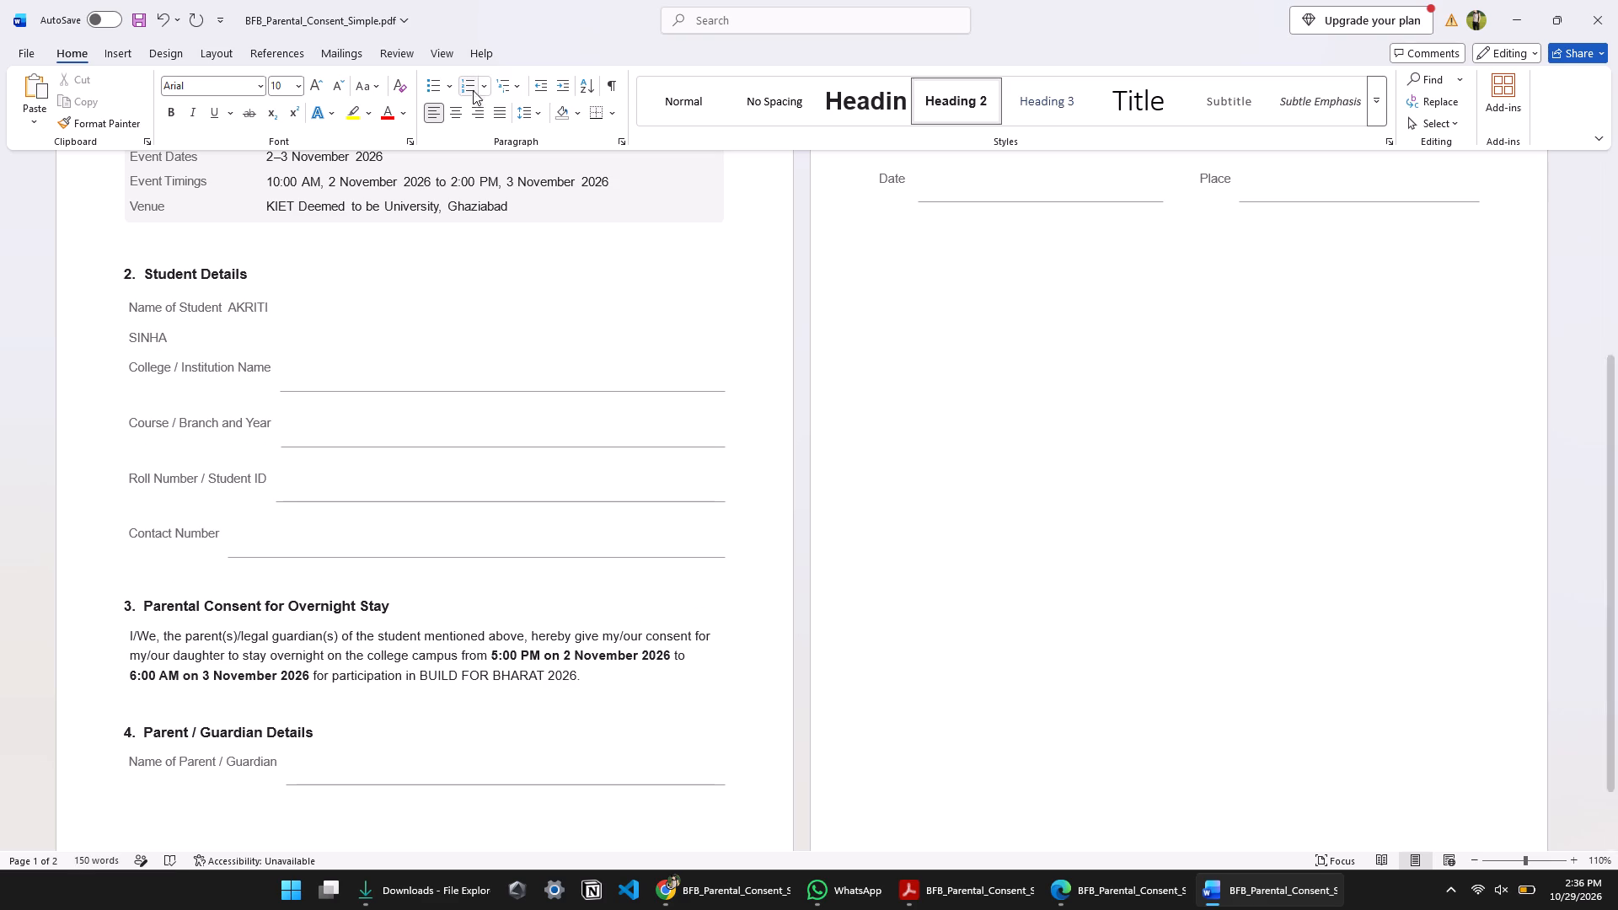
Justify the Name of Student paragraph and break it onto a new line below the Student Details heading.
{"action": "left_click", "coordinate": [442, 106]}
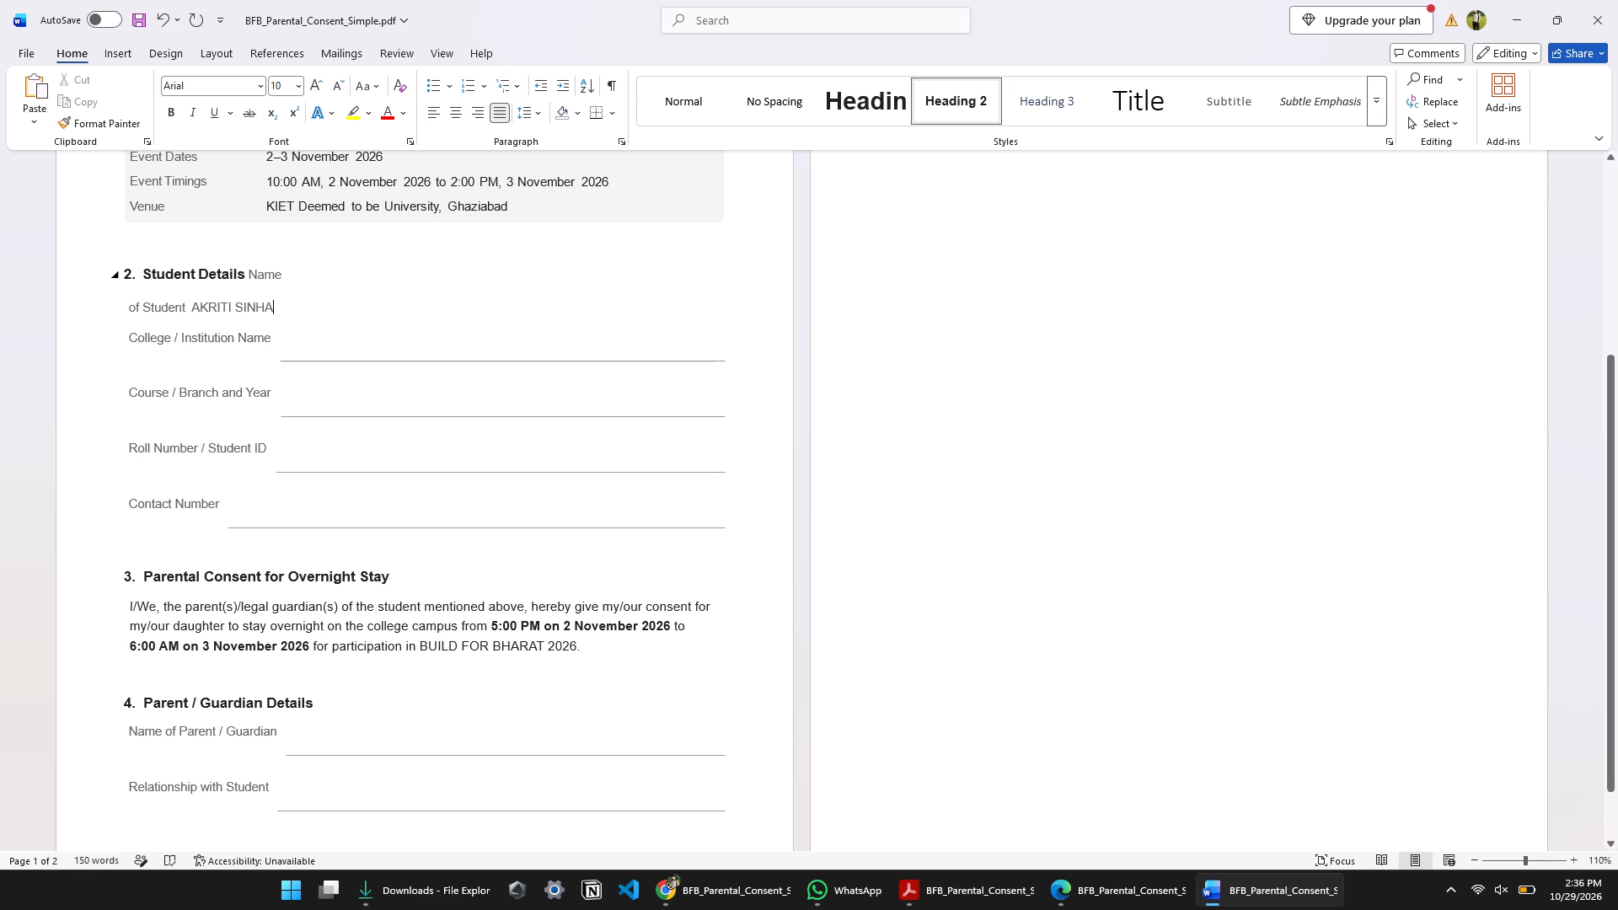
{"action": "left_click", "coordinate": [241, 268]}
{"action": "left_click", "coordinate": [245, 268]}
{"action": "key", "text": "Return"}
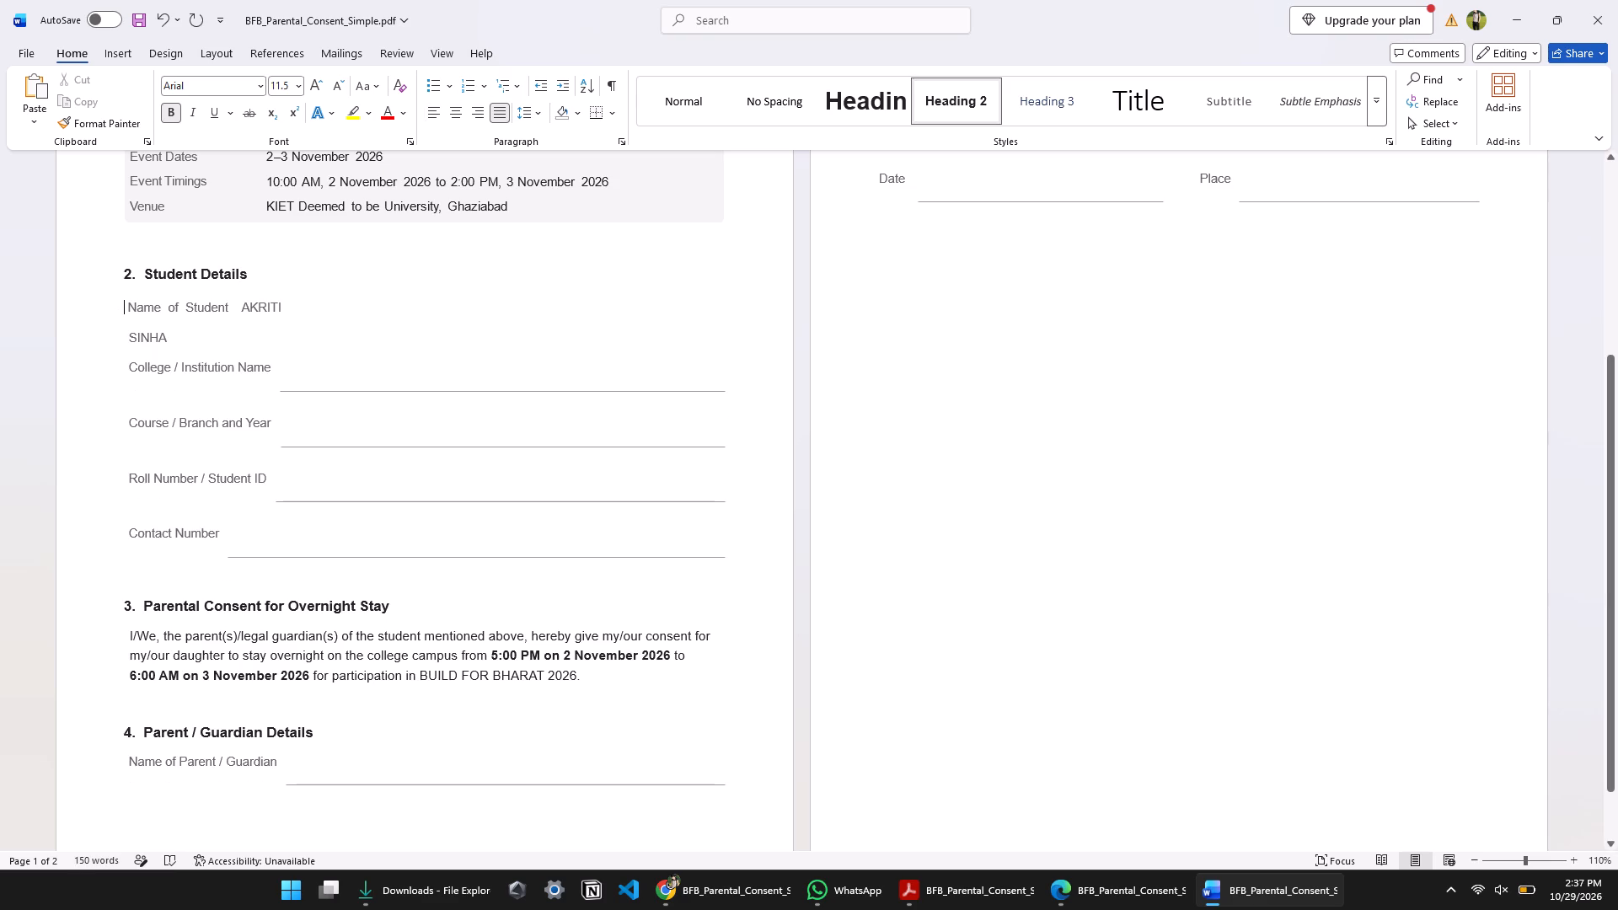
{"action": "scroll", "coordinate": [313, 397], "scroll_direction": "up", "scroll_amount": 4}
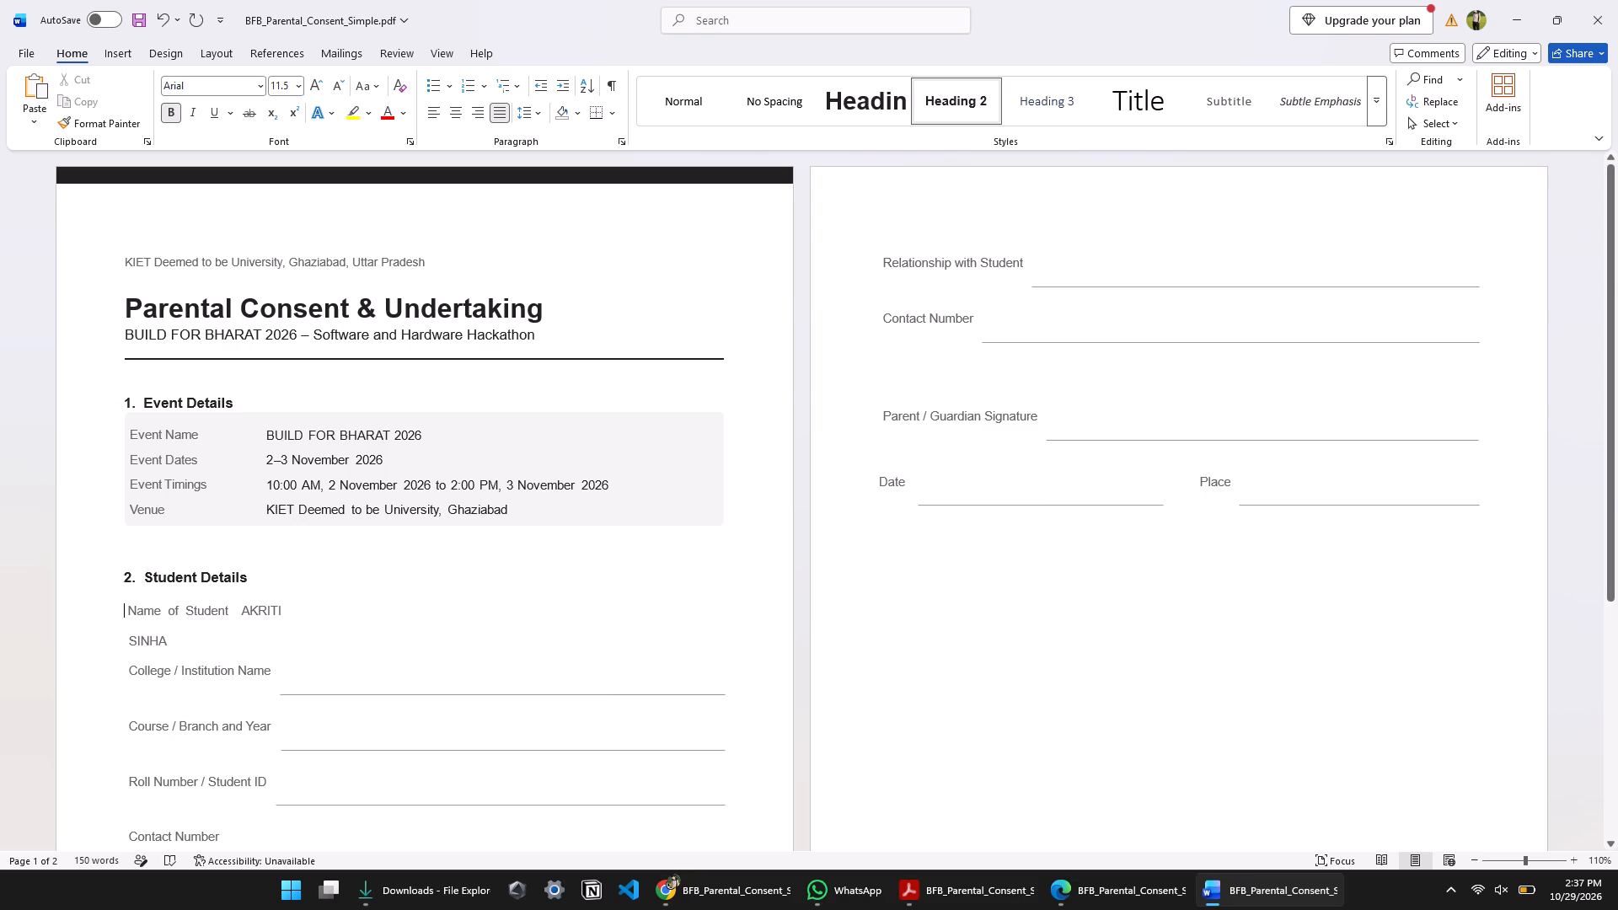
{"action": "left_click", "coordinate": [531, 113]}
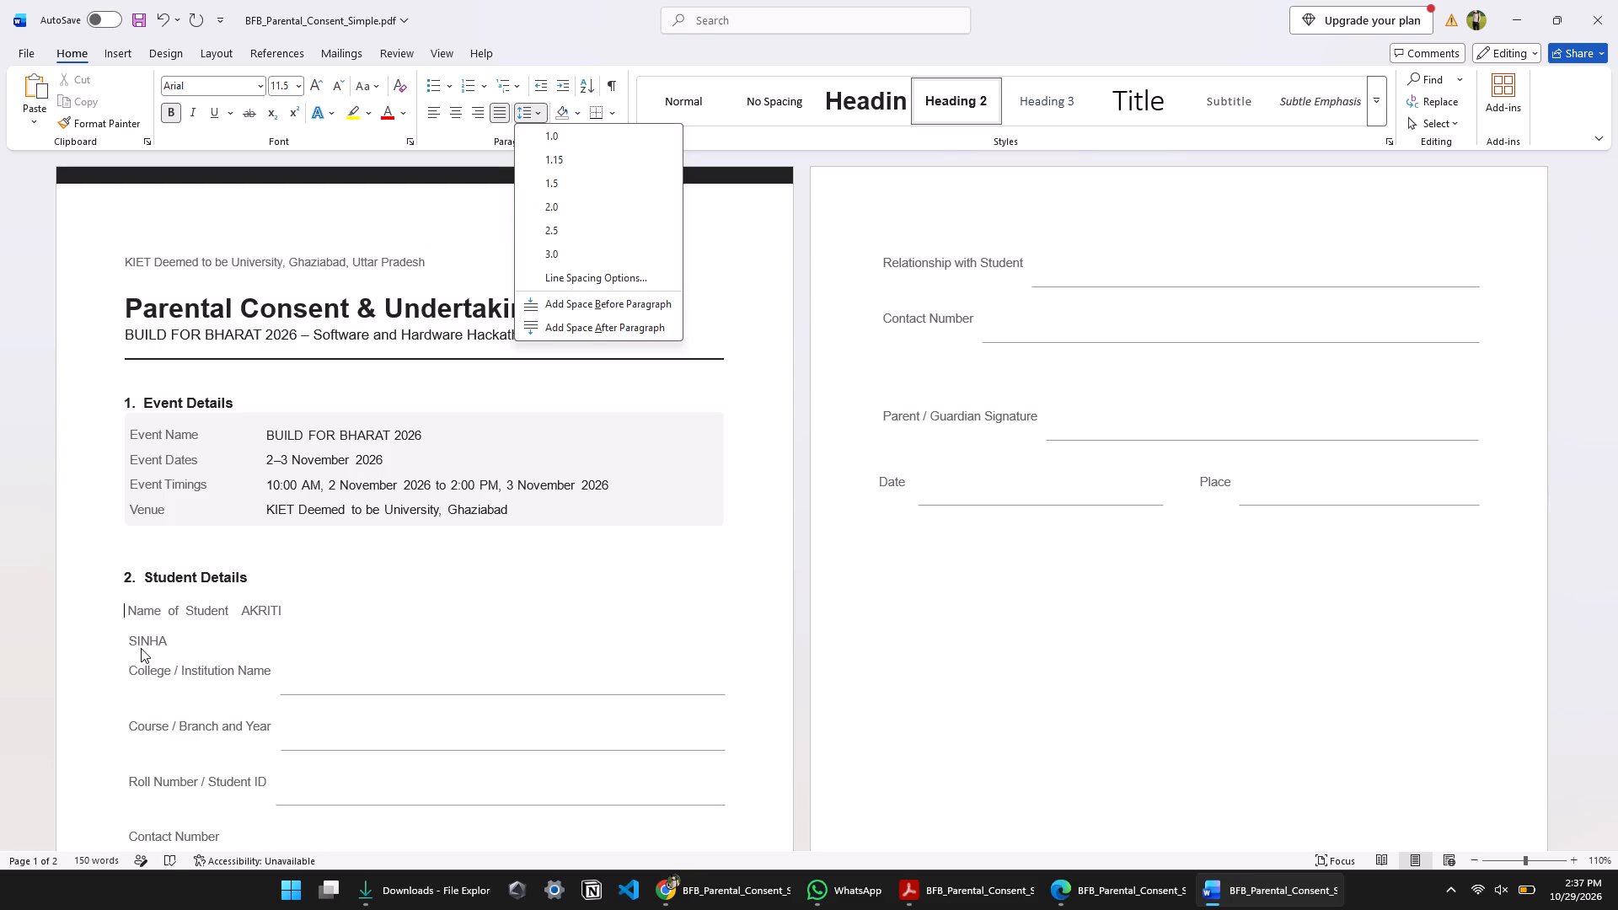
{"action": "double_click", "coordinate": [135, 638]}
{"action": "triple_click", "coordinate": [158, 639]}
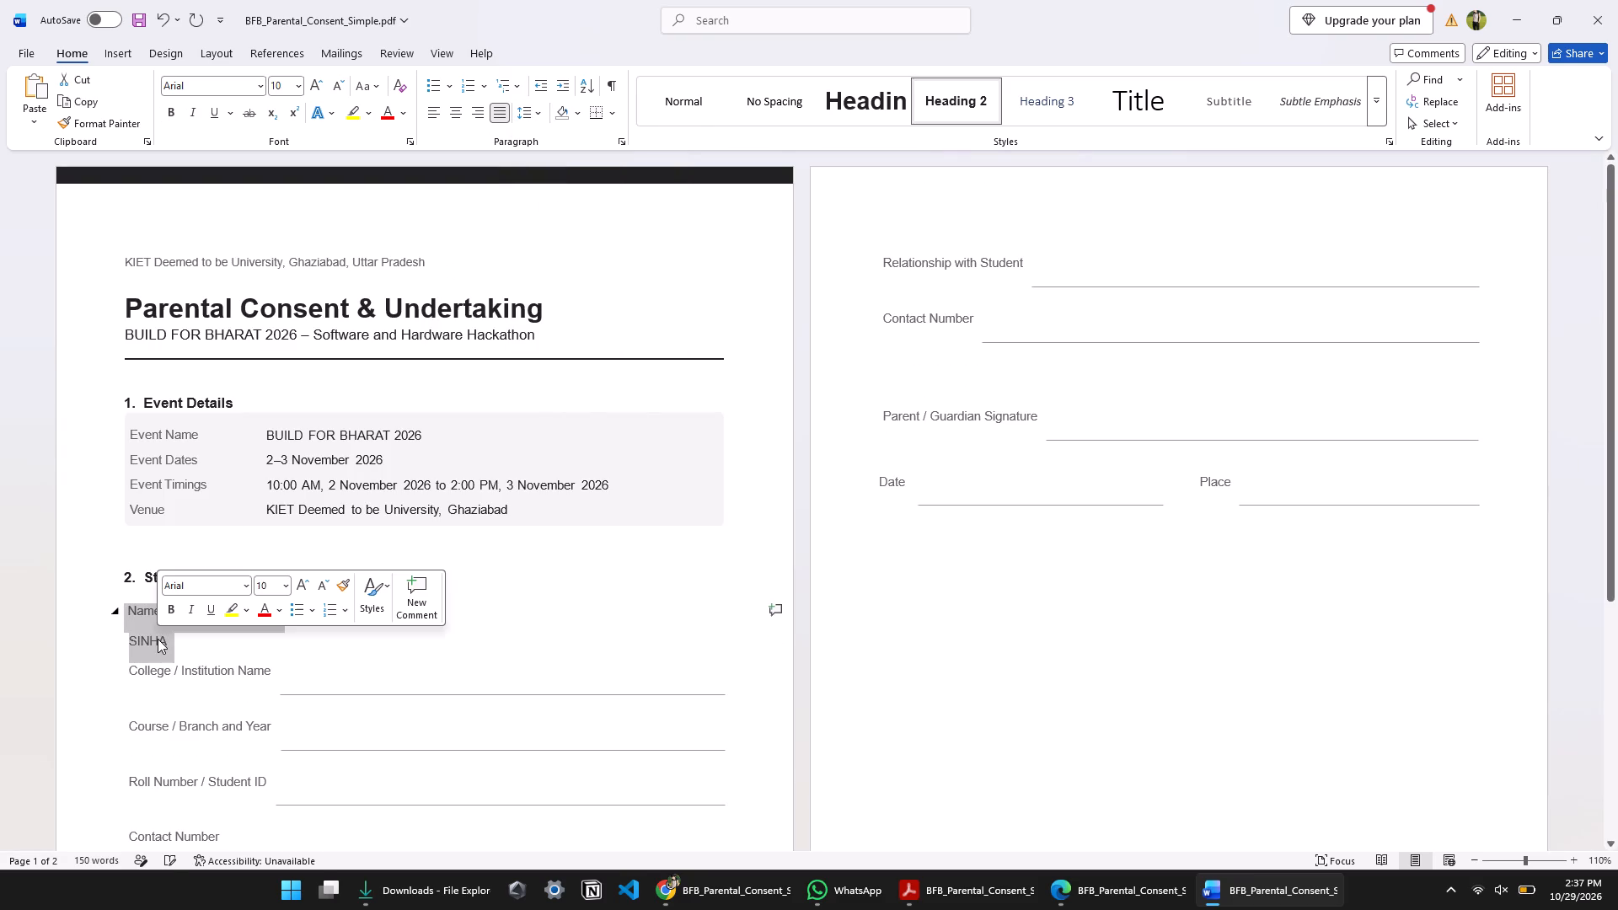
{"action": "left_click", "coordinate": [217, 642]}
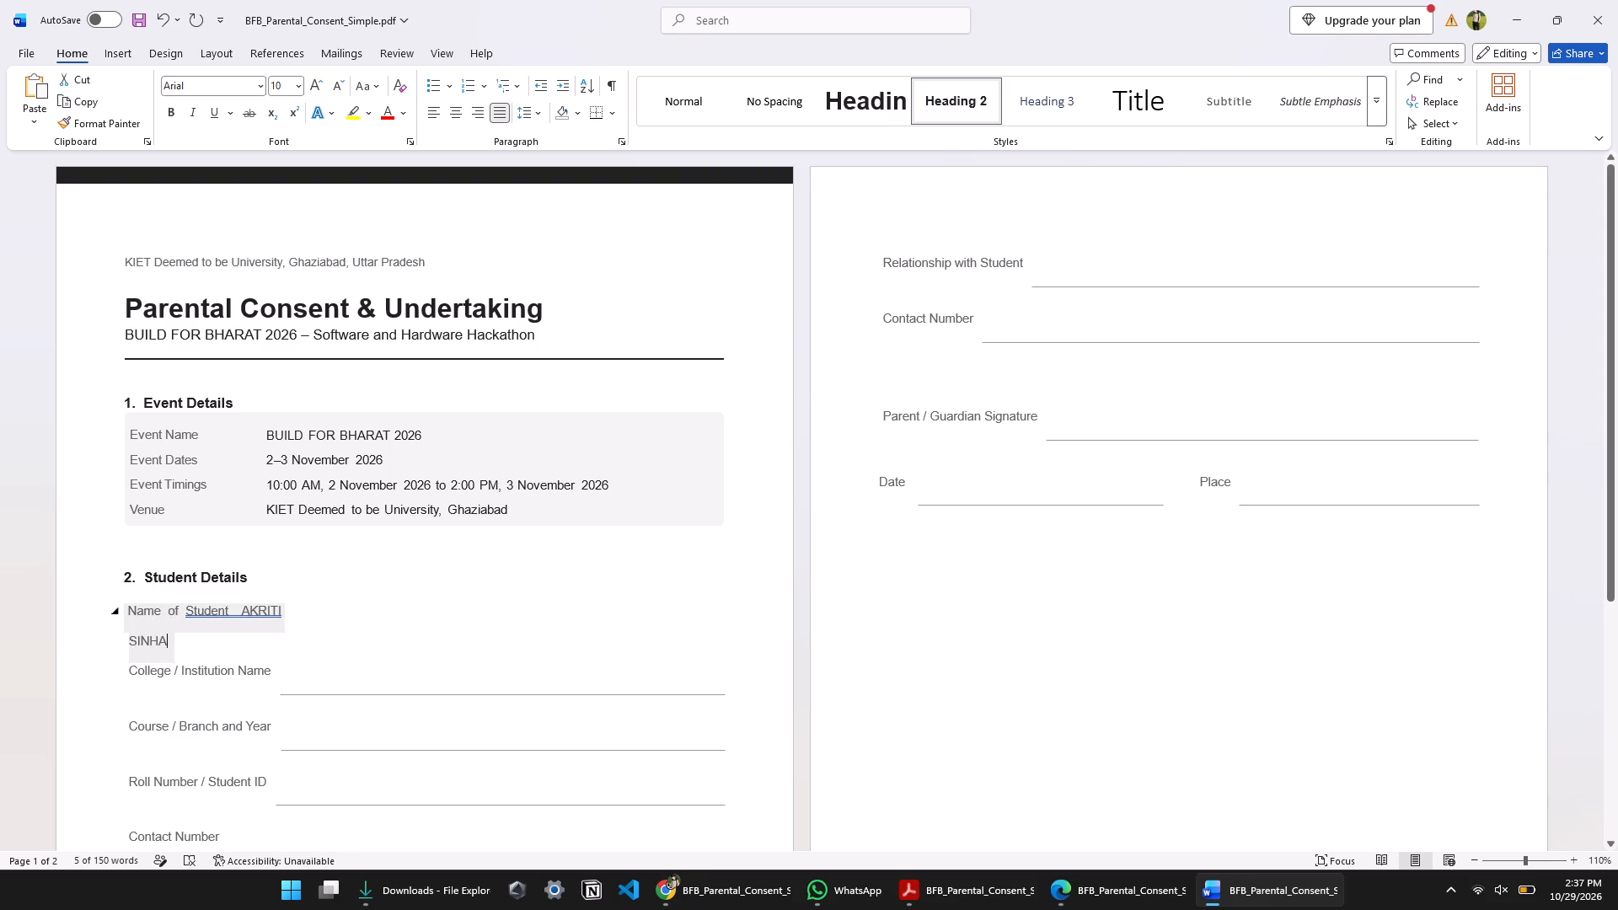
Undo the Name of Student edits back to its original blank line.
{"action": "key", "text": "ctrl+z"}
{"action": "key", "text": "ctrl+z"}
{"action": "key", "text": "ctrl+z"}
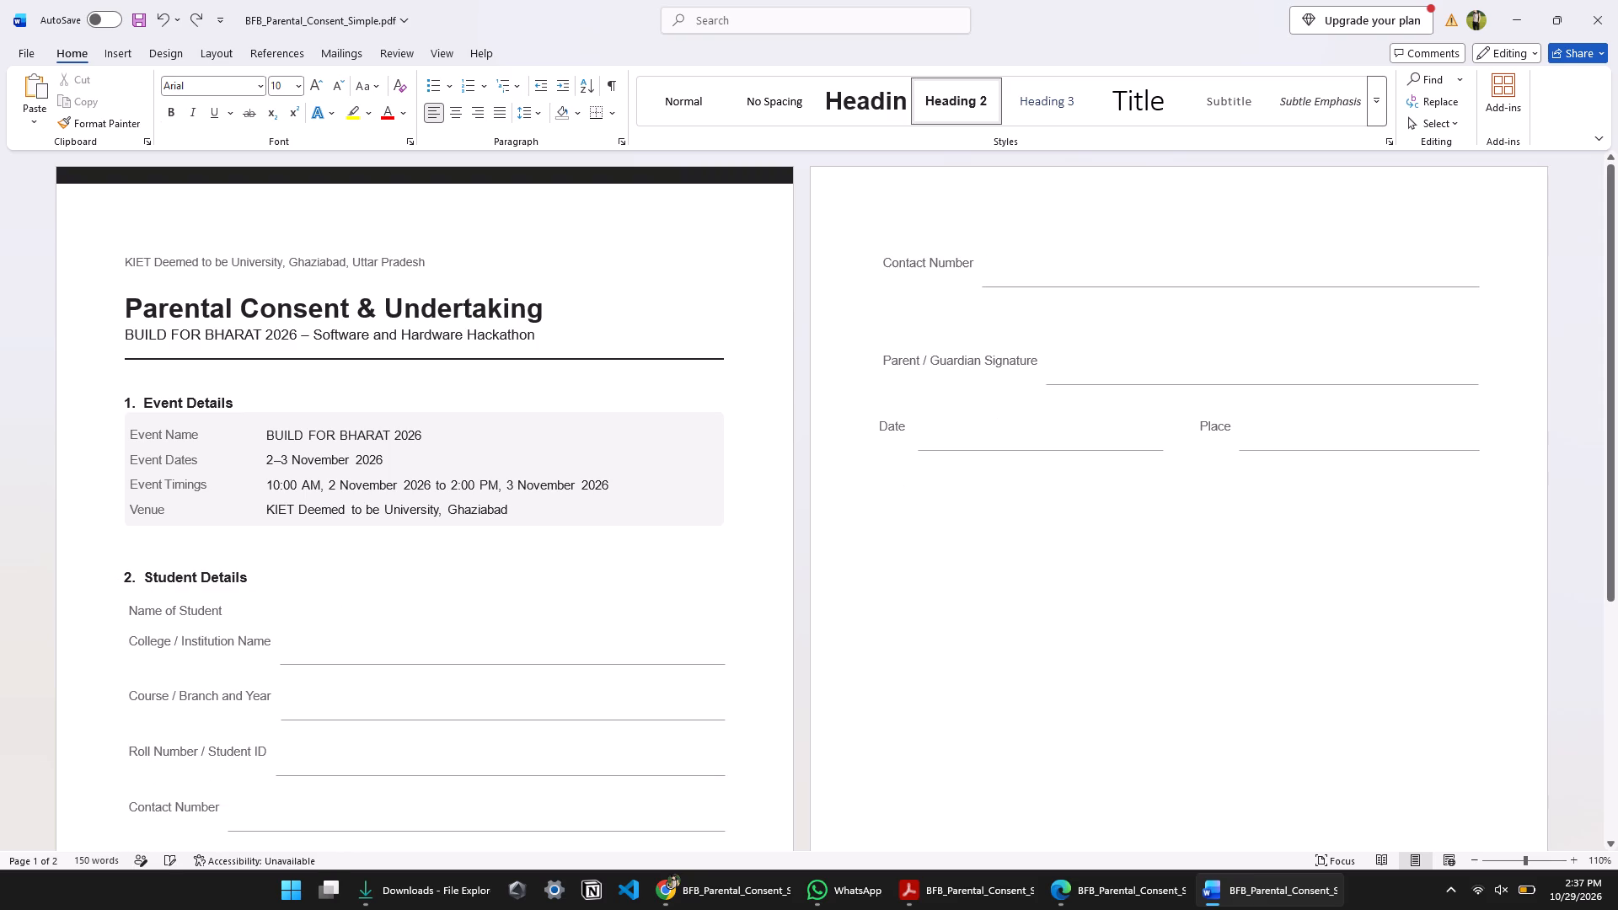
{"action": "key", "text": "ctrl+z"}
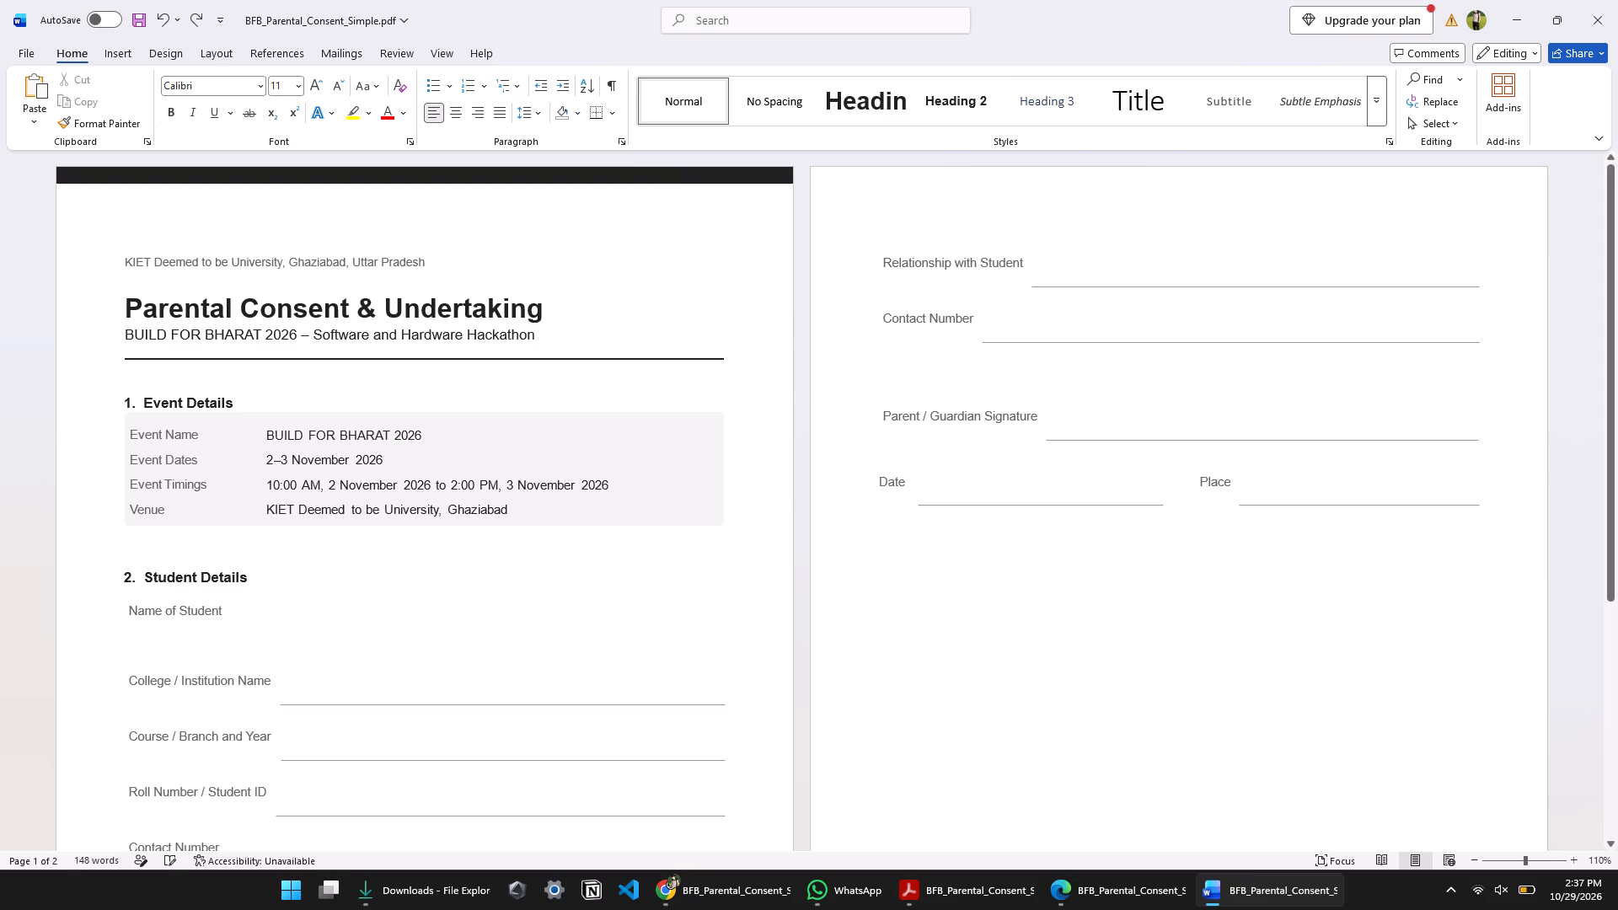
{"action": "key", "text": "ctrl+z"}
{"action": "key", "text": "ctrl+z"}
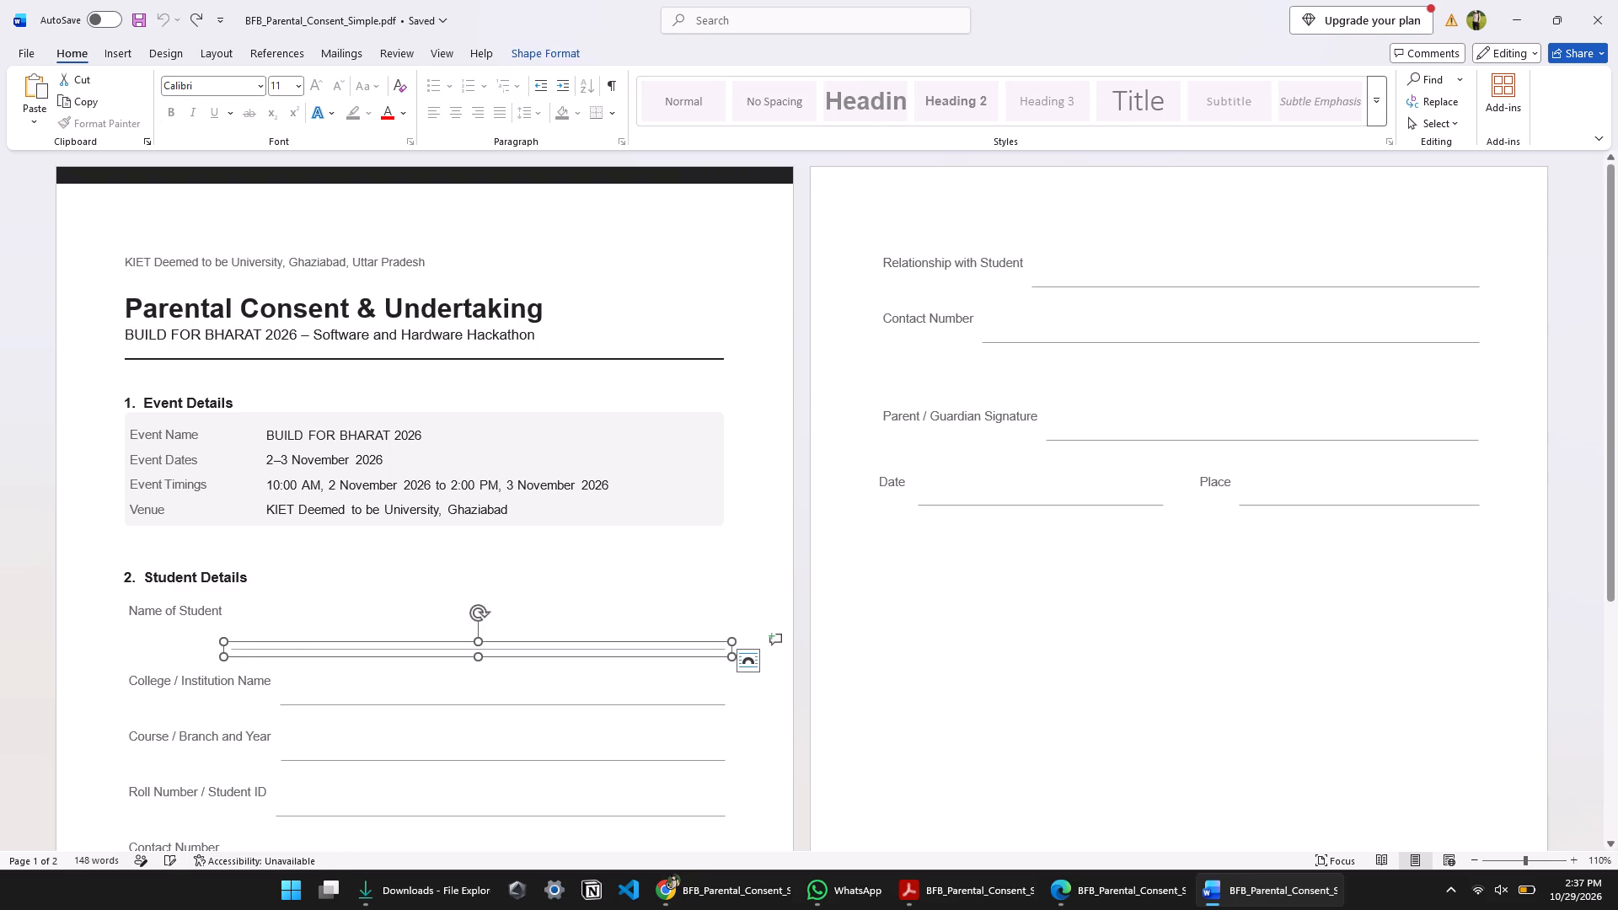
Replace the blank line for College / Institution Name with KIET DEEMED TO BE UNIVERSITY beside the label.
{"action": "triple_click", "coordinate": [431, 699]}
{"action": "key", "text": "BackSpace"}
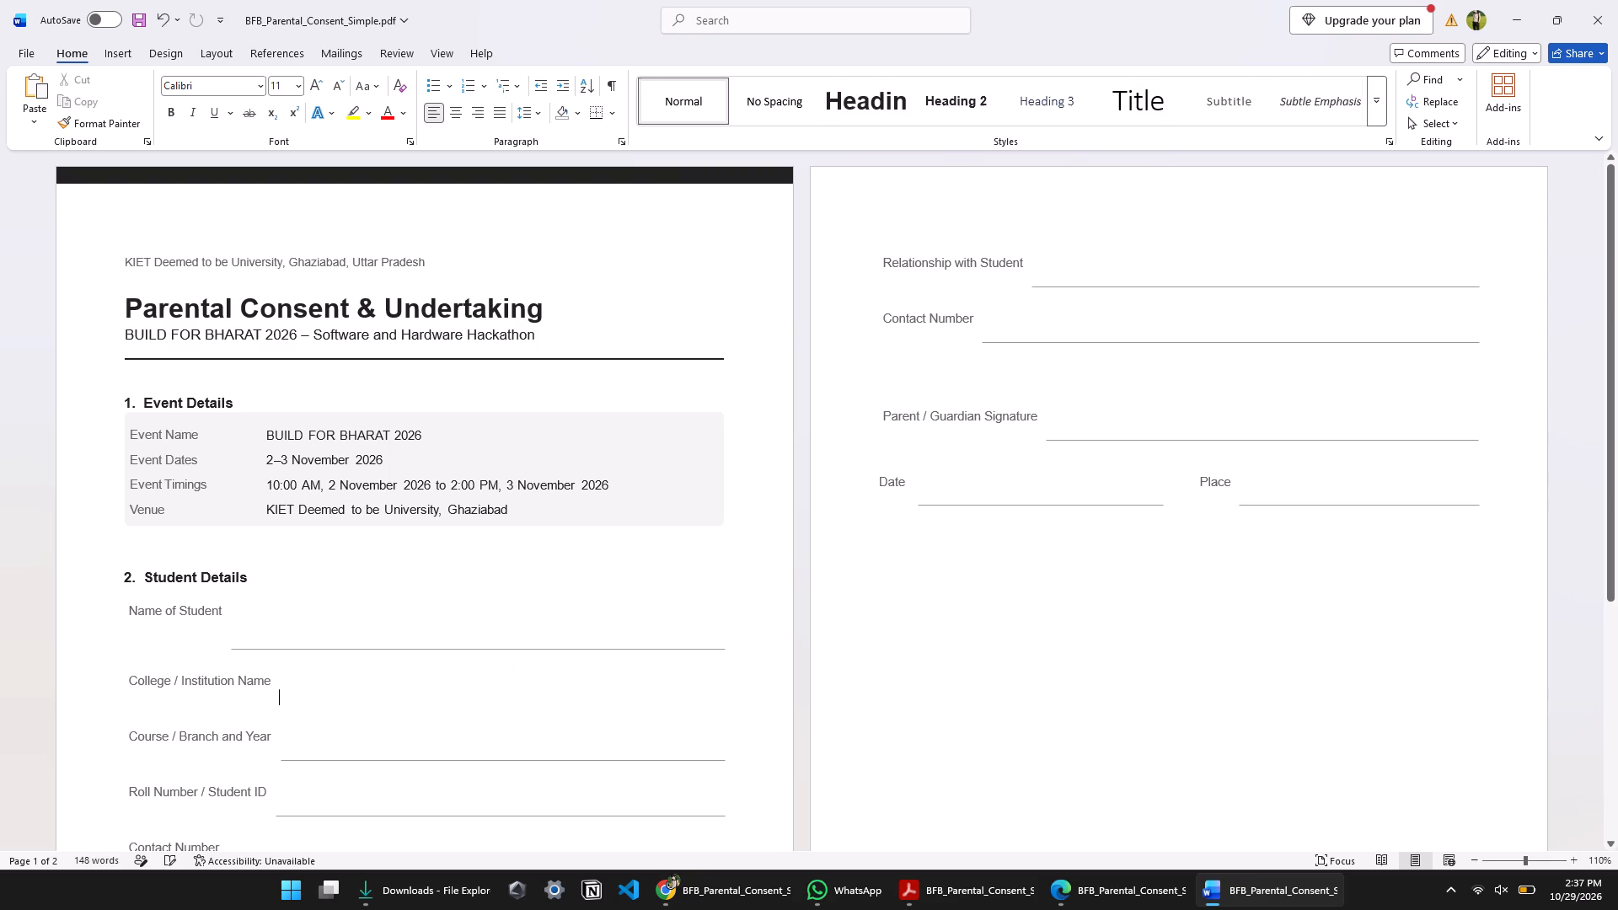
{"action": "key", "text": "BackSpace"}
{"action": "key", "text": "BackSpace"}
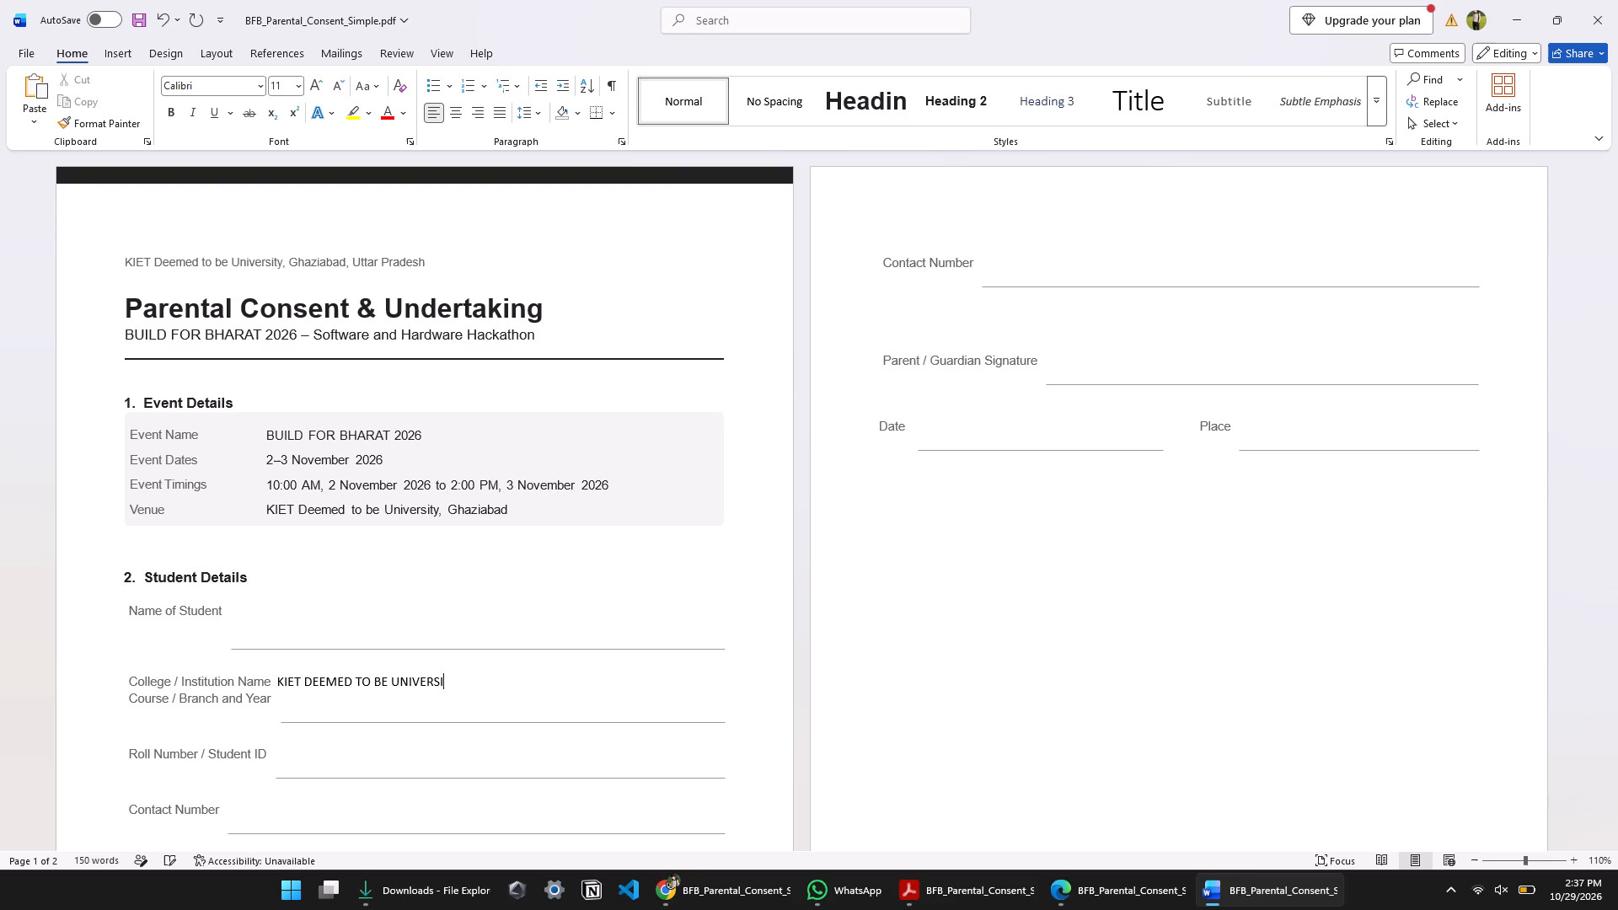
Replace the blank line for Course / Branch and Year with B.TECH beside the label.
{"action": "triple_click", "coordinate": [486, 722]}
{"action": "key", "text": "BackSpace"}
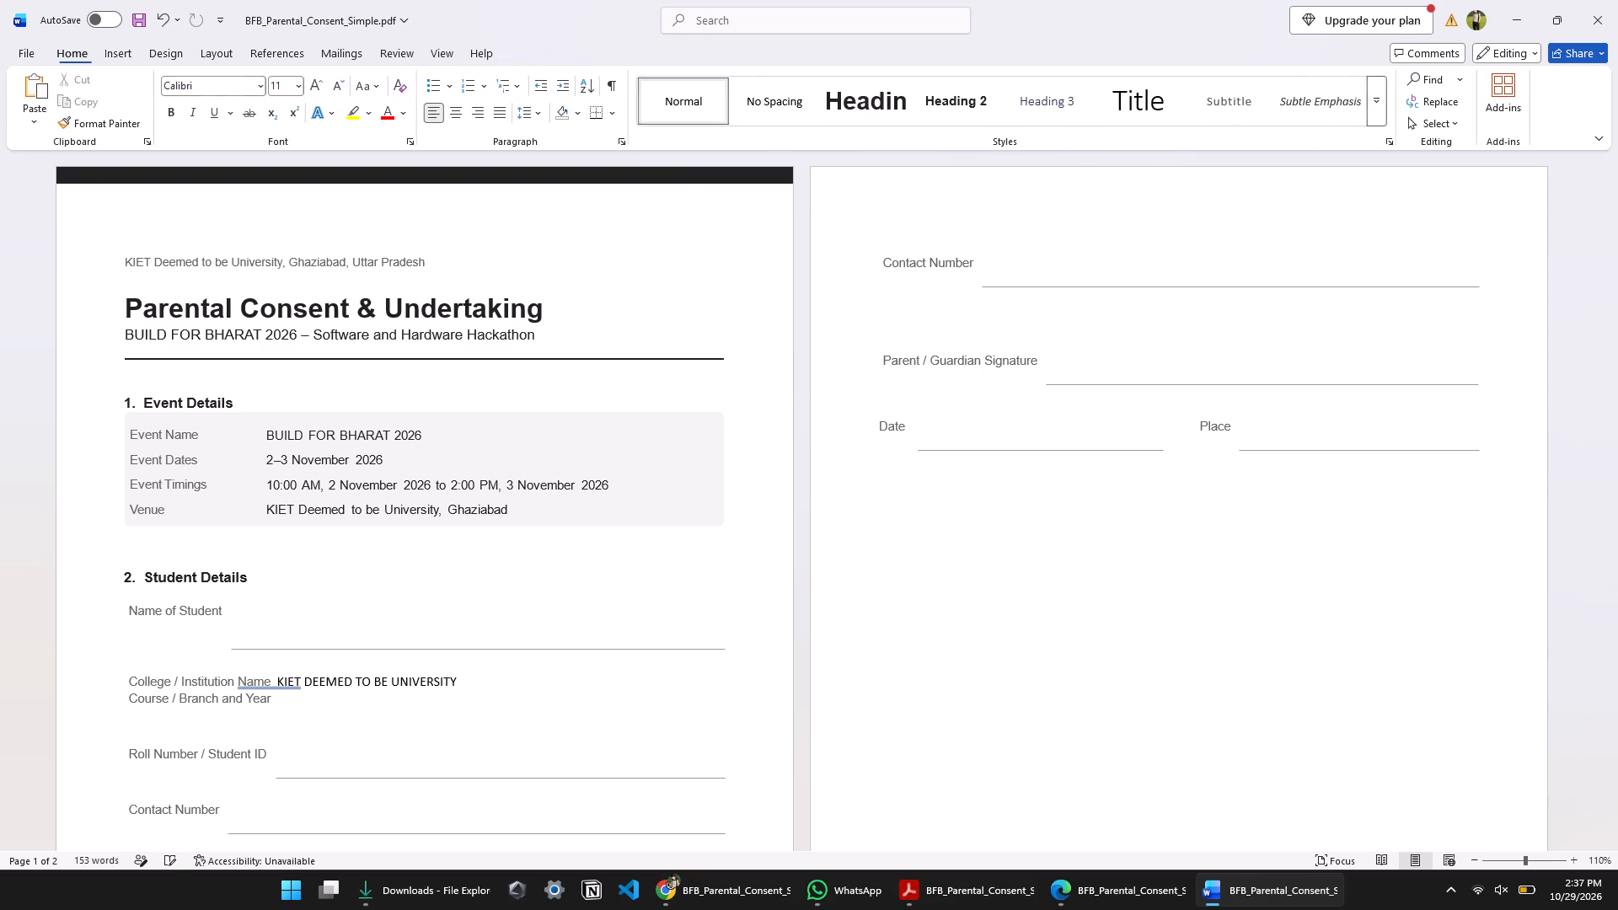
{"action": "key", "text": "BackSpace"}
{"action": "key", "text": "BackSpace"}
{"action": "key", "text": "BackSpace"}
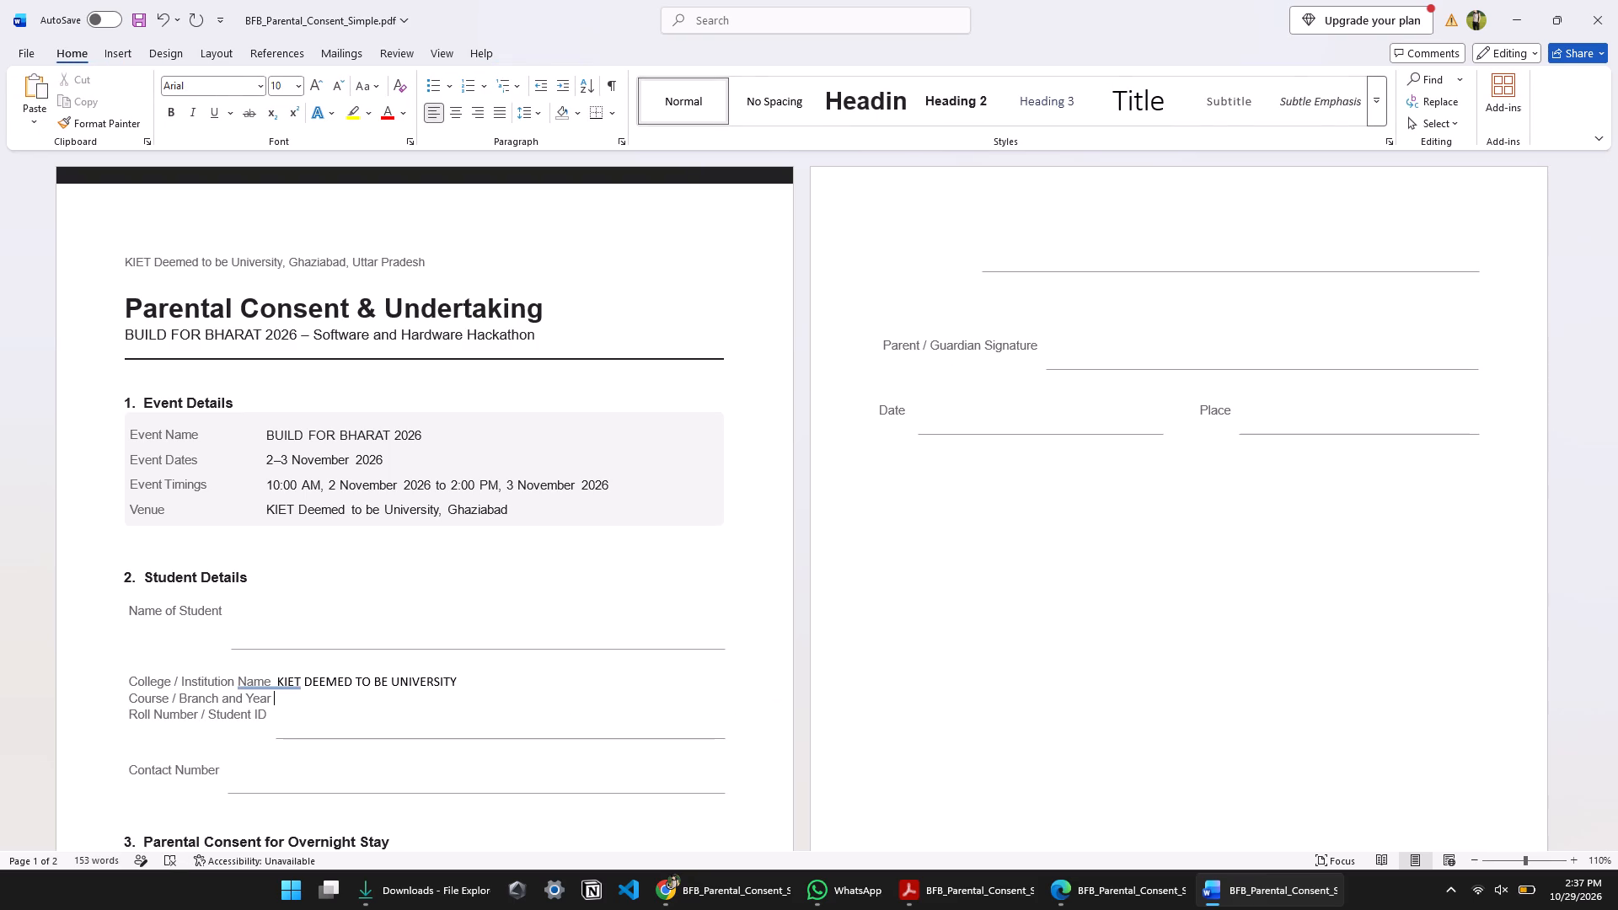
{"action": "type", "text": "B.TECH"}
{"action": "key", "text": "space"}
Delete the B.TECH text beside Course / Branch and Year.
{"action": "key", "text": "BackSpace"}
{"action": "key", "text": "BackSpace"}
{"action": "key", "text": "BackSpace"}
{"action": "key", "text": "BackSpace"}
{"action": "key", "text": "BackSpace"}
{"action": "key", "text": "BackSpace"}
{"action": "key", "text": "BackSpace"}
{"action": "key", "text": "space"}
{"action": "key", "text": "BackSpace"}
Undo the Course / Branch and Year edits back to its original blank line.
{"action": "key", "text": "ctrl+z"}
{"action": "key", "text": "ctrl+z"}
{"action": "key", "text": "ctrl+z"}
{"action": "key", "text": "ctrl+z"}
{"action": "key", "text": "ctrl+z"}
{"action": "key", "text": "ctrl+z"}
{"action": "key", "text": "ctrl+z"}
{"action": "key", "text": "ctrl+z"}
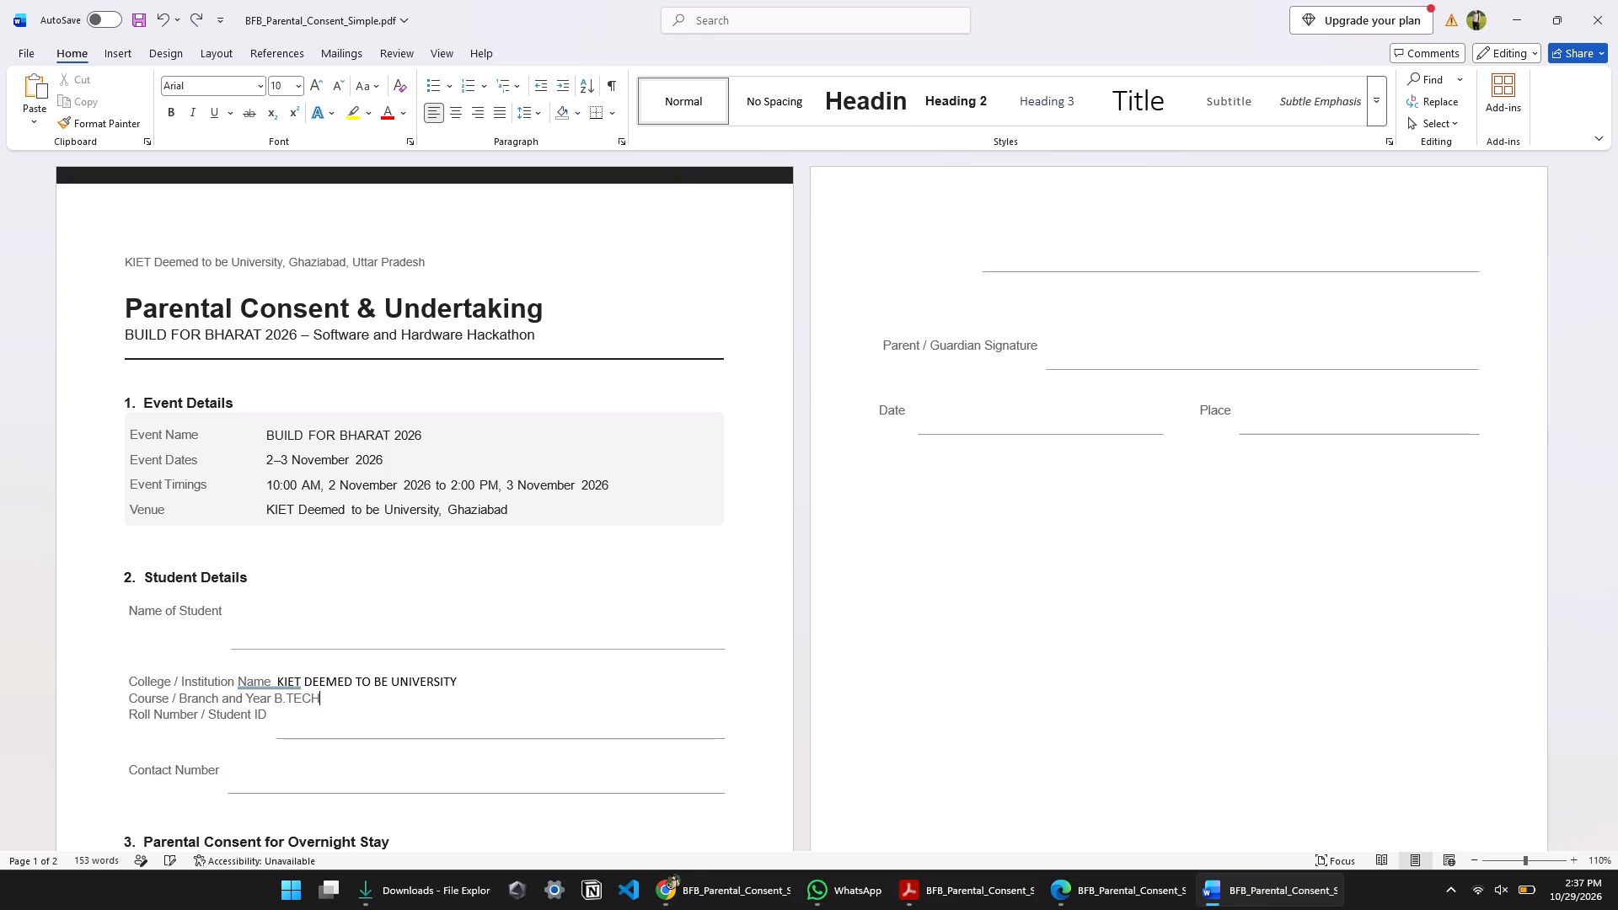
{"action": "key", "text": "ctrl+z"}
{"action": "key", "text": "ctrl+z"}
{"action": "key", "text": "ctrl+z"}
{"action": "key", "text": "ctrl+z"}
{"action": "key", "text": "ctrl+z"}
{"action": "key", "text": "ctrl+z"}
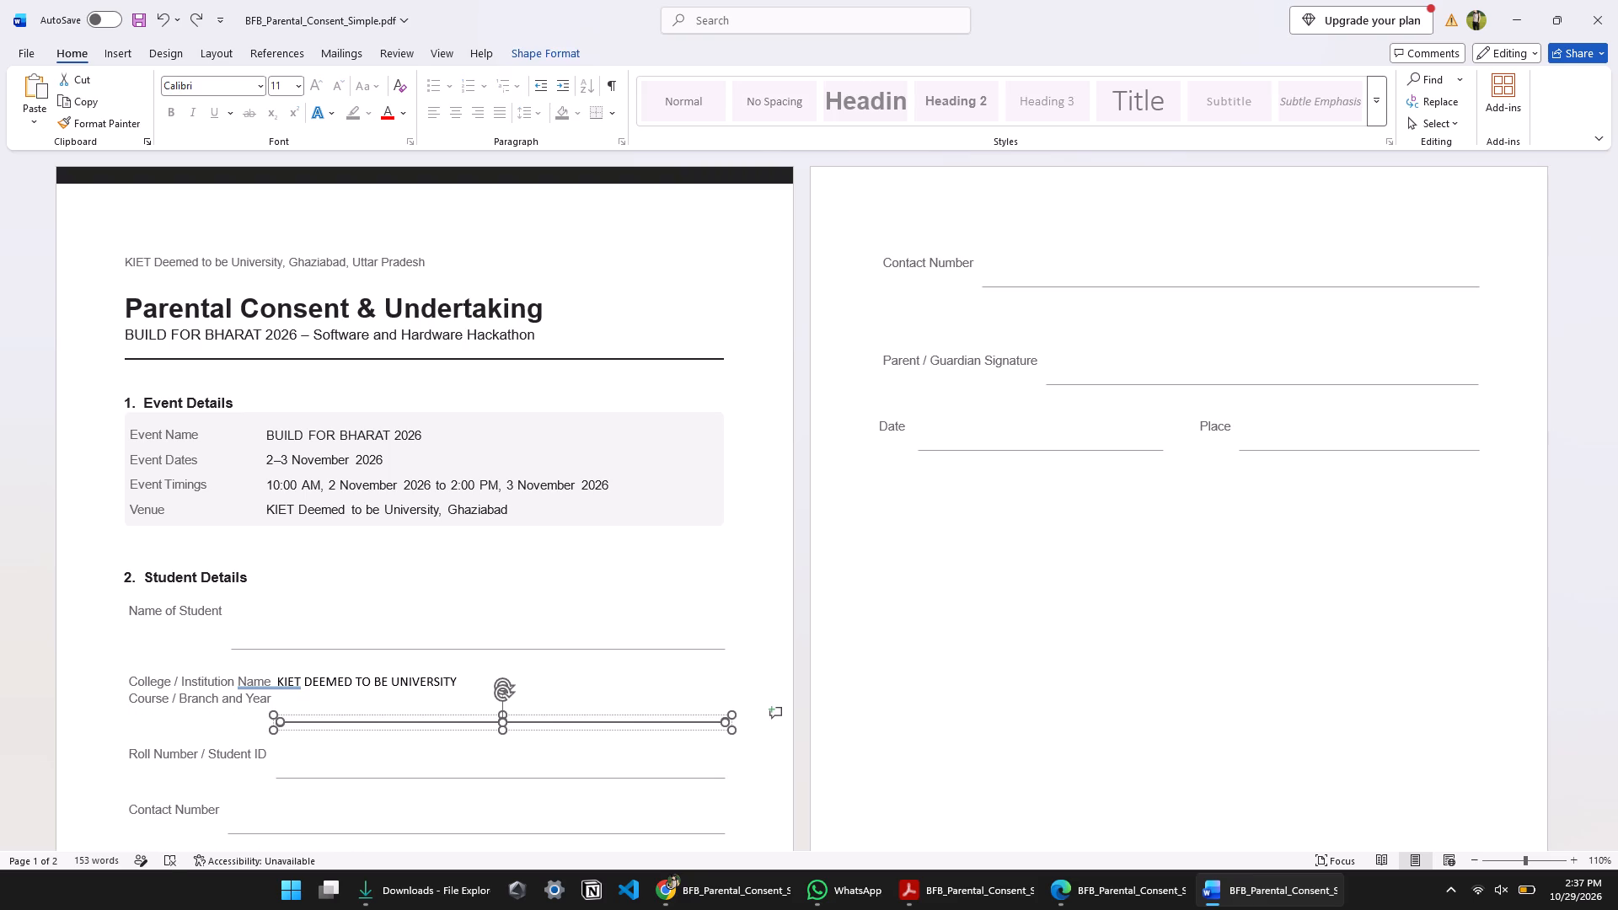
Replace the blank line for Roll Number / Student ID with the student's roll number beside the label.
{"action": "left_click", "coordinate": [547, 763]}
{"action": "left_click", "coordinate": [419, 762]}
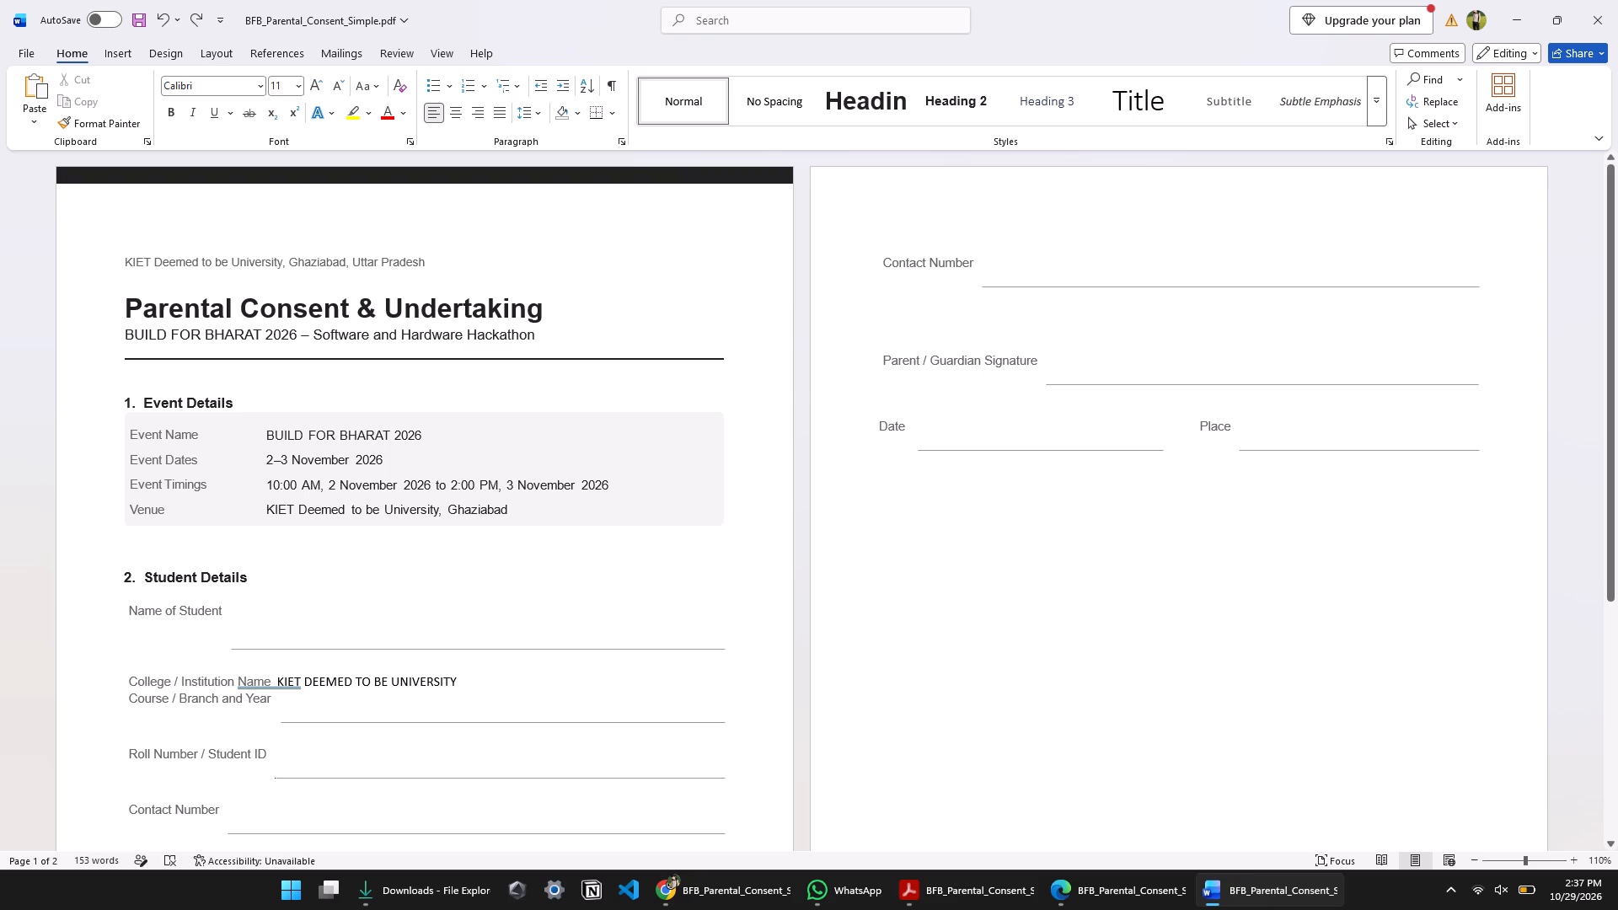
{"action": "left_click", "coordinate": [278, 768]}
{"action": "scroll", "coordinate": [348, 772], "scroll_direction": "down", "scroll_amount": 3}
{"action": "scroll", "coordinate": [348, 772], "scroll_direction": "up", "scroll_amount": 2}
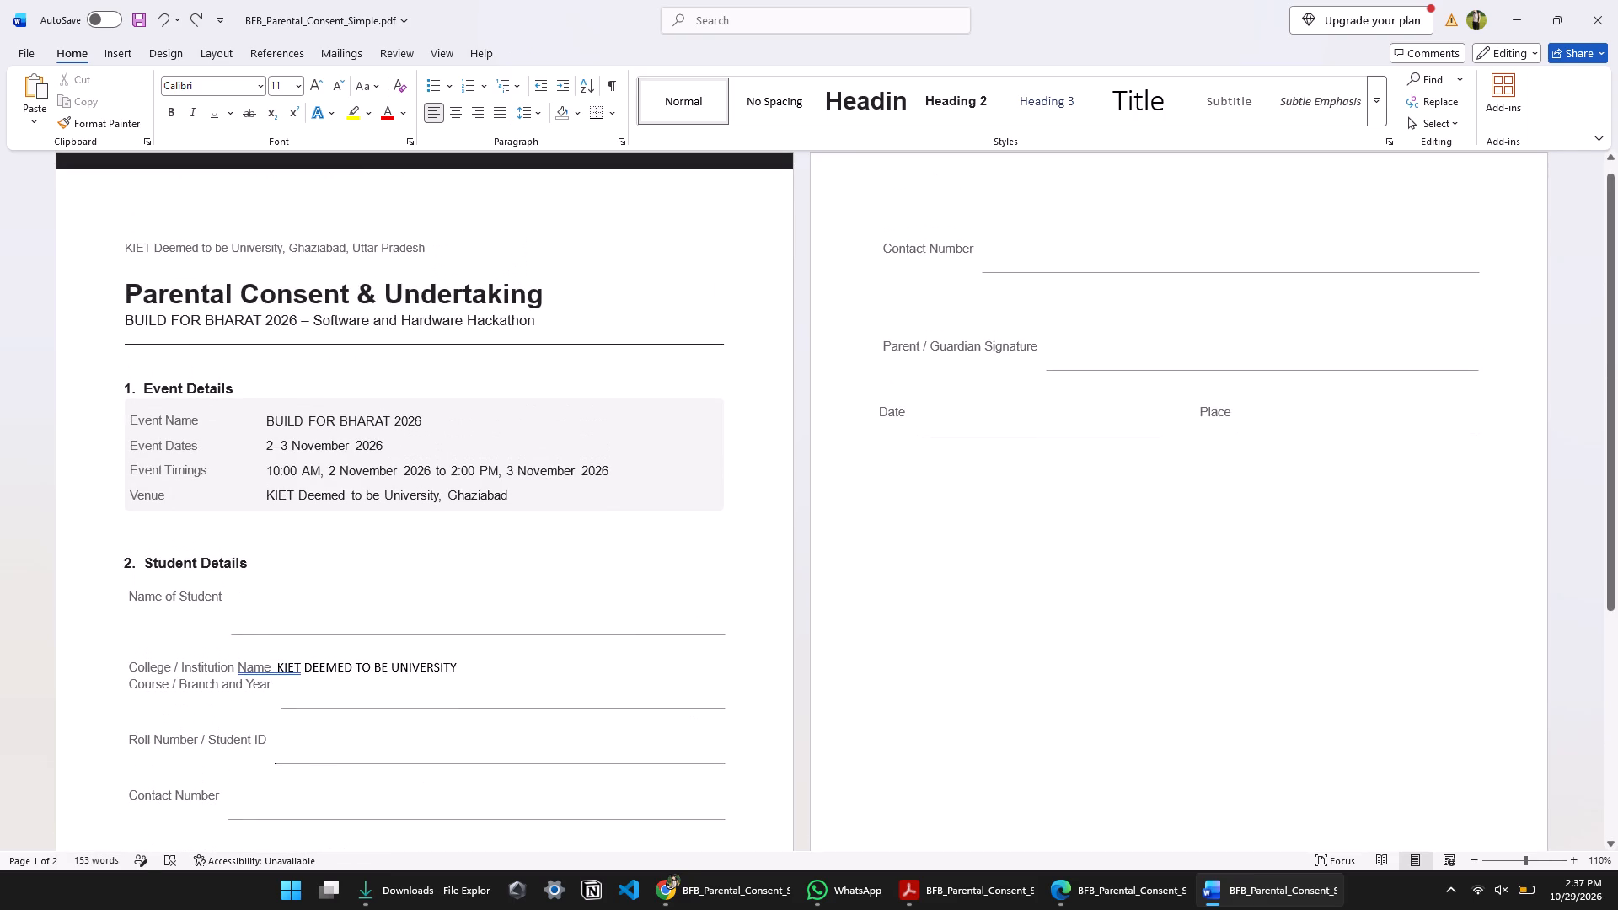
{"action": "double_click", "coordinate": [367, 763]}
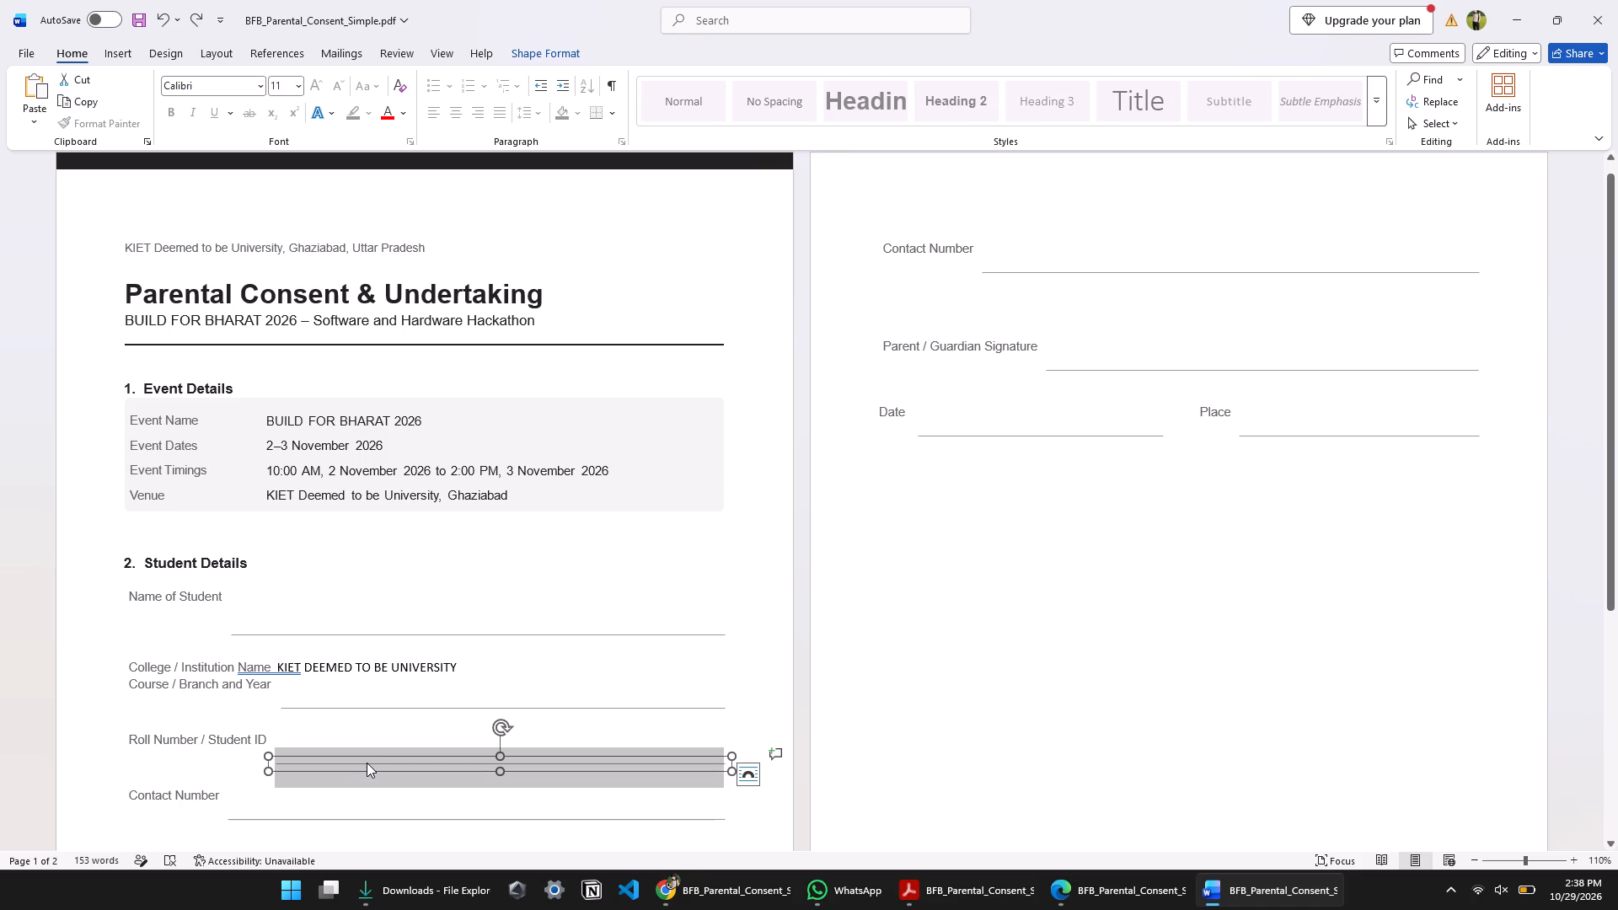
{"action": "key", "text": "BackSpace"}
{"action": "key", "text": "BackSpace"}
{"action": "key", "text": "BackSpace"}
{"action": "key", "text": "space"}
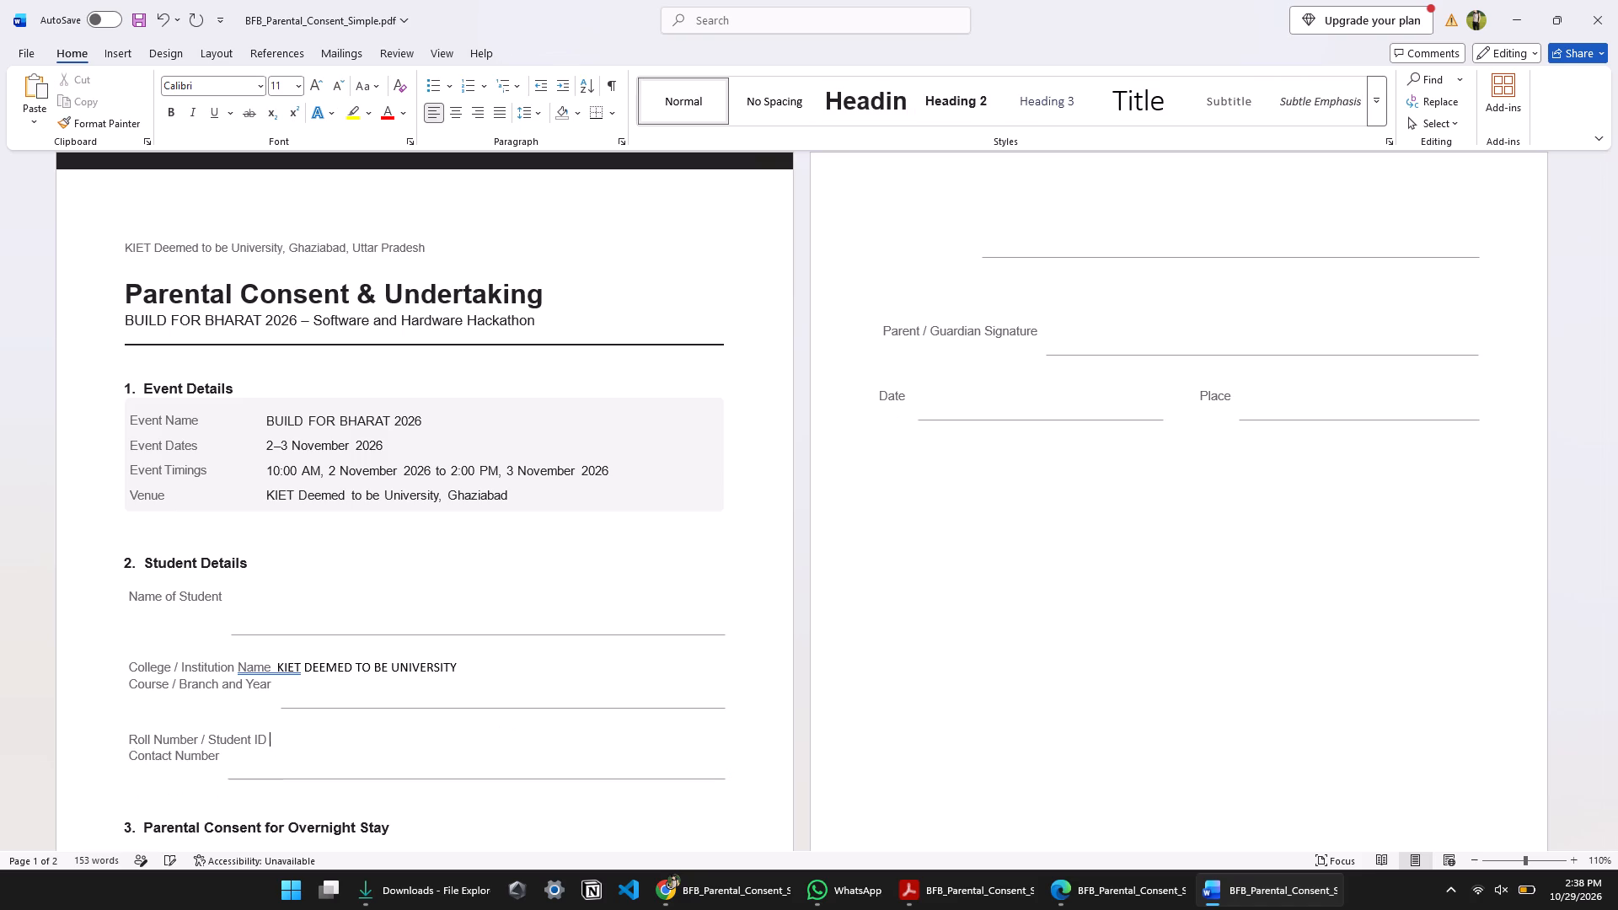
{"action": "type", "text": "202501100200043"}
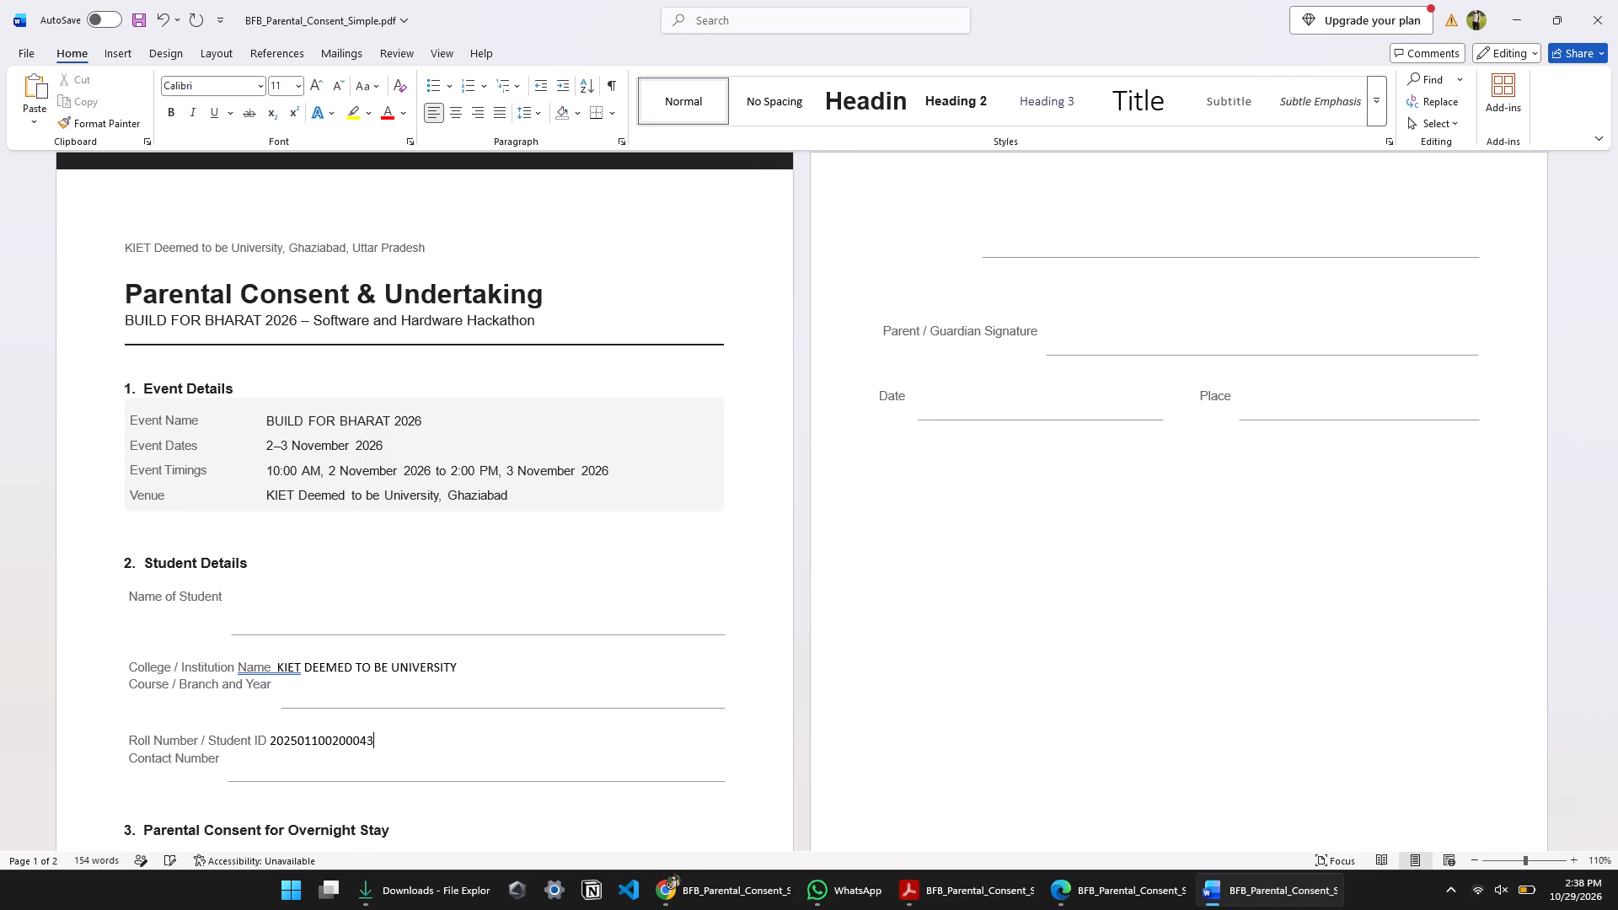
Select the blank line for the student's Contact Number under Student Details.
{"action": "double_click", "coordinate": [371, 784]}
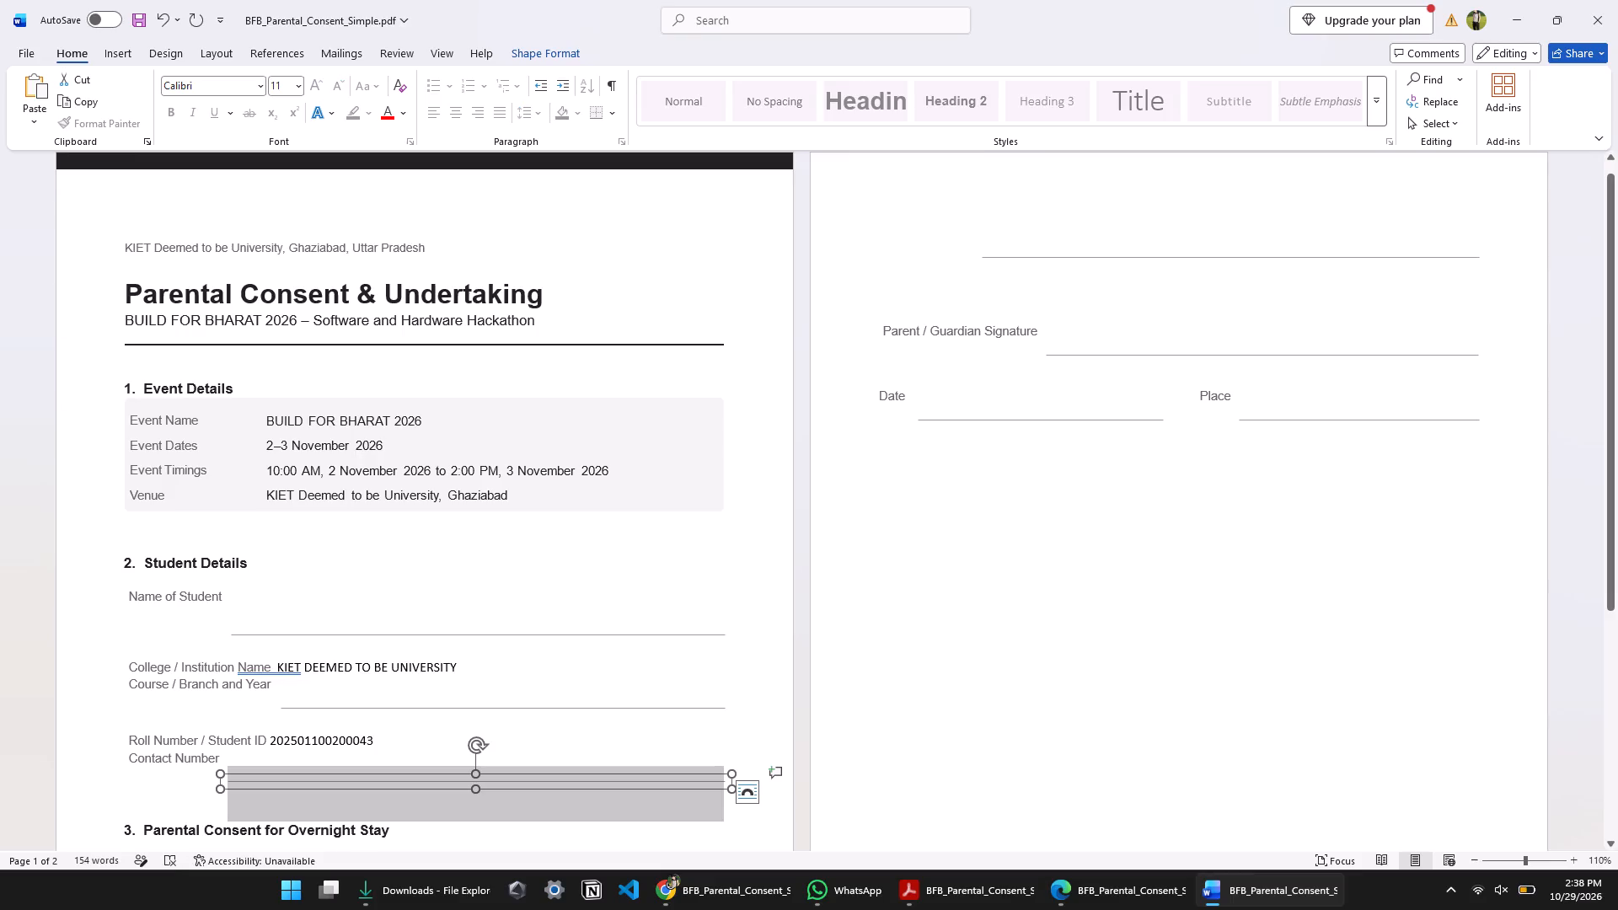
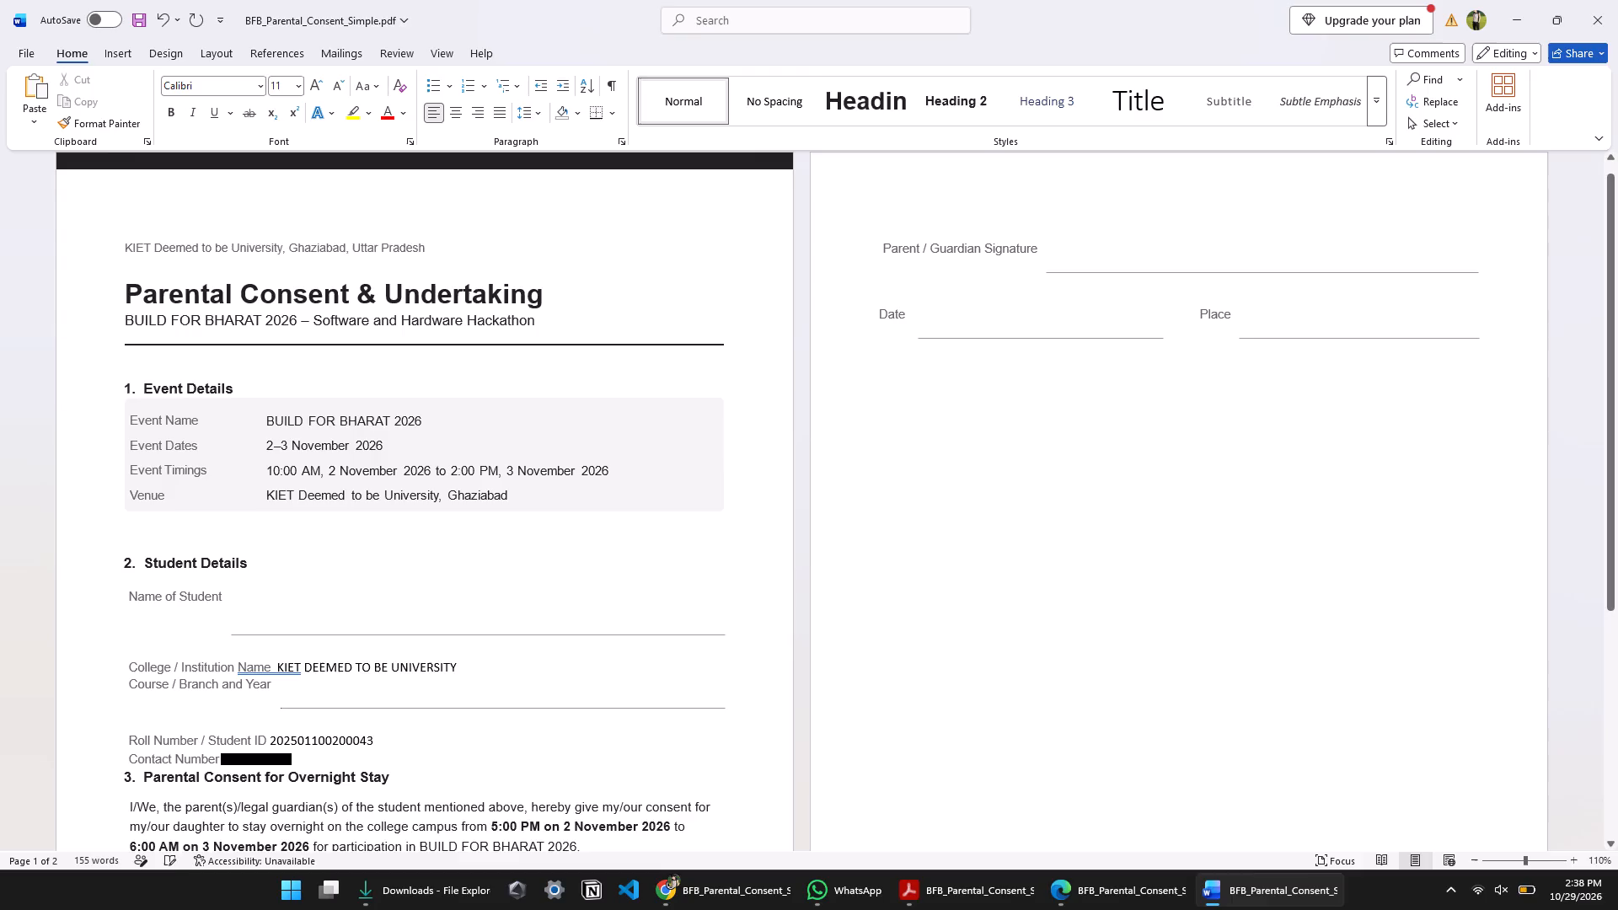
Replace the blank line for Course / Branch and Year with "B.TECH/ CSE – 2nd YEAR" beside the label.
{"action": "left_click", "coordinate": [294, 703]}
{"action": "double_click", "coordinate": [312, 708]}
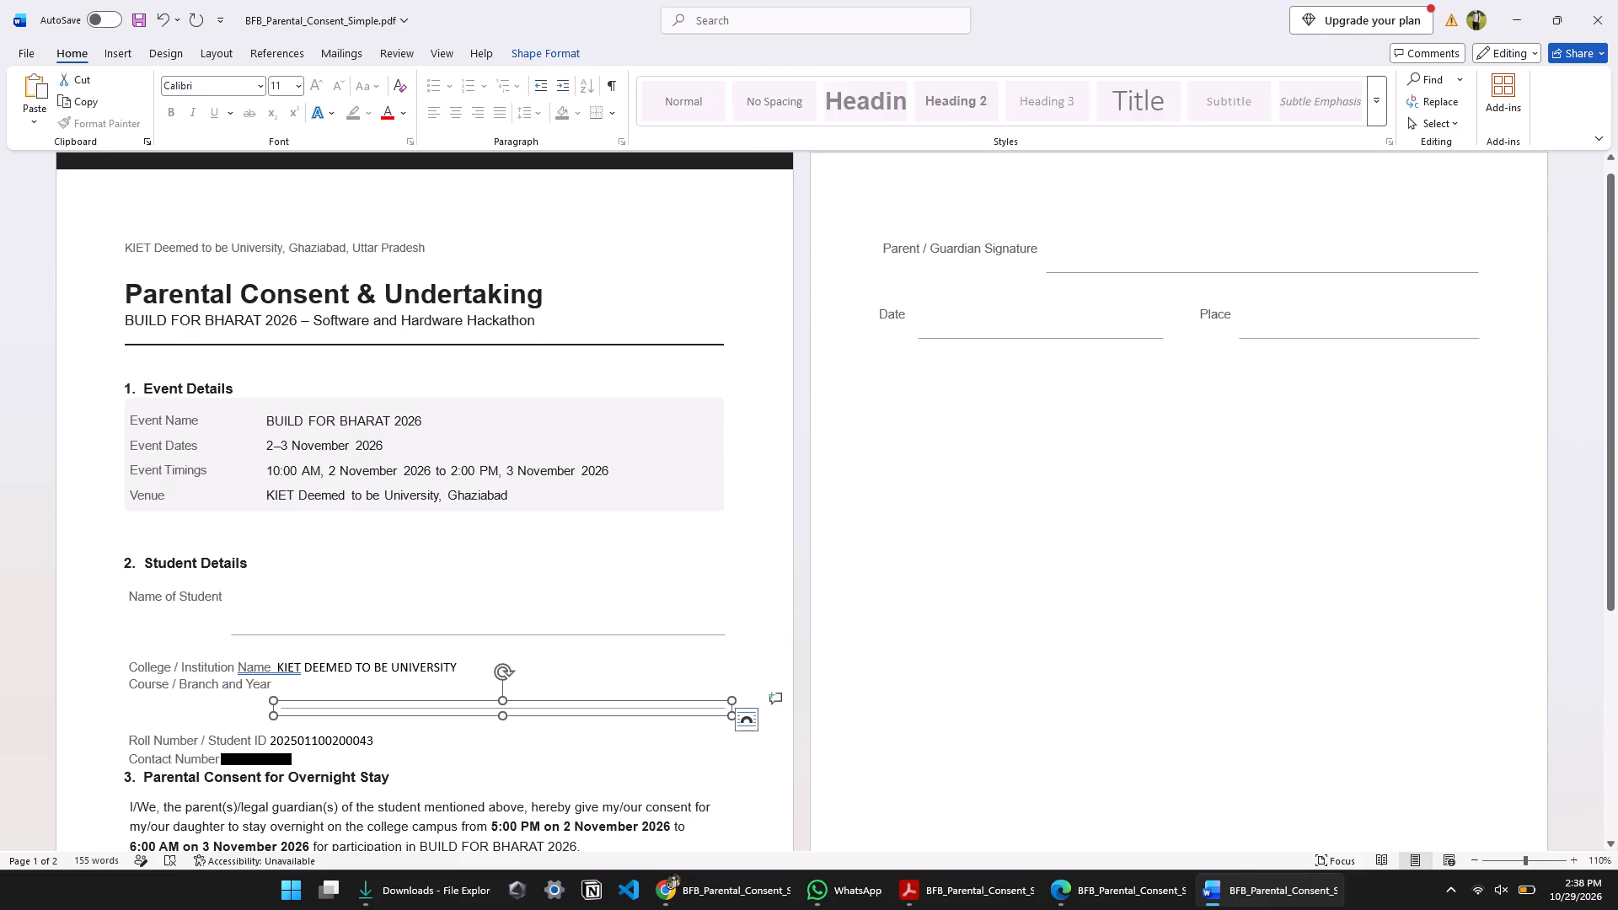
{"action": "key", "text": "BackSpace"}
{"action": "key", "text": "BackSpace"}
{"action": "key", "text": "BackSpace"}
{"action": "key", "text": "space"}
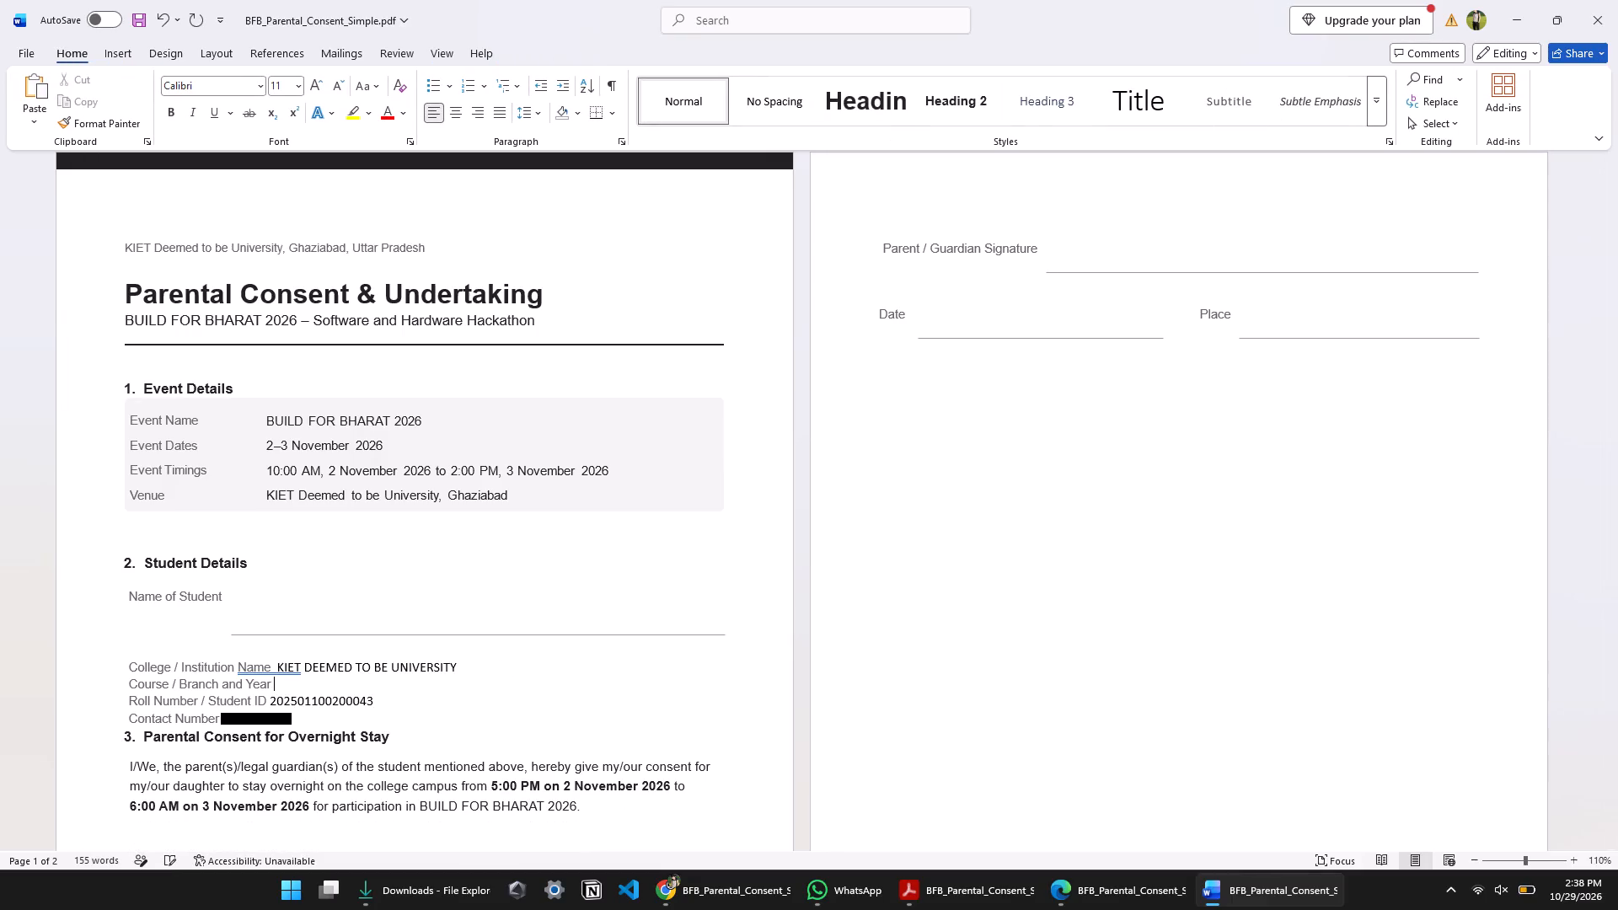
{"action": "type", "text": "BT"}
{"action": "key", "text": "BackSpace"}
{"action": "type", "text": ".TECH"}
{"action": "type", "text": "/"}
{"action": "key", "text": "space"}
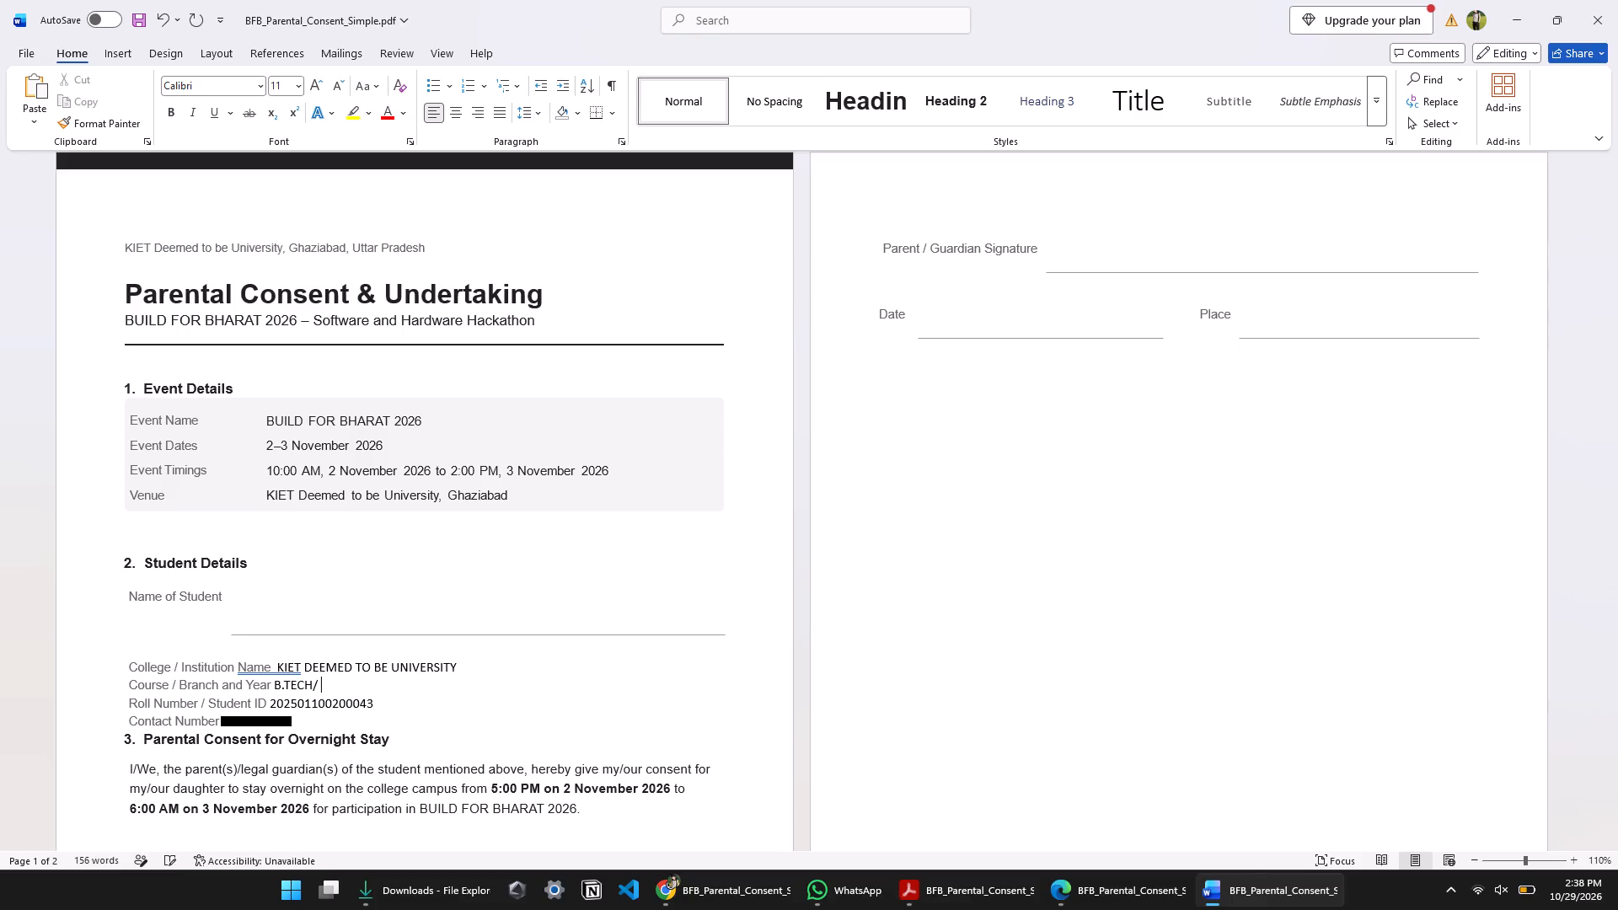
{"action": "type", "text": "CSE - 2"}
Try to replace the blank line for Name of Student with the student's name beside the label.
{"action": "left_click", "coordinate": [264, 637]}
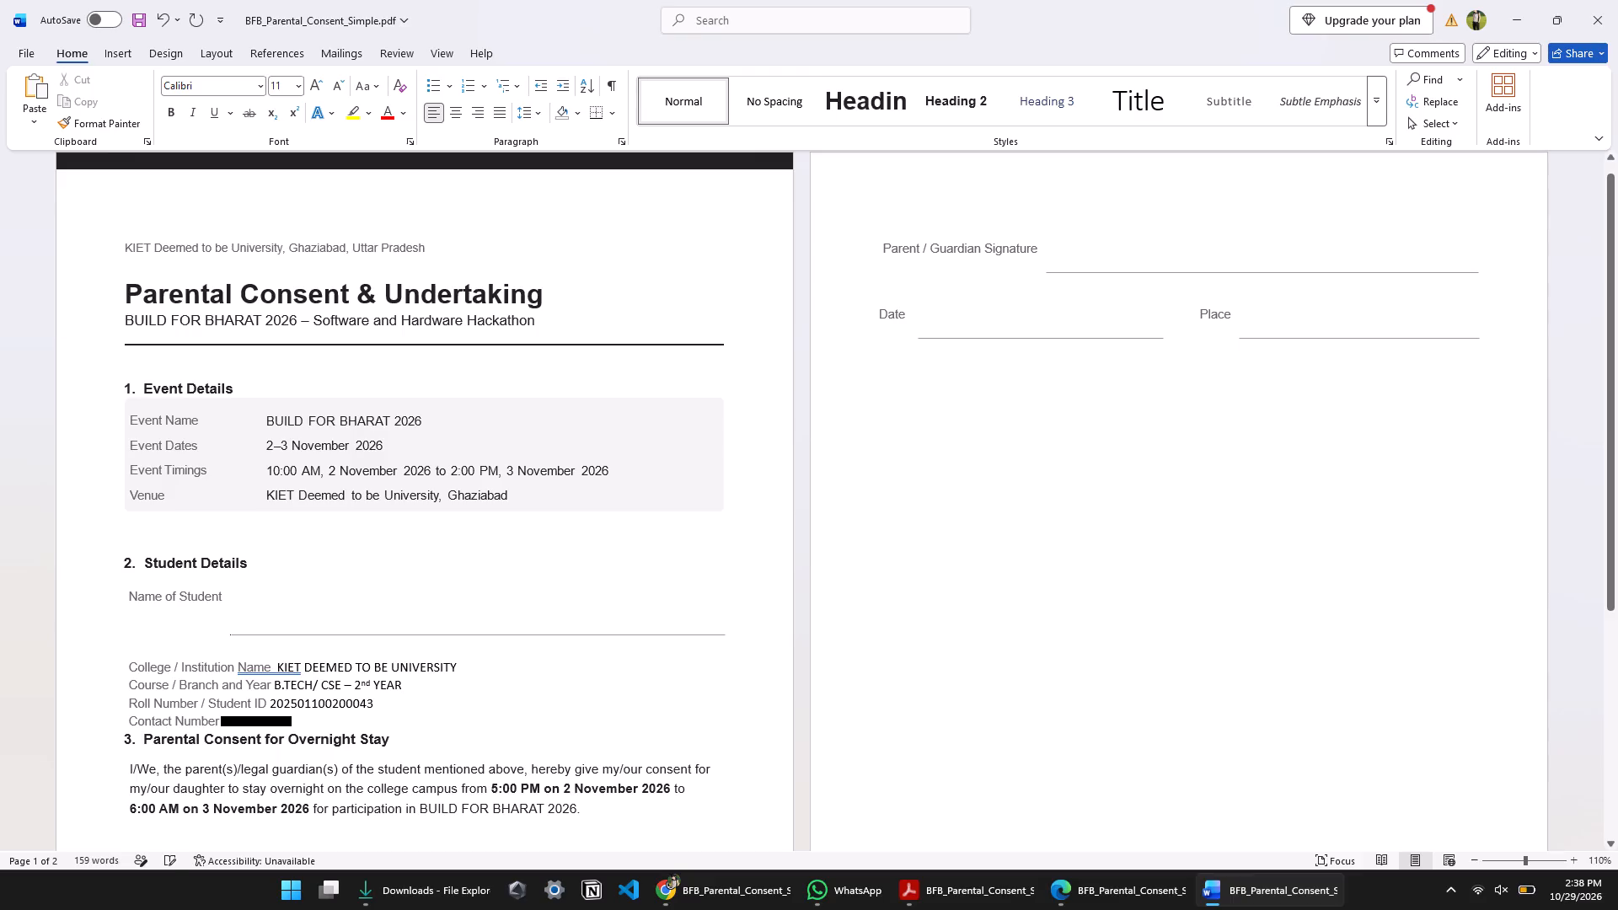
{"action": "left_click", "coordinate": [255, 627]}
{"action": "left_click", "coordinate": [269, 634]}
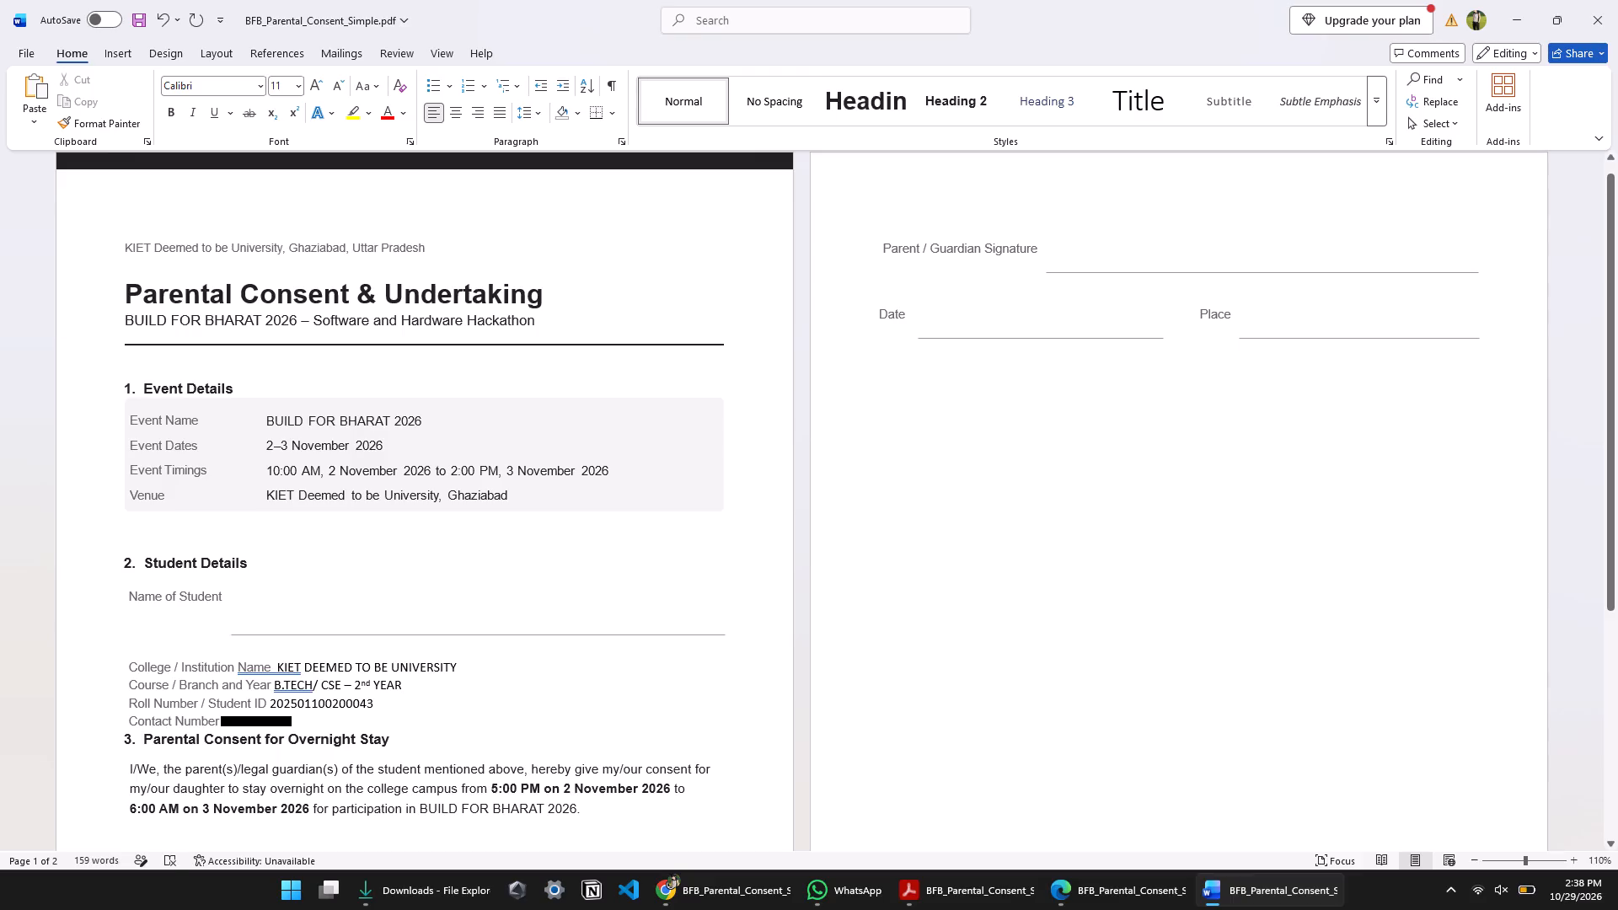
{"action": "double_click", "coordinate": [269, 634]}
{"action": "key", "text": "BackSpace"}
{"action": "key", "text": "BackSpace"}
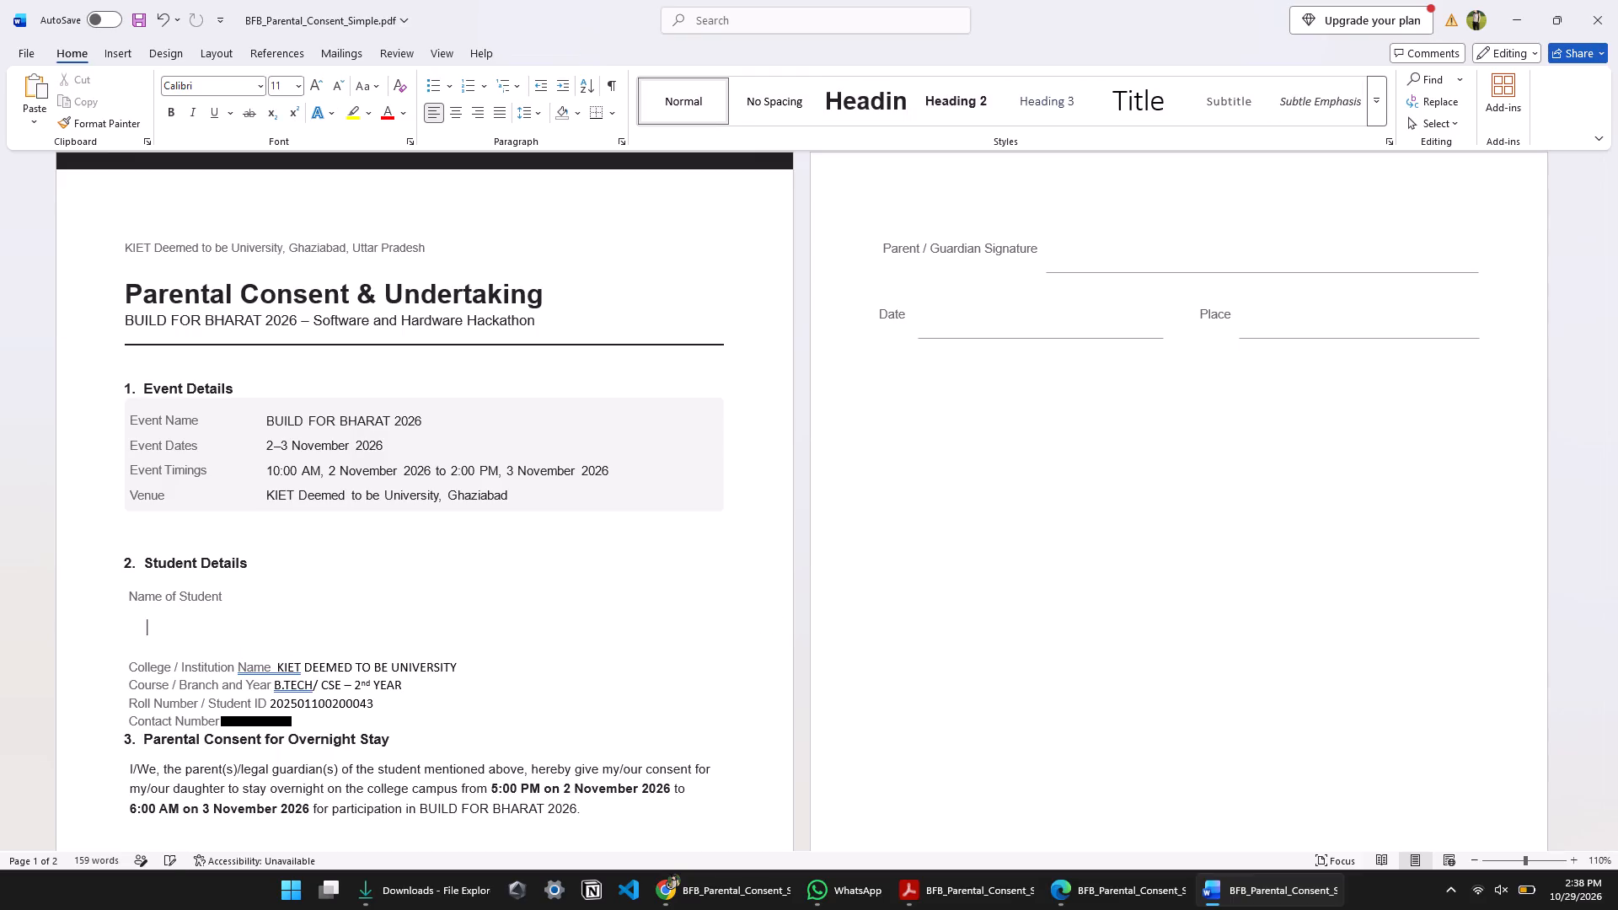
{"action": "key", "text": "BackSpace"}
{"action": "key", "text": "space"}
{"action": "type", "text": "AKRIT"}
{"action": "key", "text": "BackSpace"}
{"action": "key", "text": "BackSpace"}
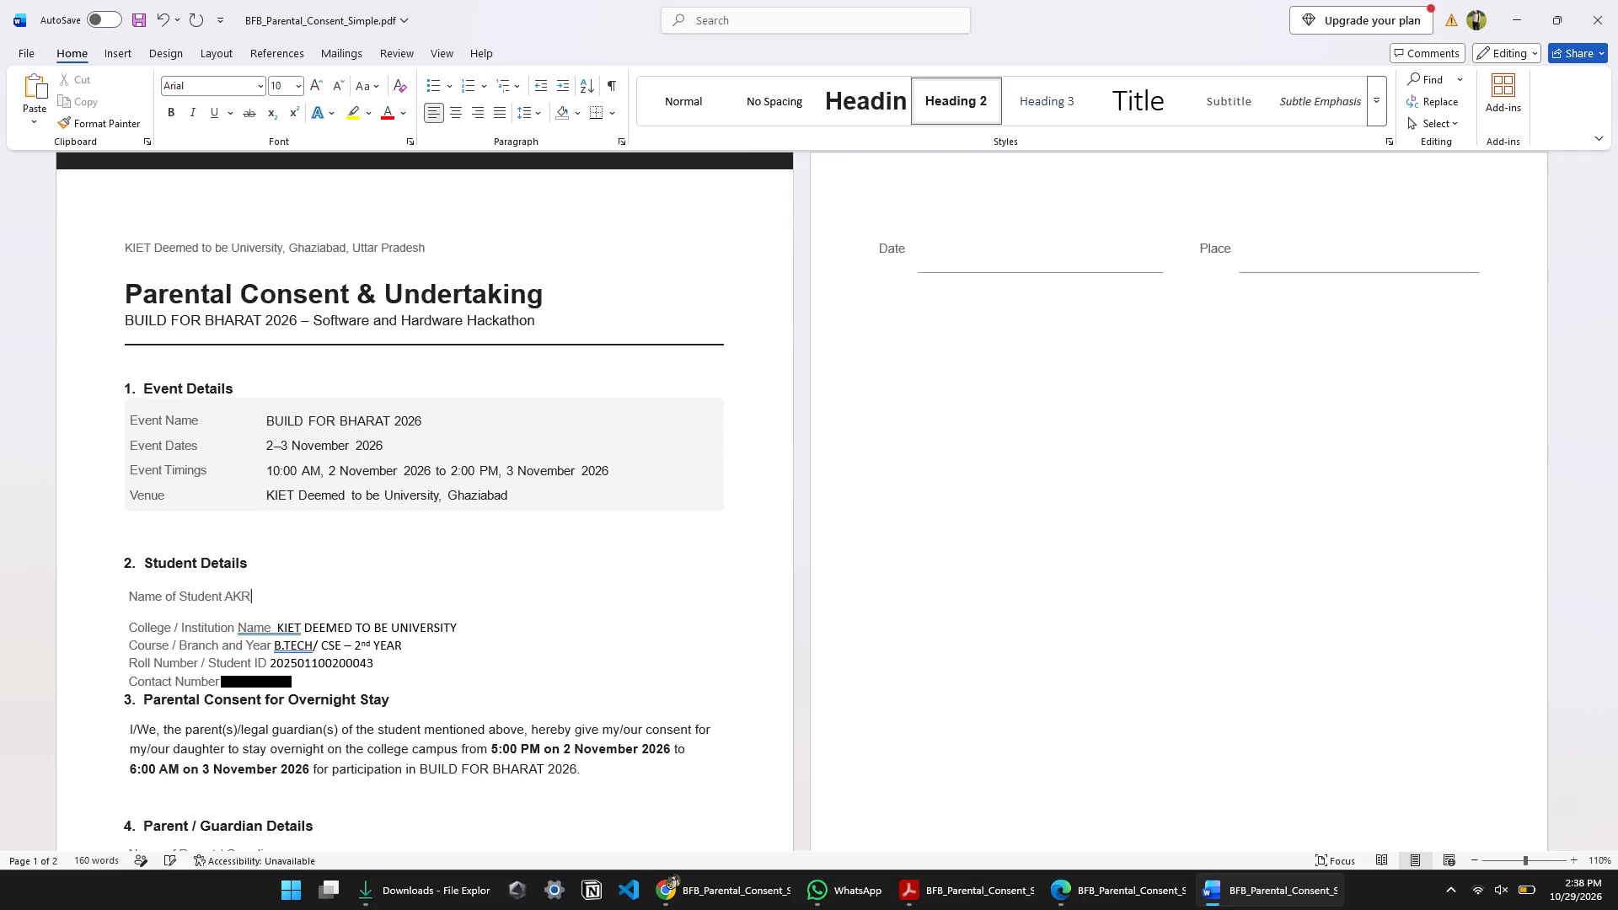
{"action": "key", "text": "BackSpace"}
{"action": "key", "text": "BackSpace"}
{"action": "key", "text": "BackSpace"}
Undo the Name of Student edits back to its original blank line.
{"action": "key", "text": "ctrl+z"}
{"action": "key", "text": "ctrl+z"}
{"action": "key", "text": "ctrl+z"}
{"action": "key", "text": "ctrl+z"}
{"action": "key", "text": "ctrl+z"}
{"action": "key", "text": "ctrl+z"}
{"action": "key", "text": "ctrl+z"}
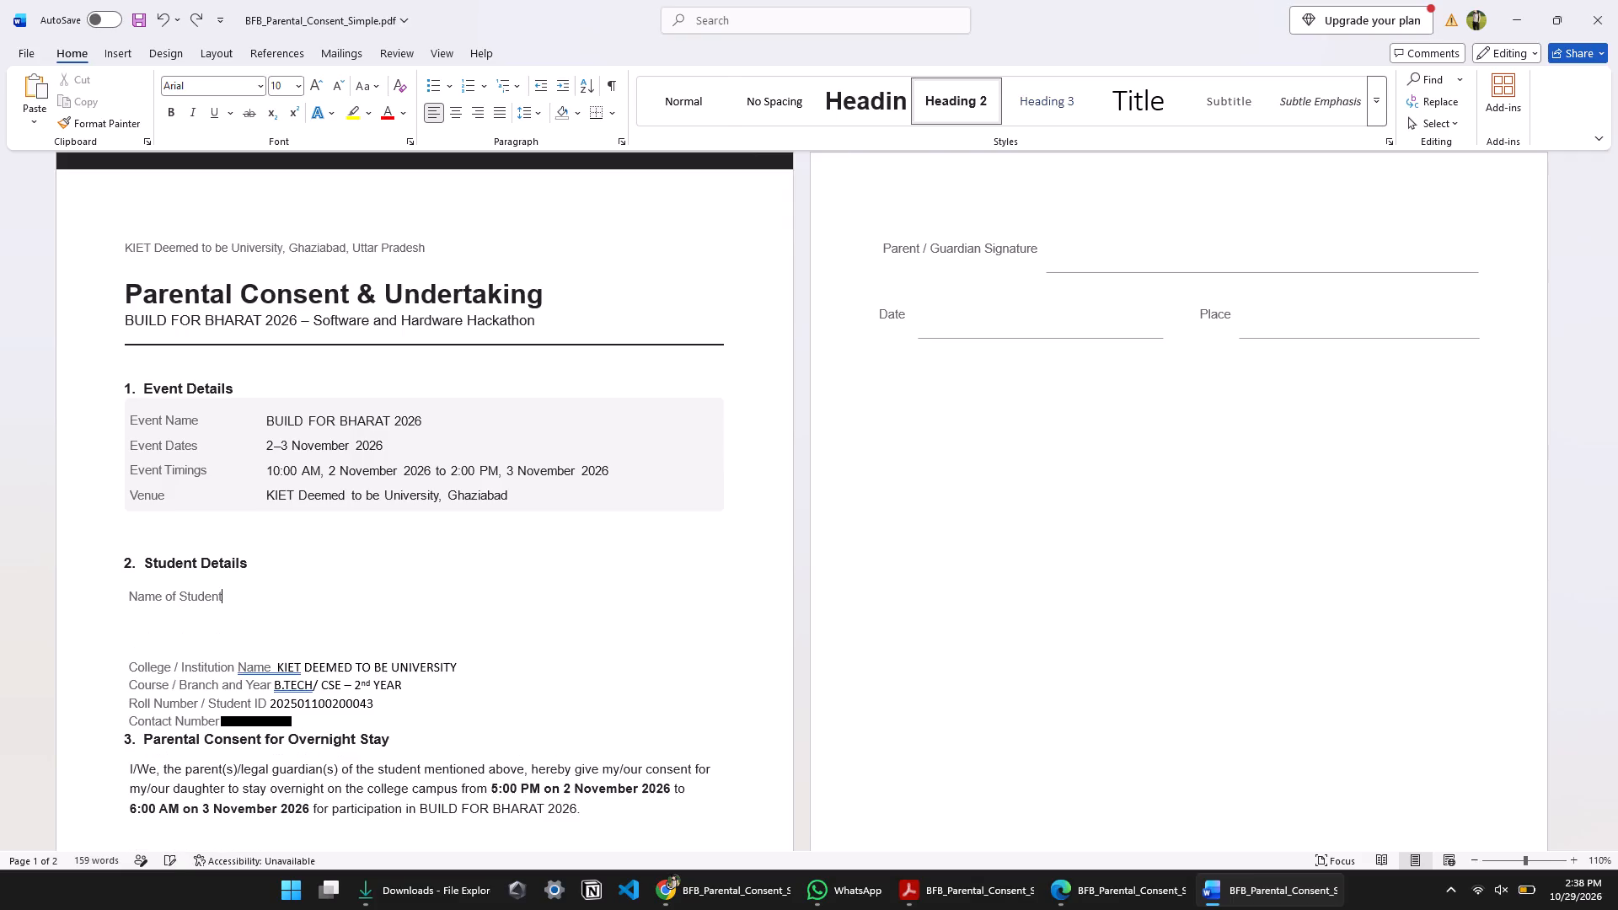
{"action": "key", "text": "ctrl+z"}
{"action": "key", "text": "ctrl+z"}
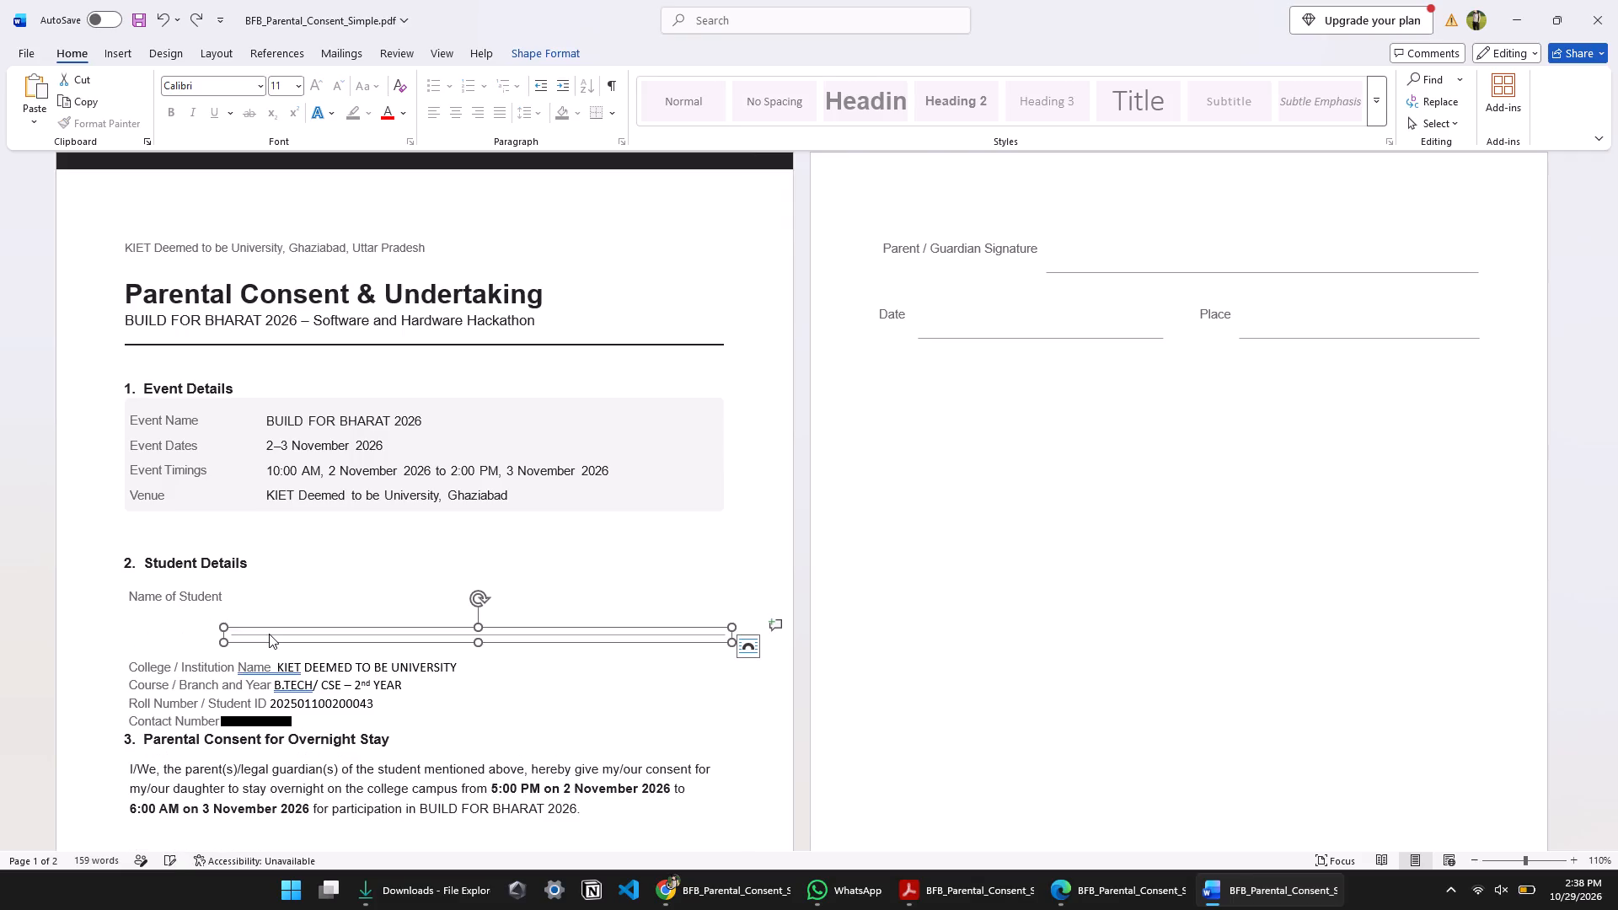
Enter the student's name in the paragraph under Name of Student and delete the blank line beneath it.
{"action": "left_click", "coordinate": [308, 614]}
{"action": "left_click", "coordinate": [279, 624]}
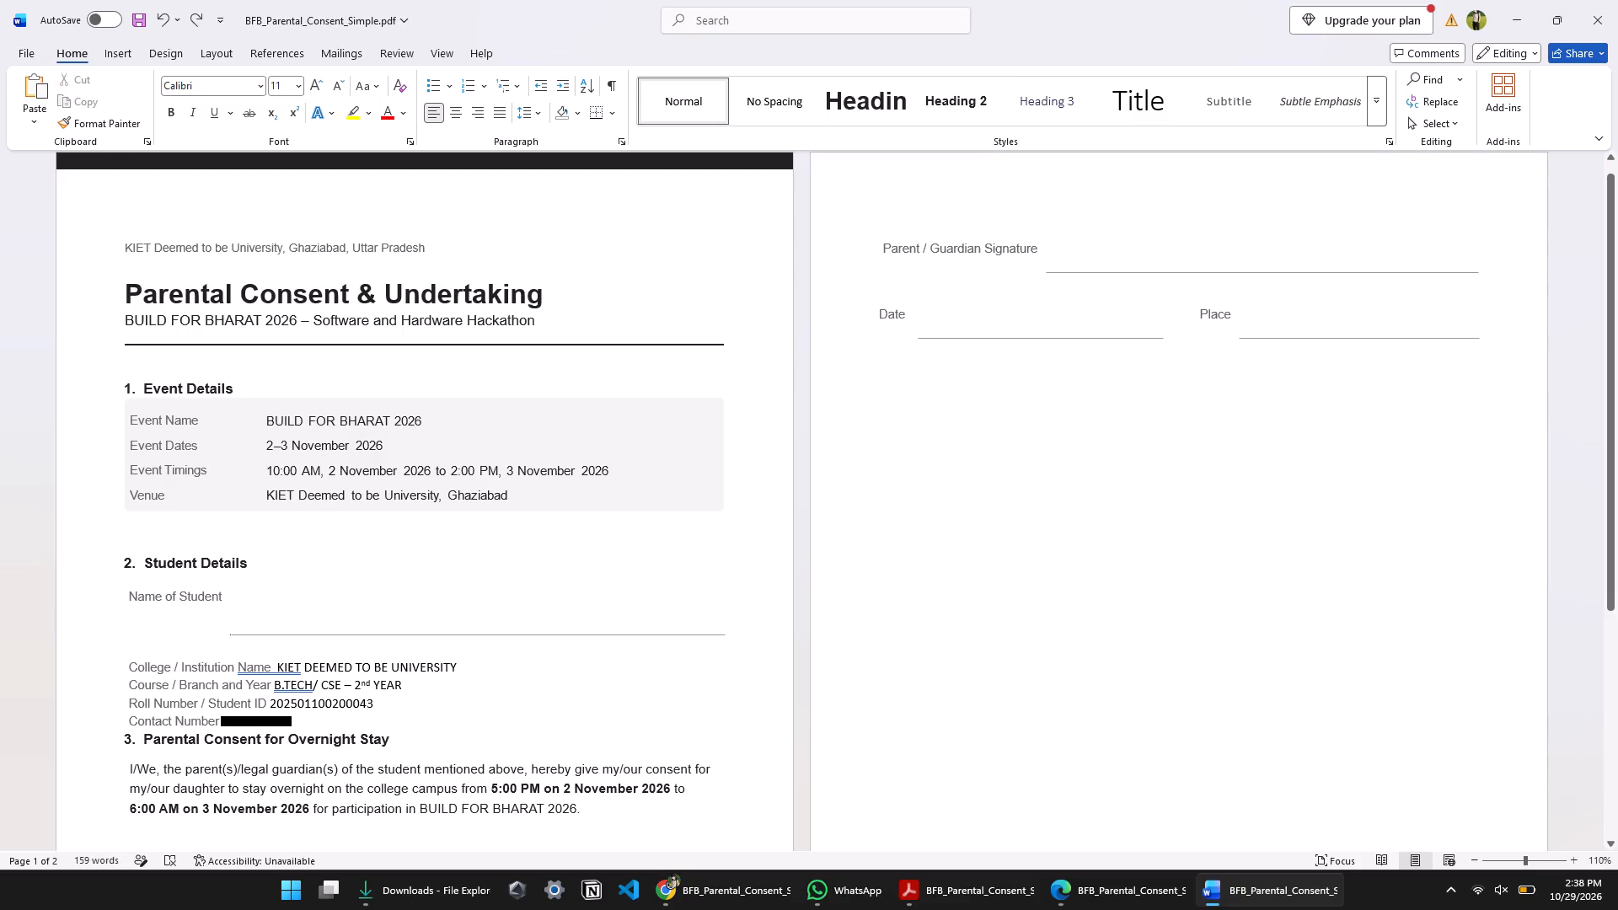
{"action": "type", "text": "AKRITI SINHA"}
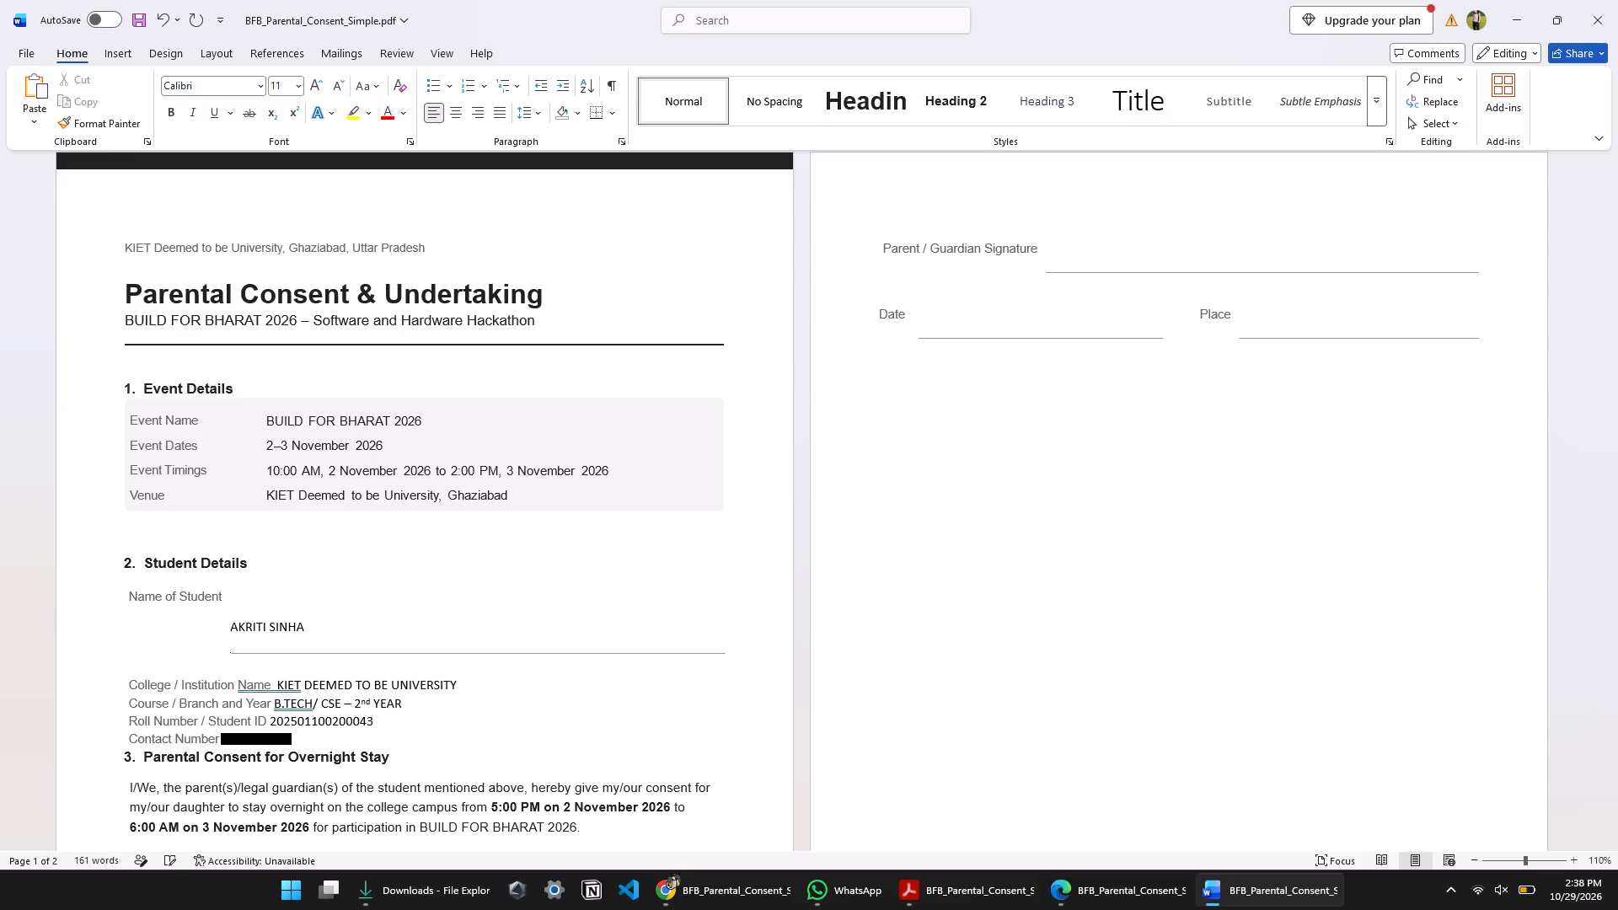
{"action": "double_click", "coordinate": [343, 651]}
{"action": "left_click", "coordinate": [343, 651]}
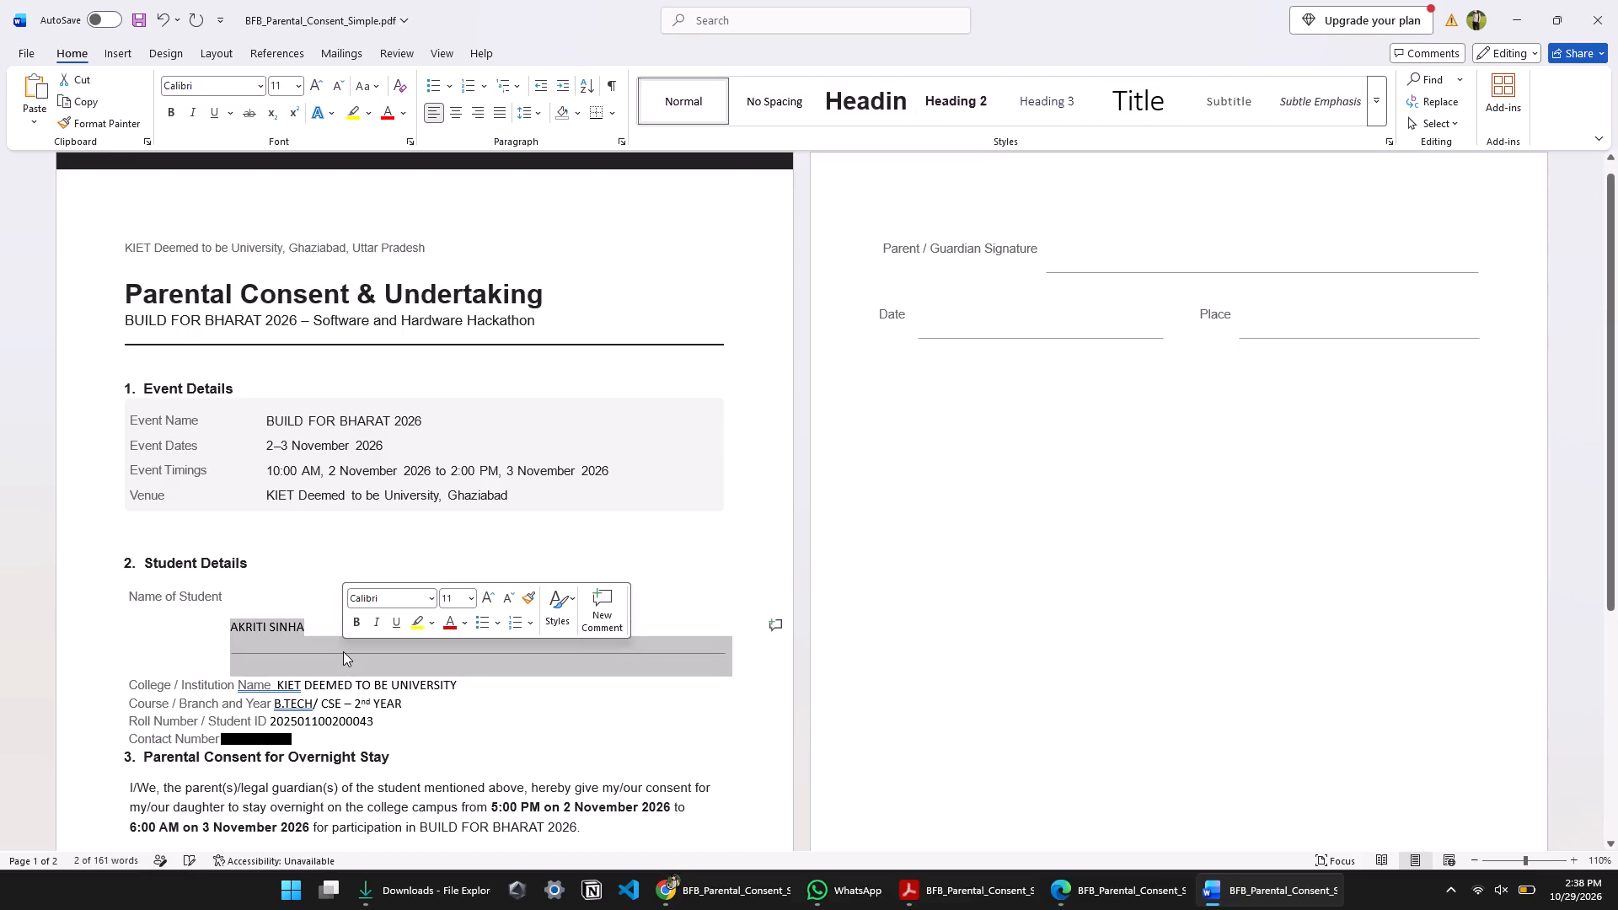
{"action": "left_click", "coordinate": [343, 651]}
{"action": "double_click", "coordinate": [343, 651]}
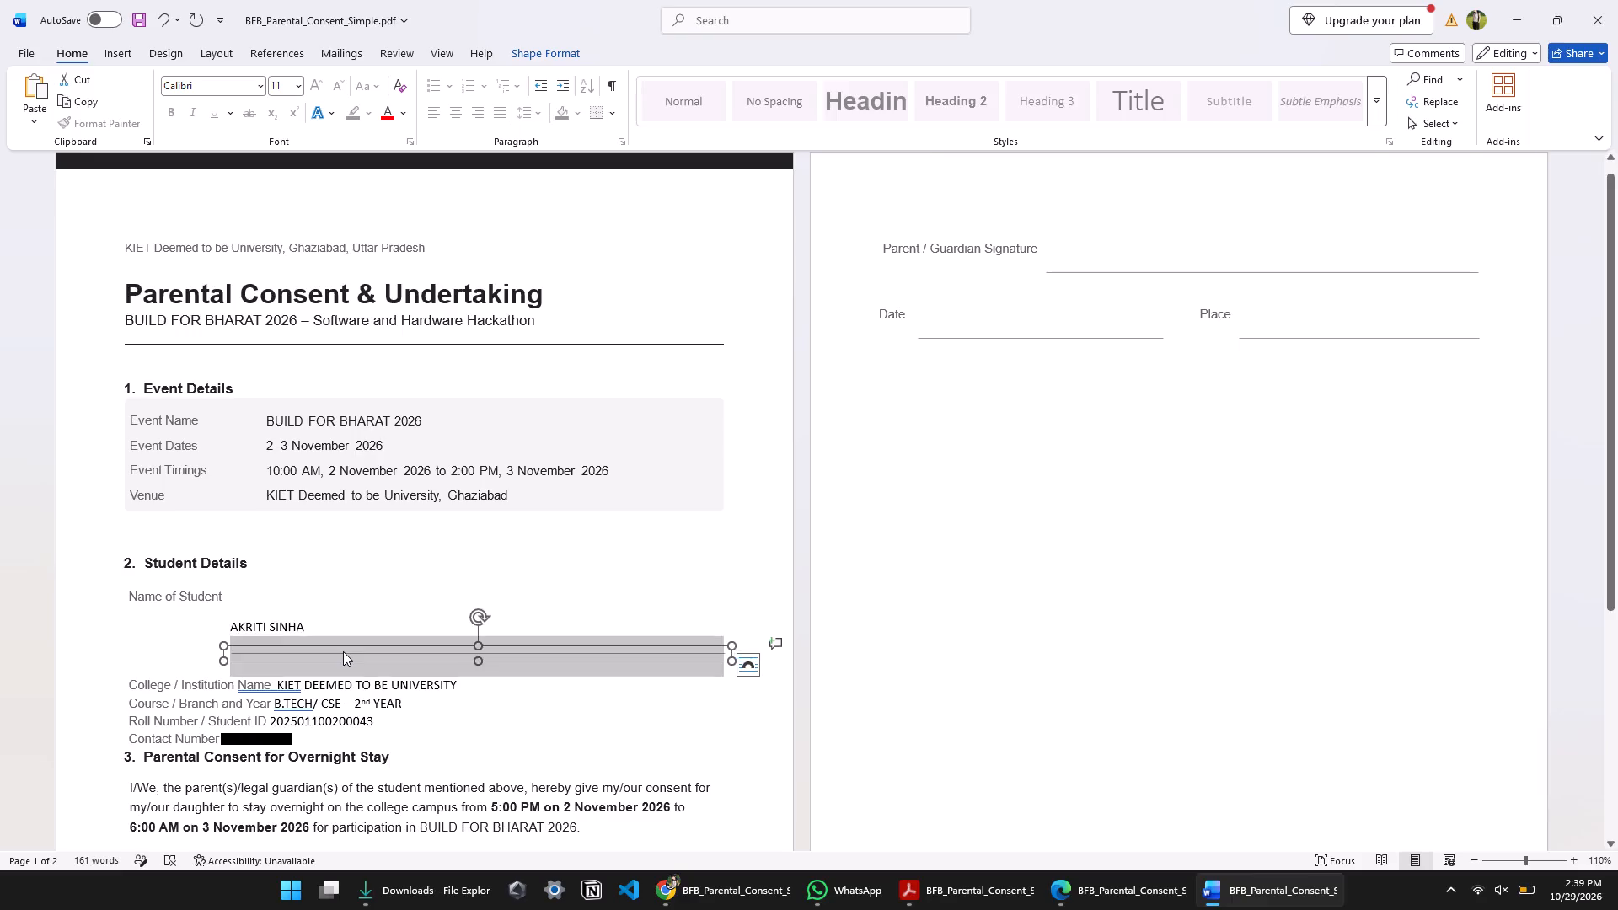
{"action": "key", "text": "BackSpace"}
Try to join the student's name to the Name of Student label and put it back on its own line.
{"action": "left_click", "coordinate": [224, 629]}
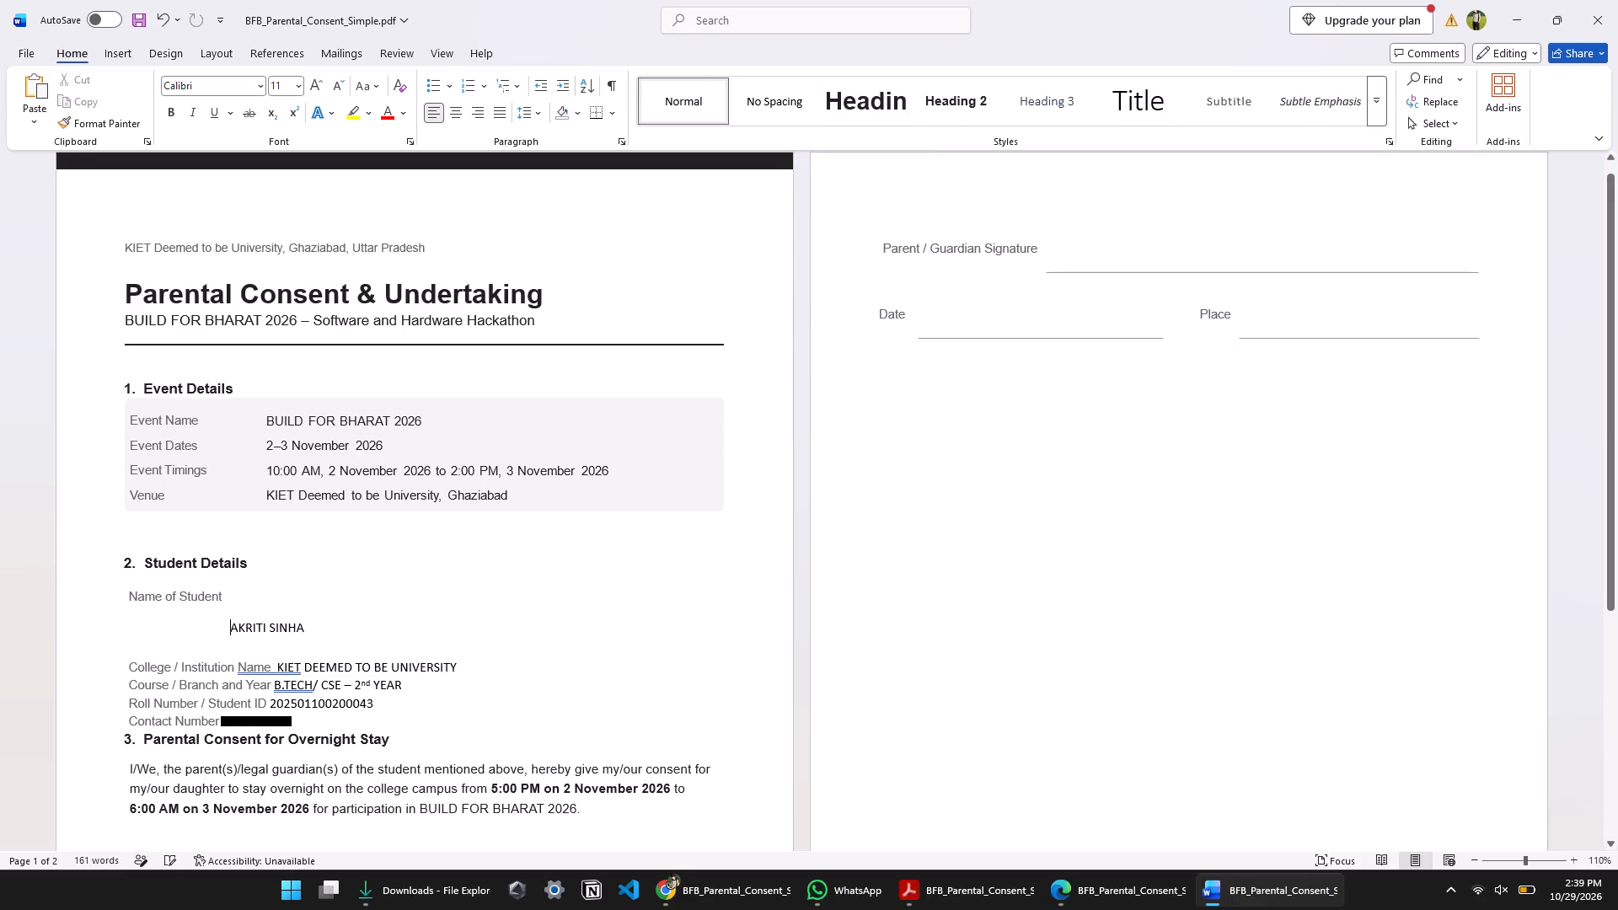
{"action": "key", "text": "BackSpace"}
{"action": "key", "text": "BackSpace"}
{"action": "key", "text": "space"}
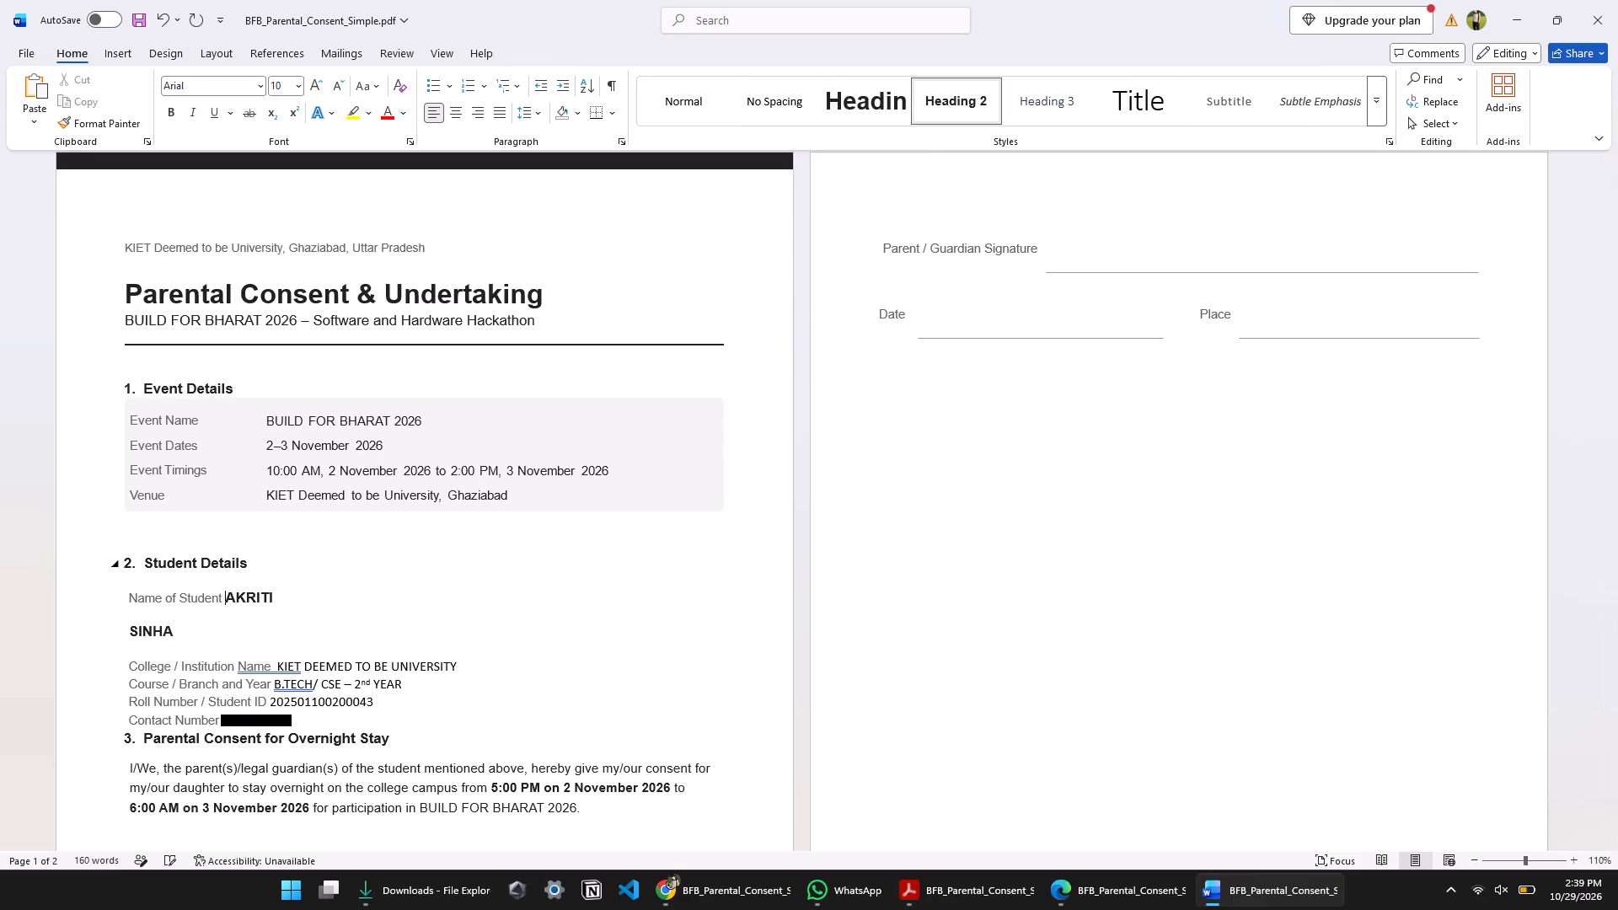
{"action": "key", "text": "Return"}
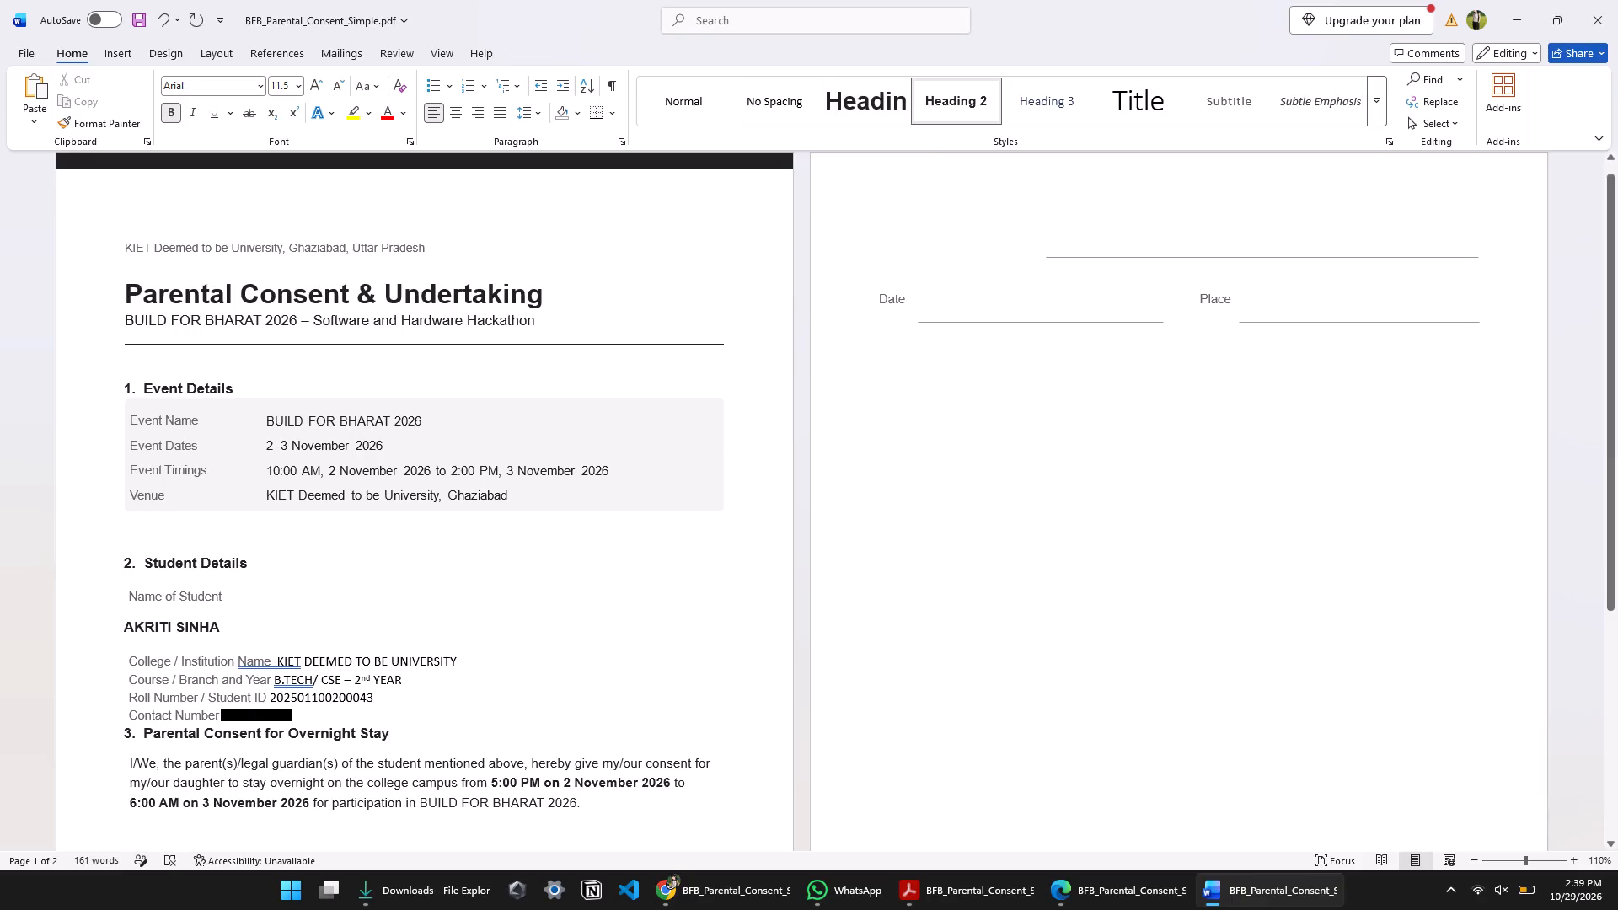
Remove the bold formatting from the student's name.
{"action": "triple_click", "coordinate": [177, 629]}
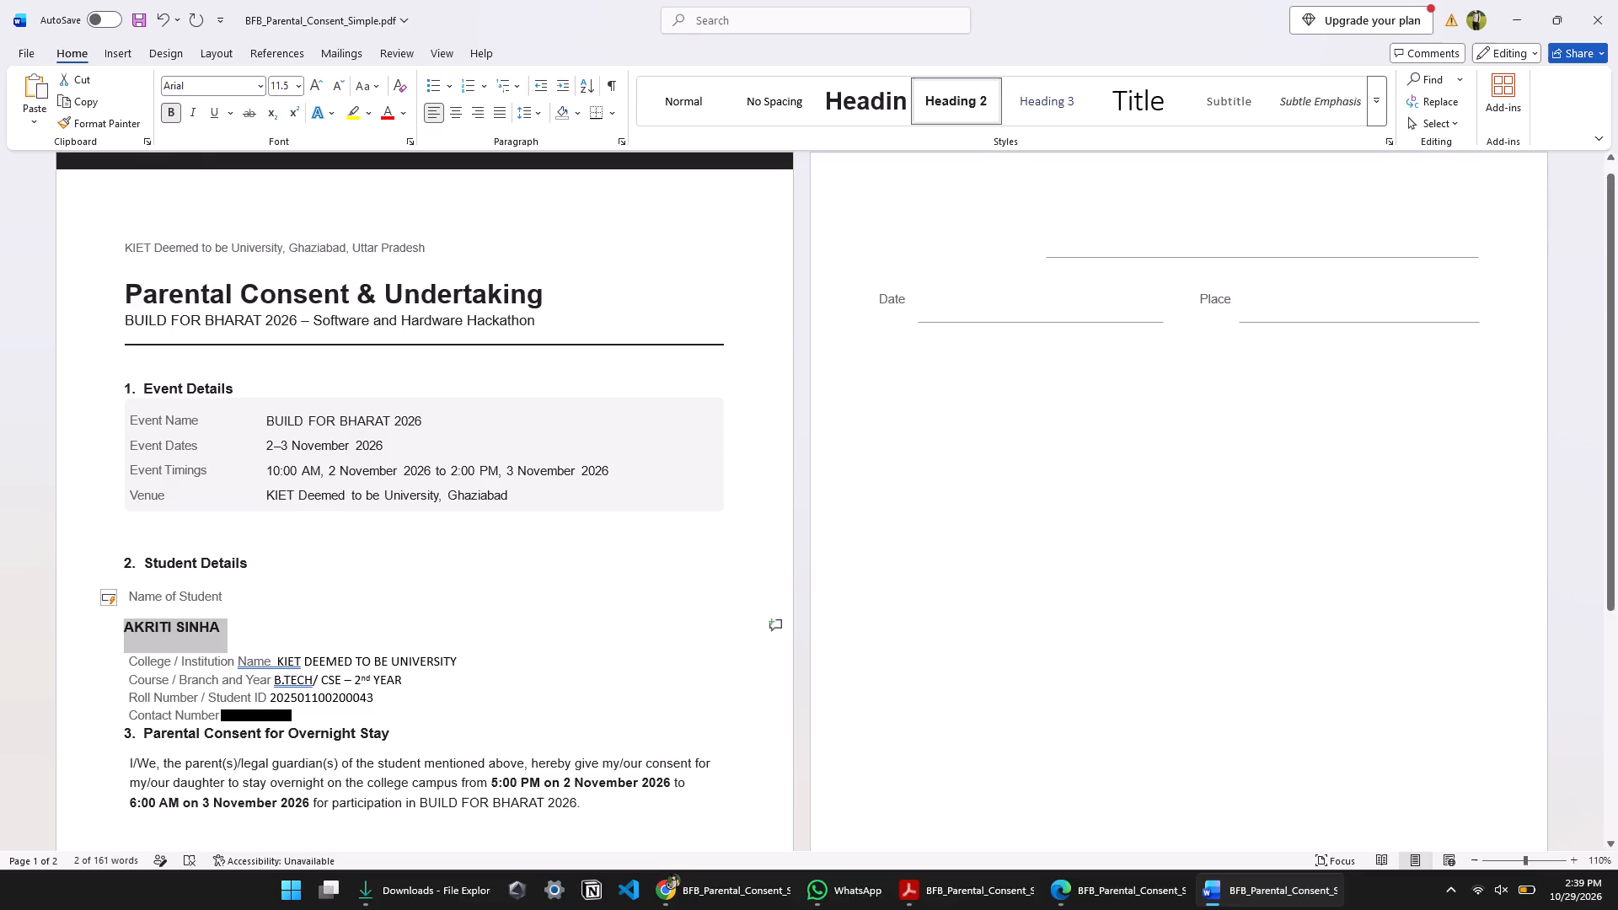
{"action": "left_click", "coordinate": [167, 116]}
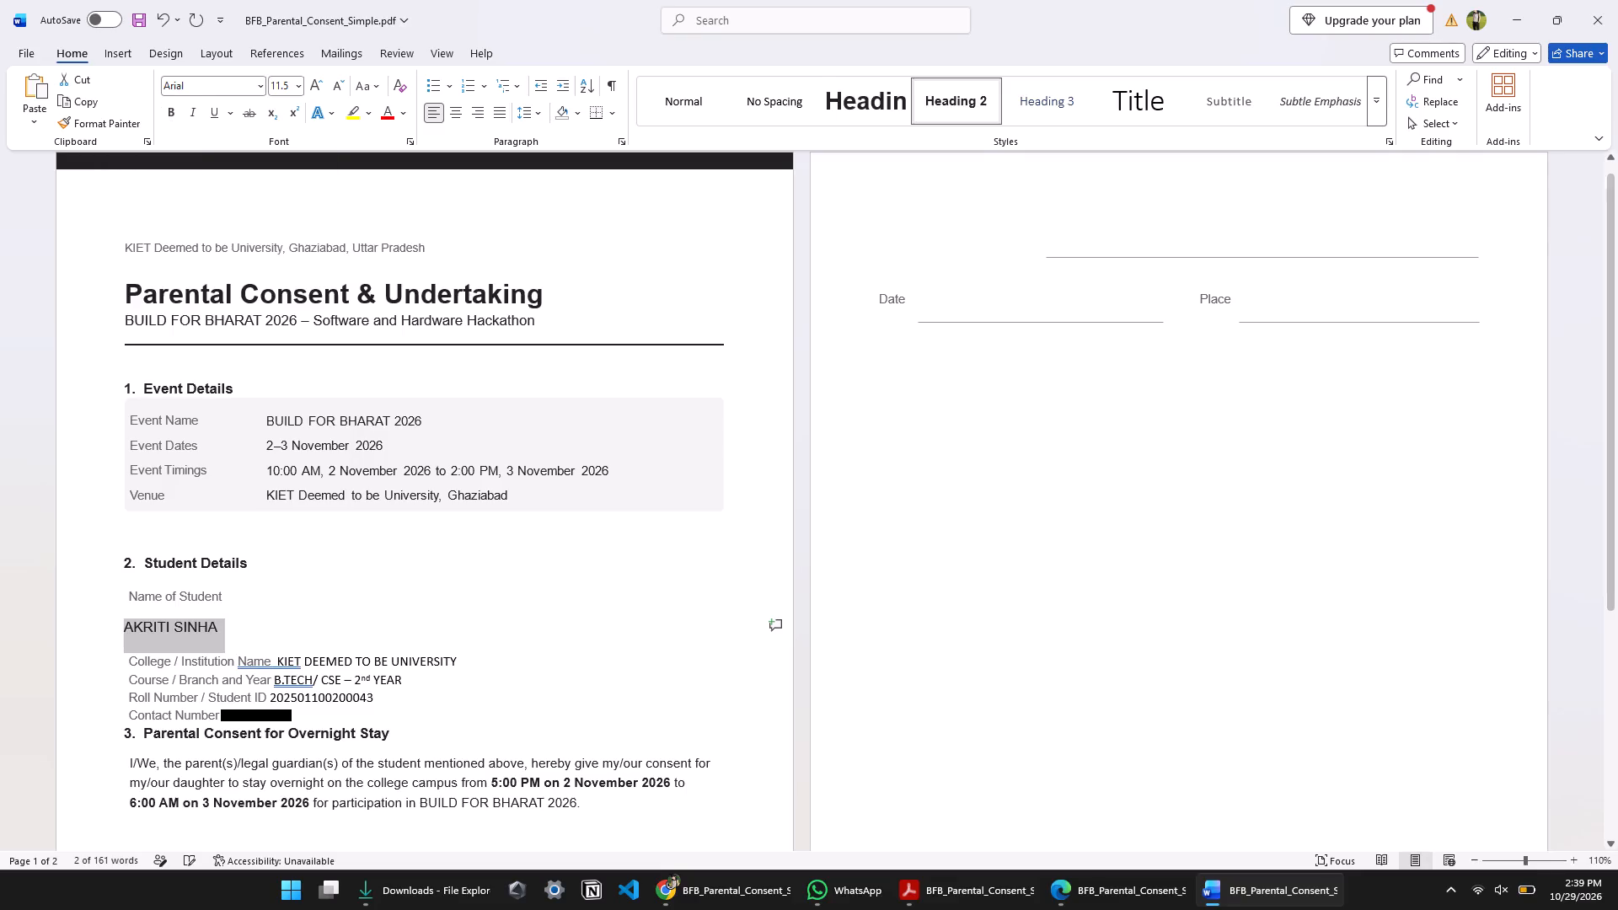
Join the student's name to the Name of Student label line, separated by a space.
{"action": "left_click", "coordinate": [299, 643]}
{"action": "left_click", "coordinate": [126, 625]}
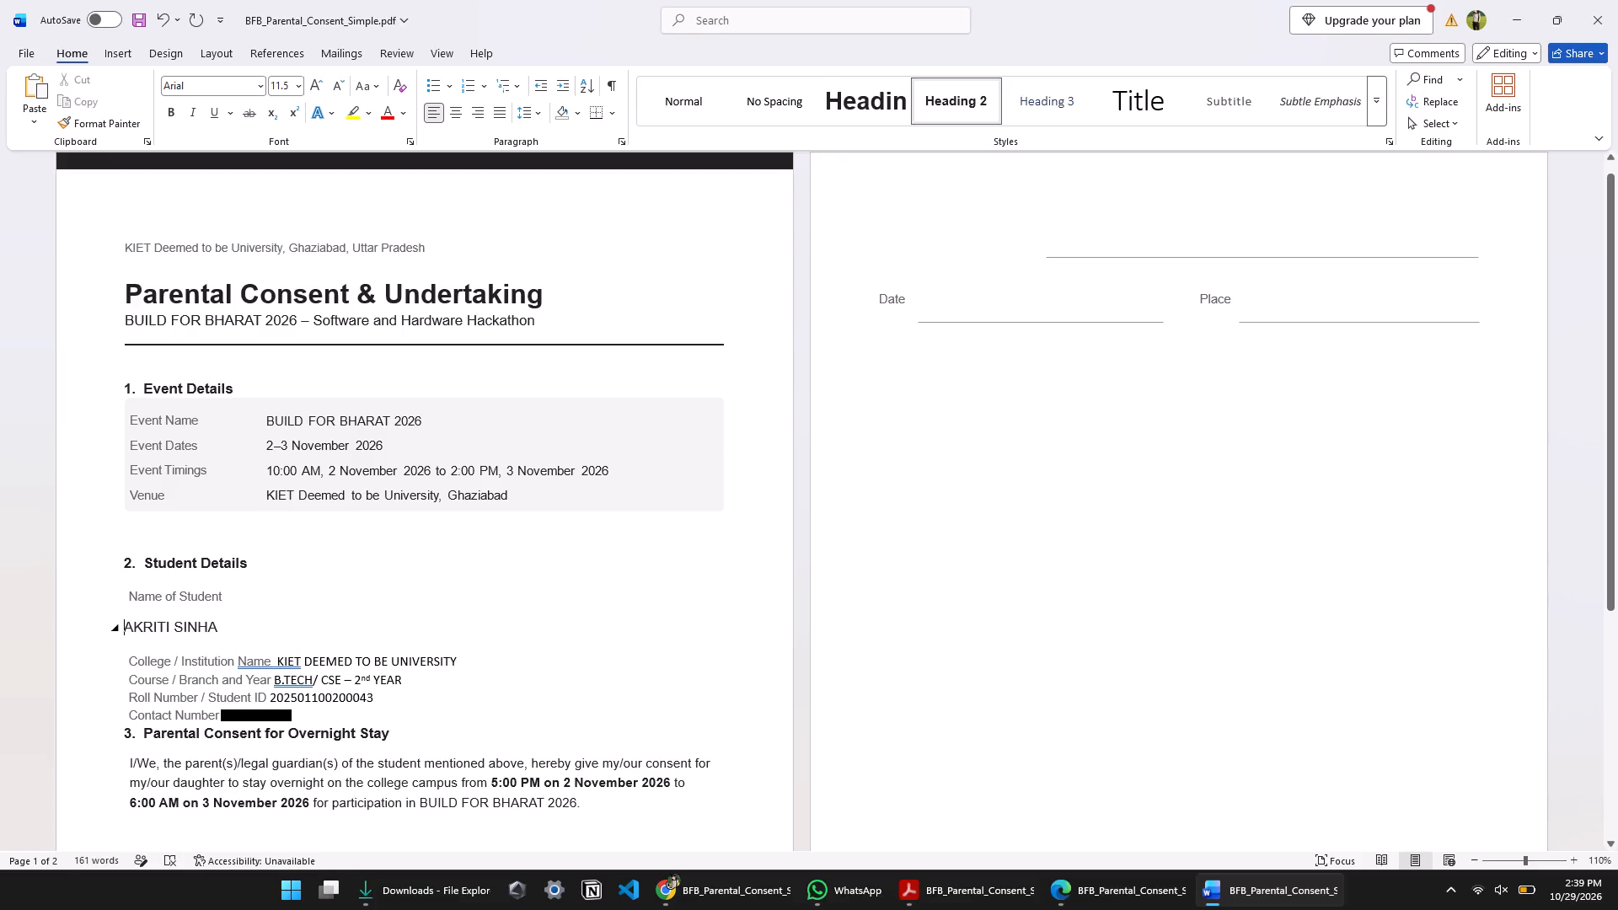
{"action": "key", "text": "BackSpace"}
{"action": "key", "text": "BackSpace"}
{"action": "key", "text": "BackSpace"}
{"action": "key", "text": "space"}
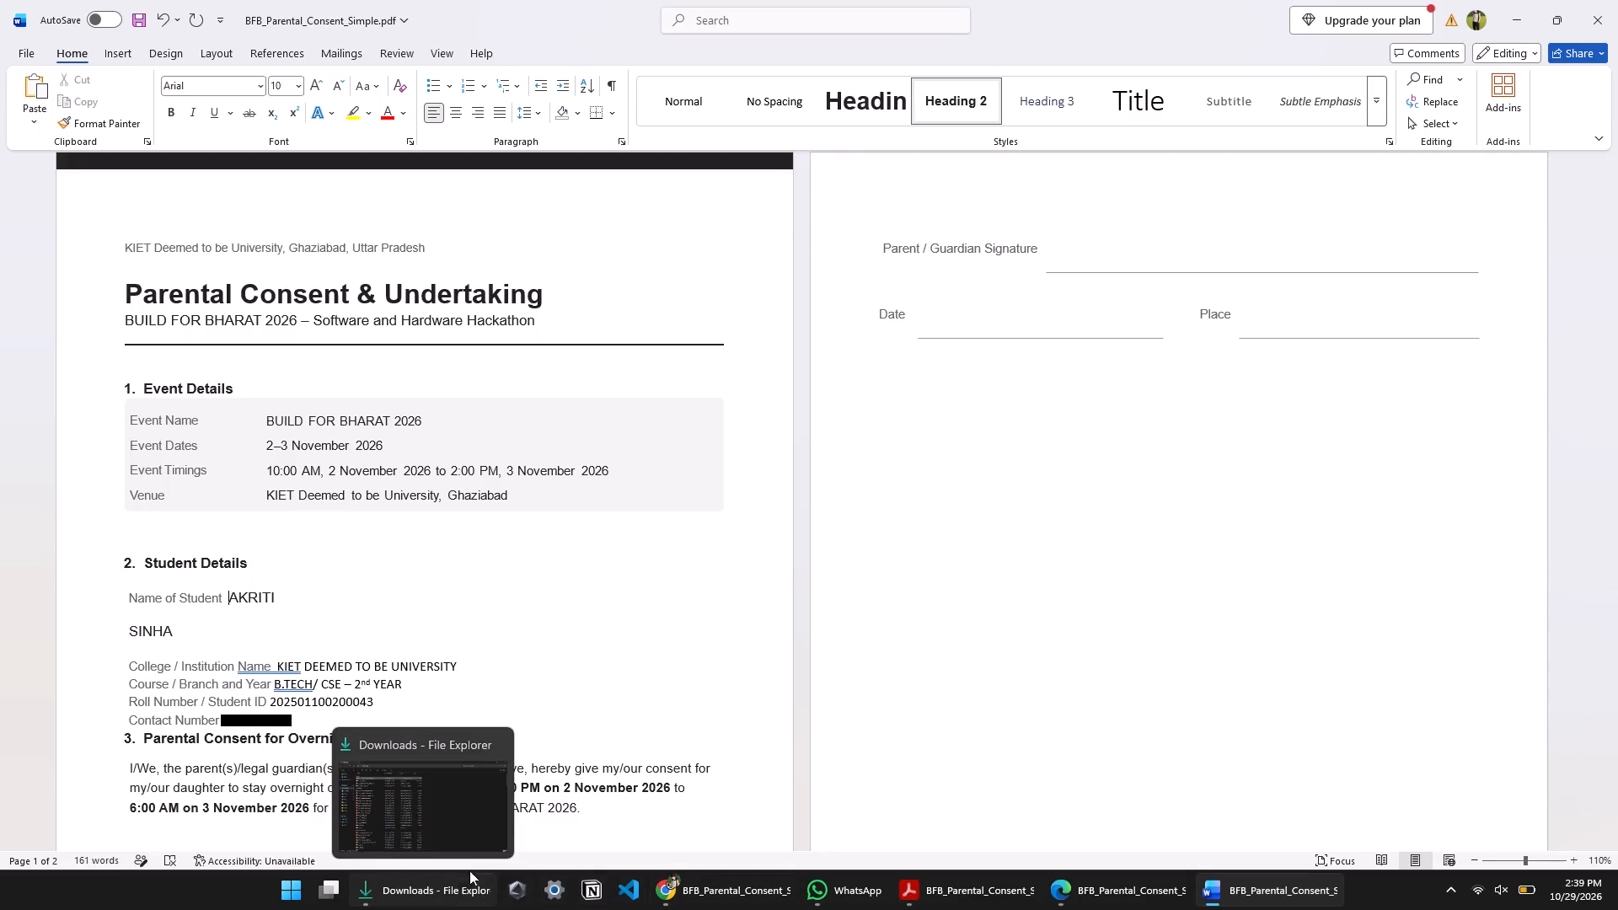
Open the original BFB_Parental_Consent_Simple.pdf from the Downloads folder in Microsoft Edge.
{"action": "left_click", "coordinate": [454, 886]}
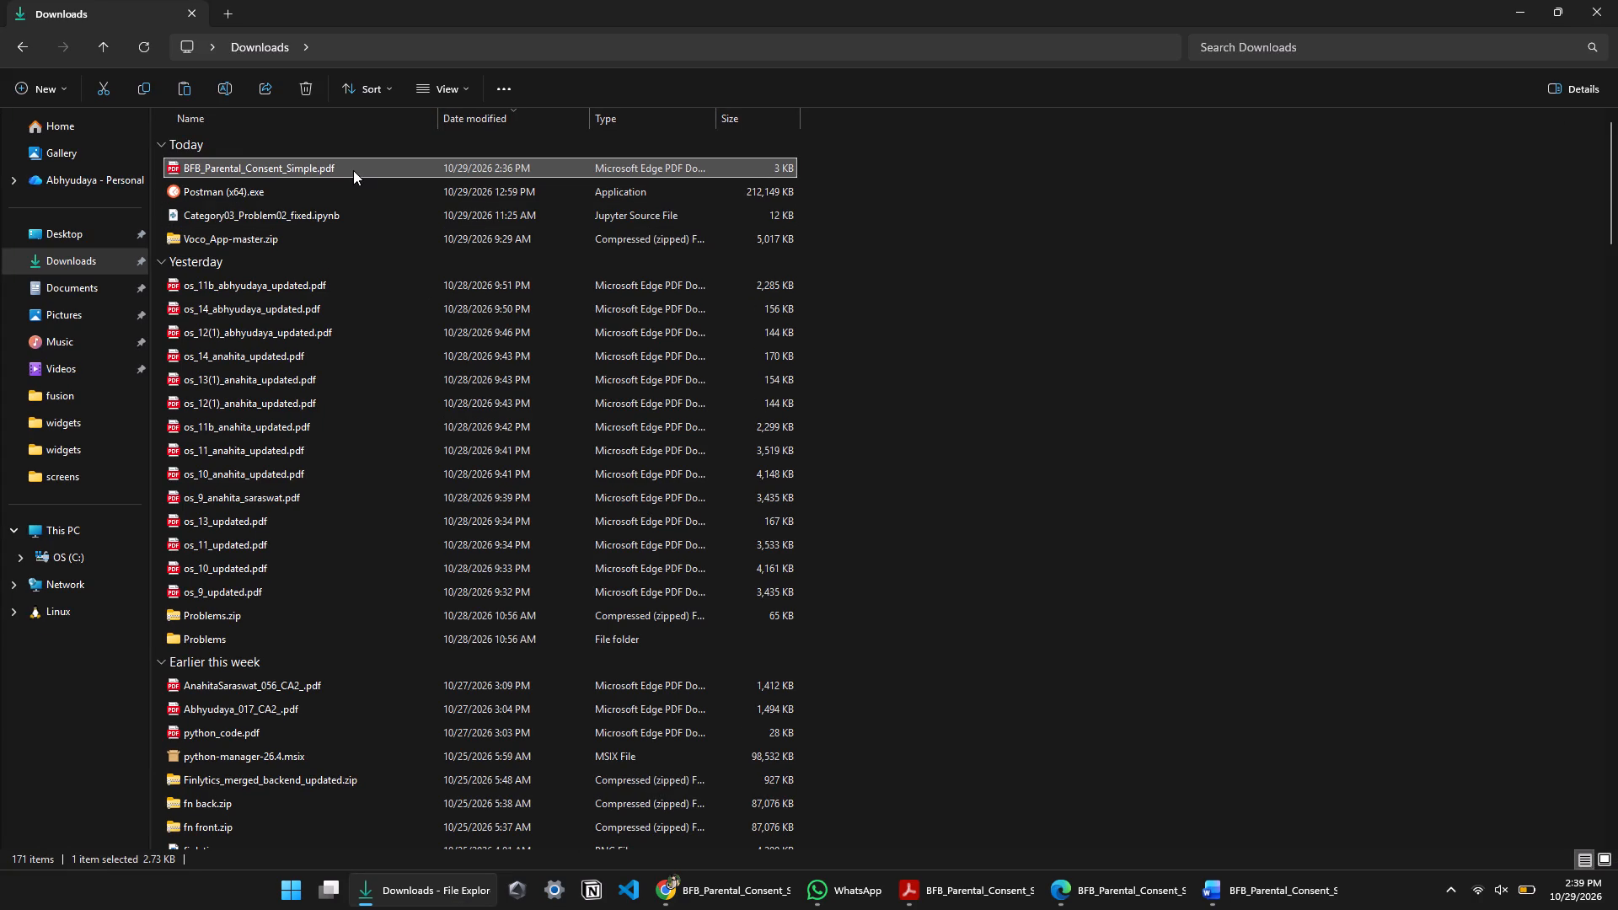
{"action": "double_click", "coordinate": [353, 170]}
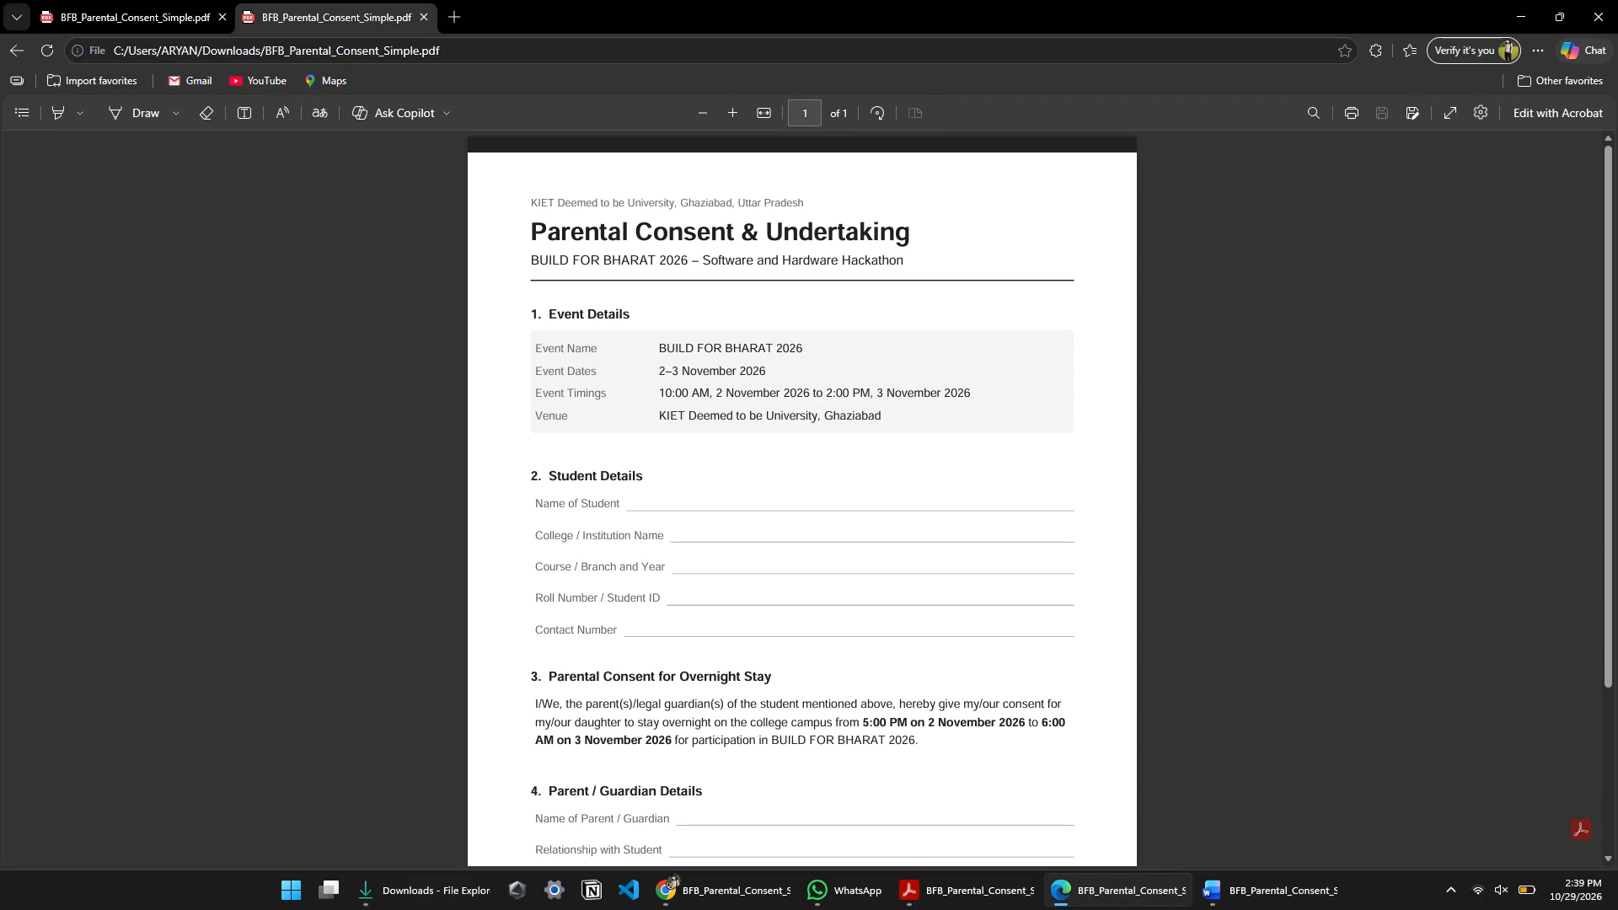
Add the student's name as a text annotation on the Name of Student line and colour it black.
{"action": "left_click", "coordinate": [241, 107]}
{"action": "left_click", "coordinate": [699, 499]}
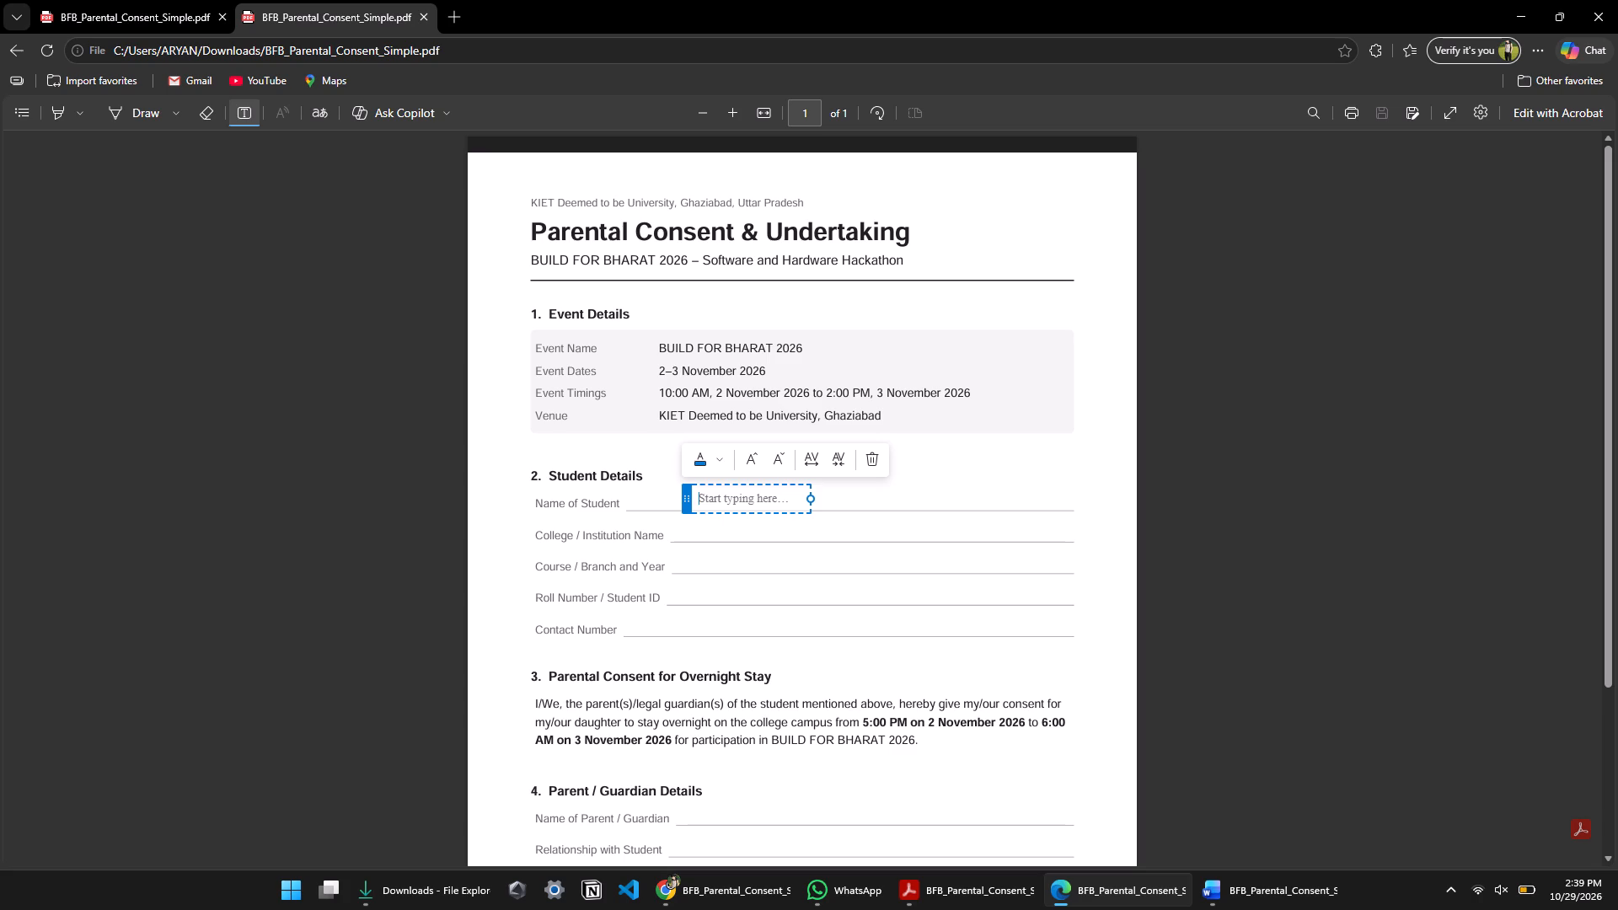
{"action": "left_click", "coordinate": [699, 499]}
{"action": "left_click", "coordinate": [714, 464]}
{"action": "left_click", "coordinate": [705, 416]}
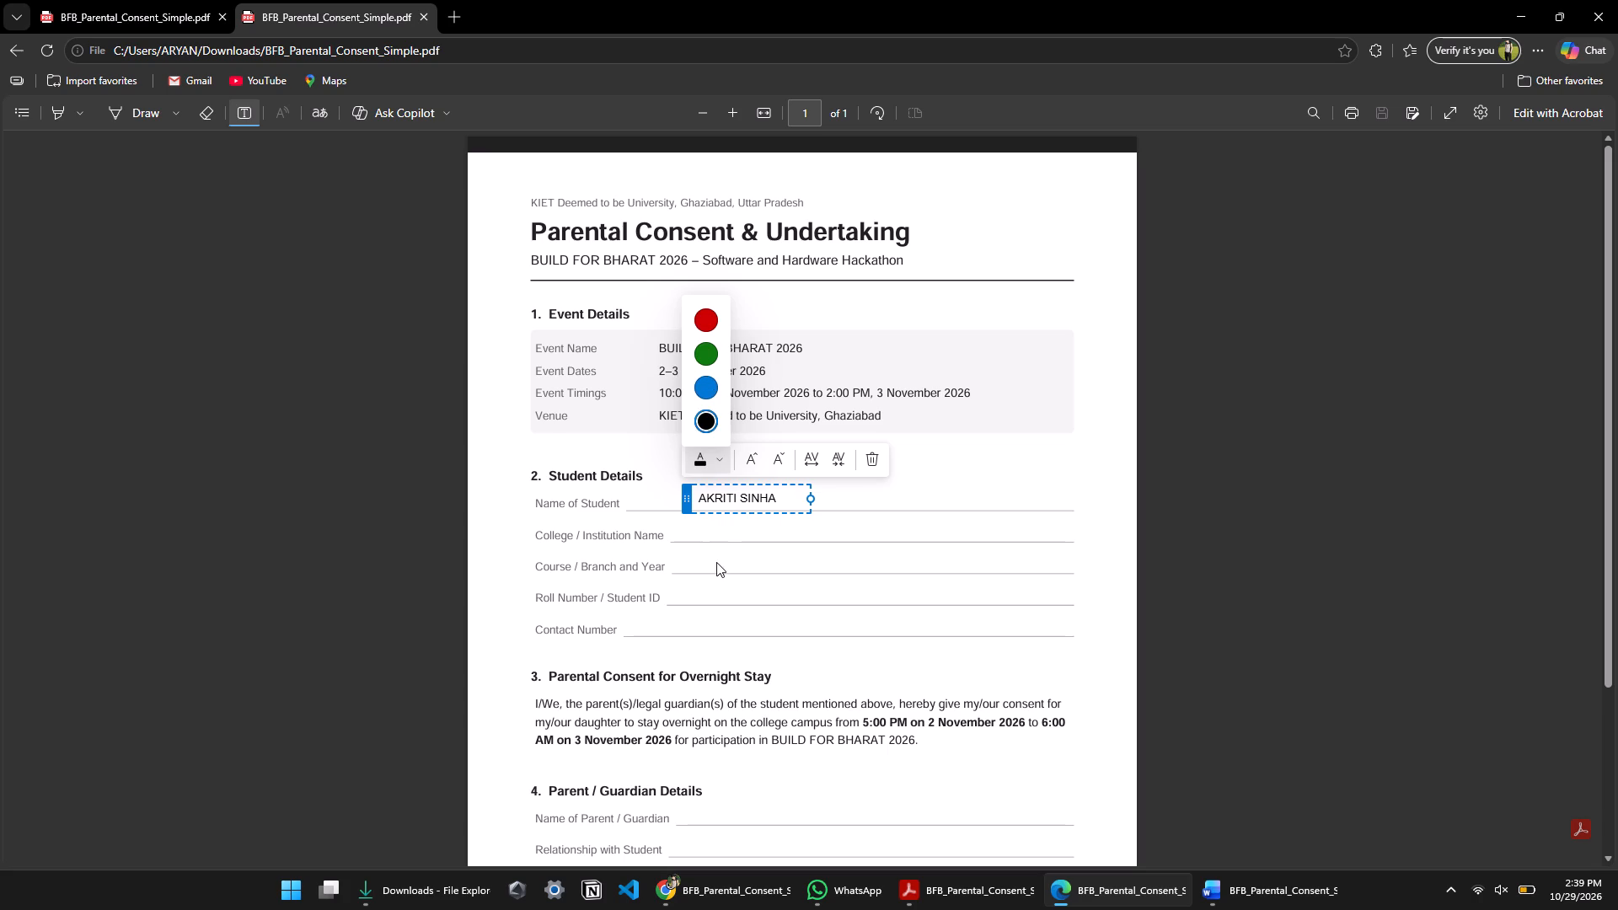
{"action": "left_click", "coordinate": [725, 511]}
Add the text "KIET DEEMED TO BE UNIVERSITY" on the College / Institution Name line.
{"action": "double_click", "coordinate": [725, 526]}
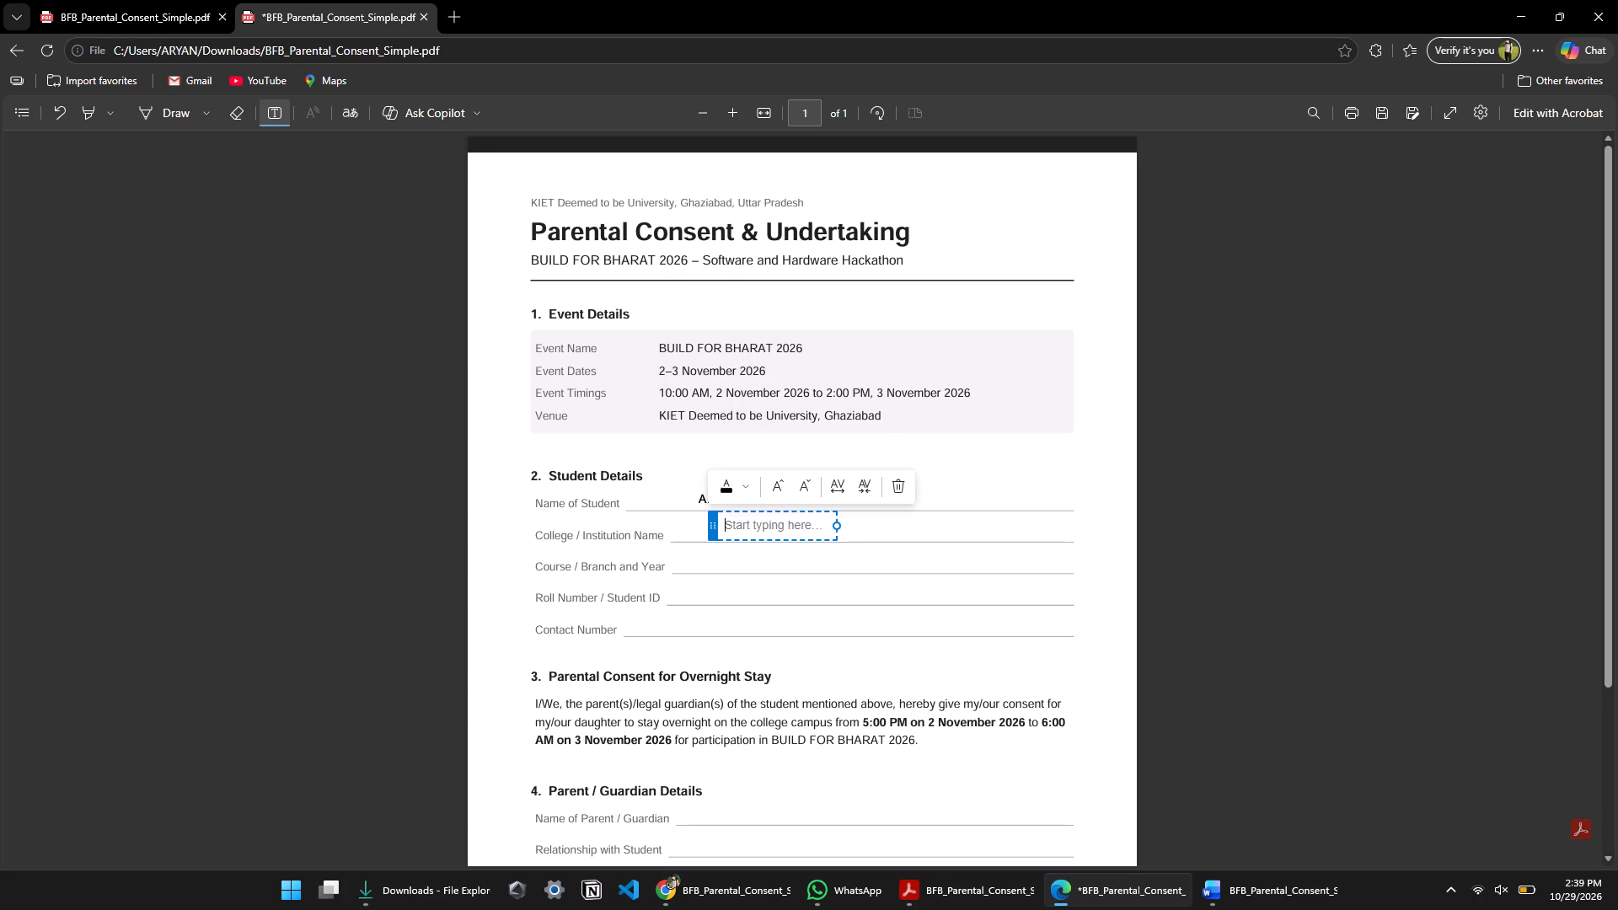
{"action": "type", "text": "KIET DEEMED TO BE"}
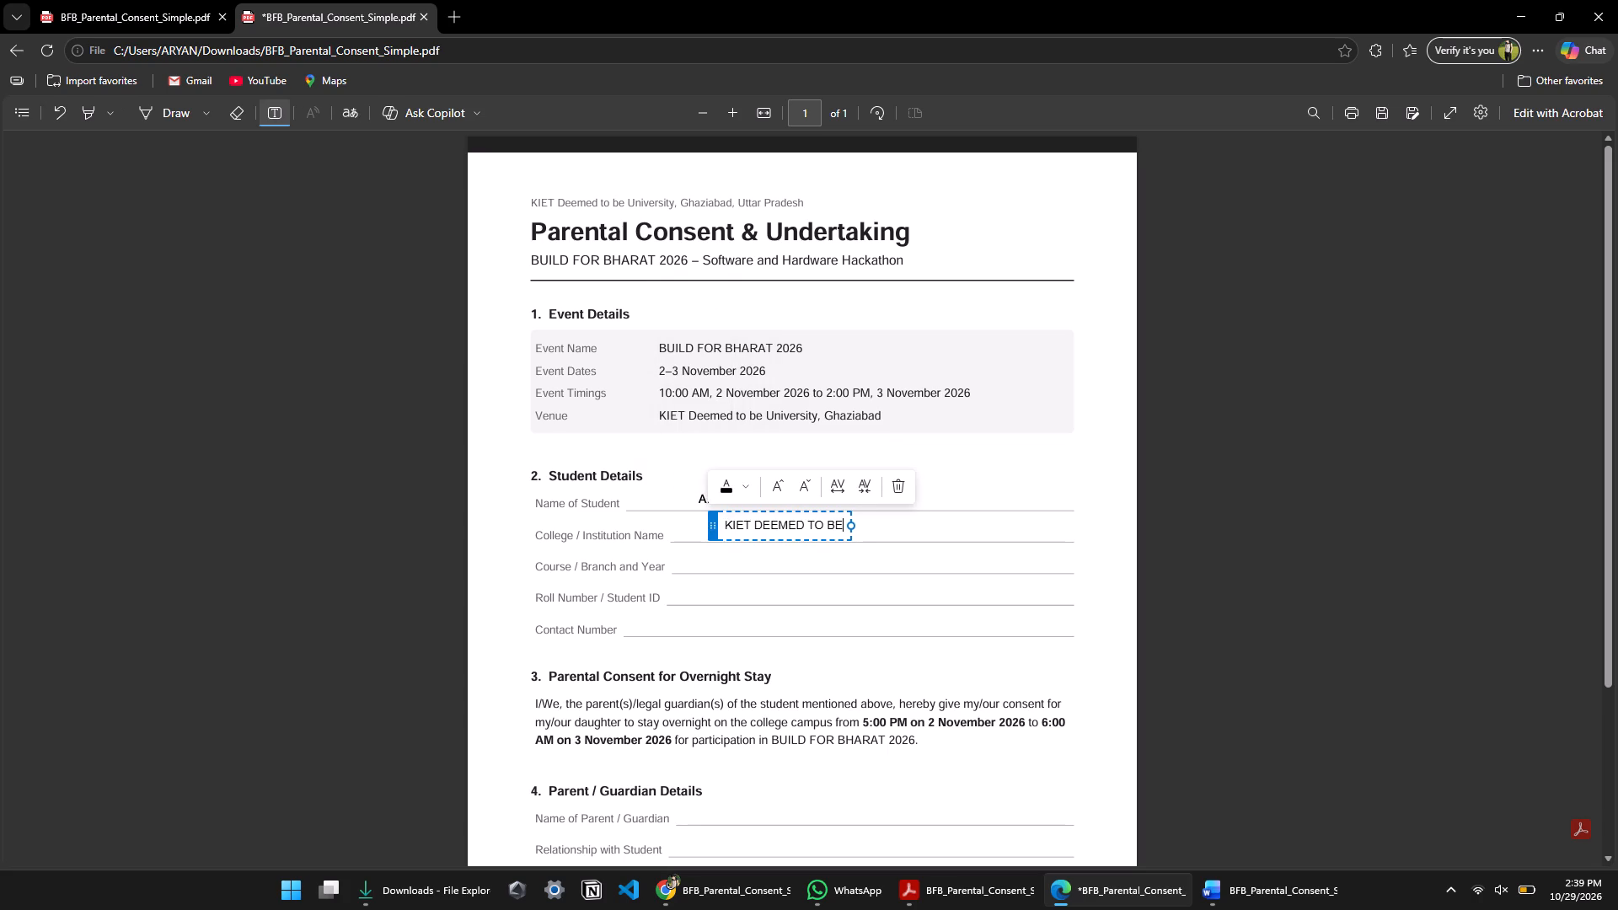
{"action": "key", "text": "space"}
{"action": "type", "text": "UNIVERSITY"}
Add the text "B.TECH / CSE -2nd YEAR" on the Course / Branch and Year line.
{"action": "double_click", "coordinate": [749, 565]}
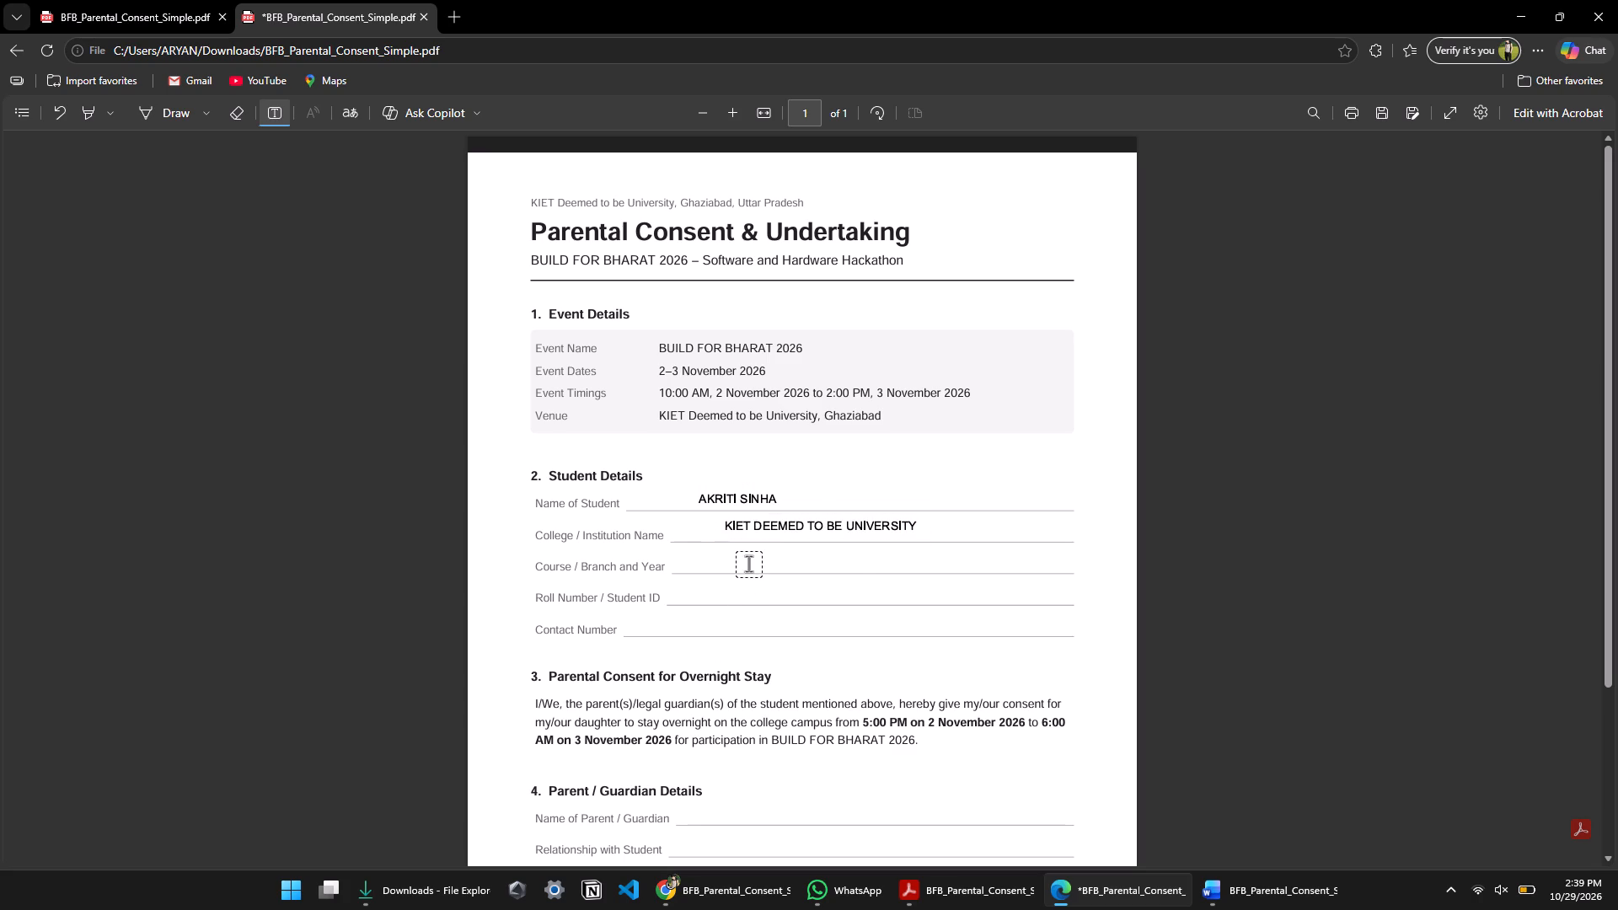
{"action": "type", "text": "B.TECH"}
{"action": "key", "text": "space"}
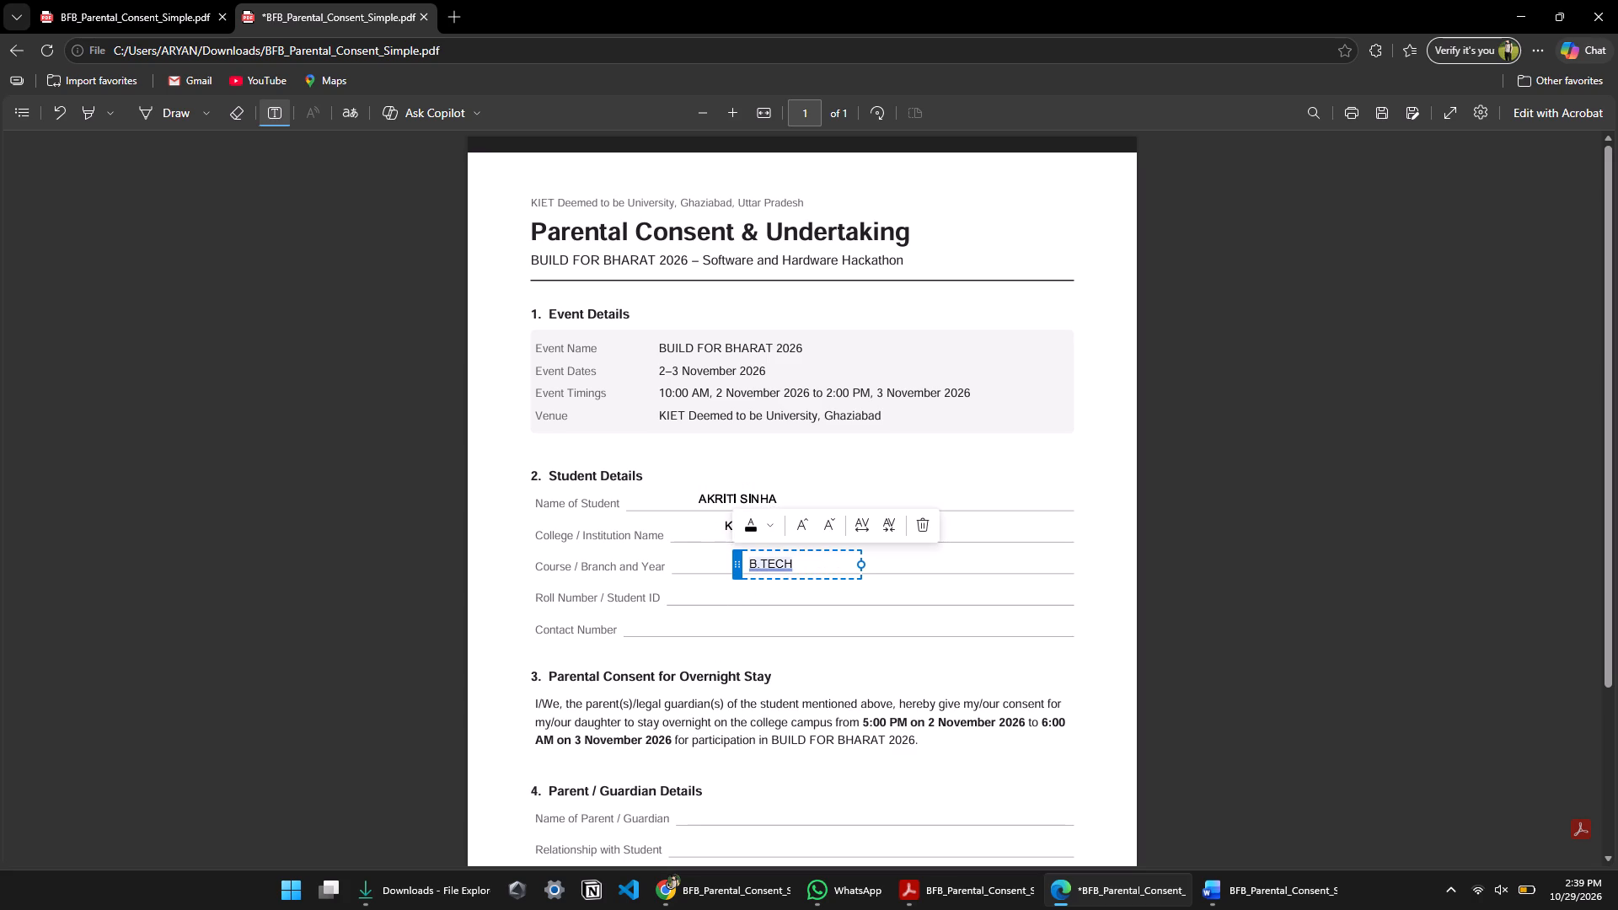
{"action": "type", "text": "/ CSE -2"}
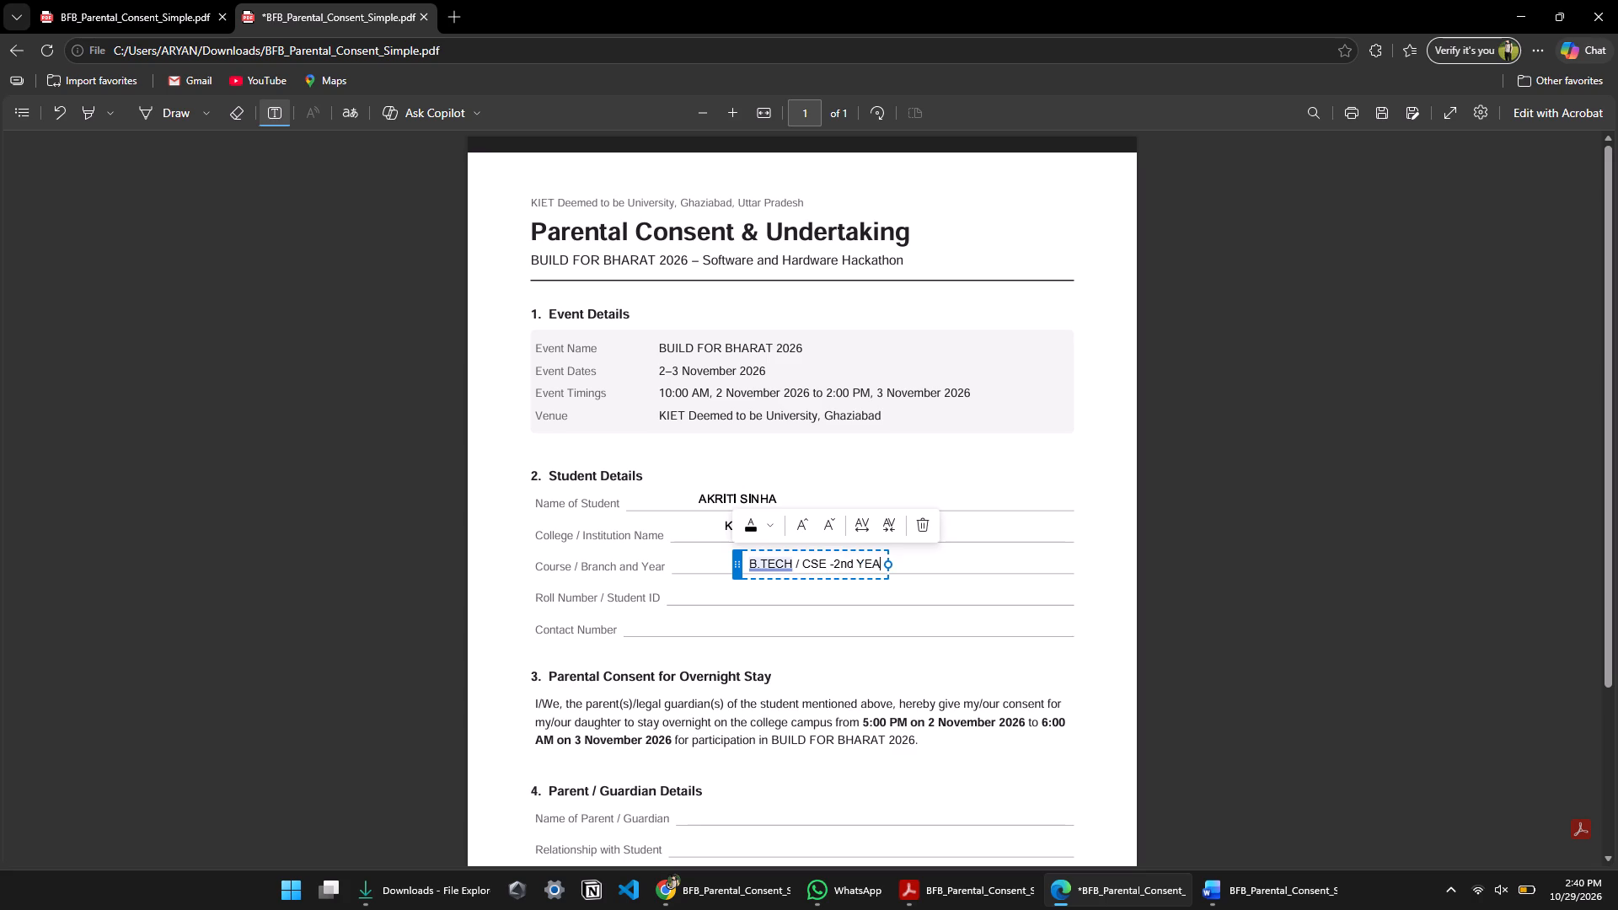
Add the student's roll number as text on the Roll Number / Student ID line.
{"action": "double_click", "coordinate": [755, 594]}
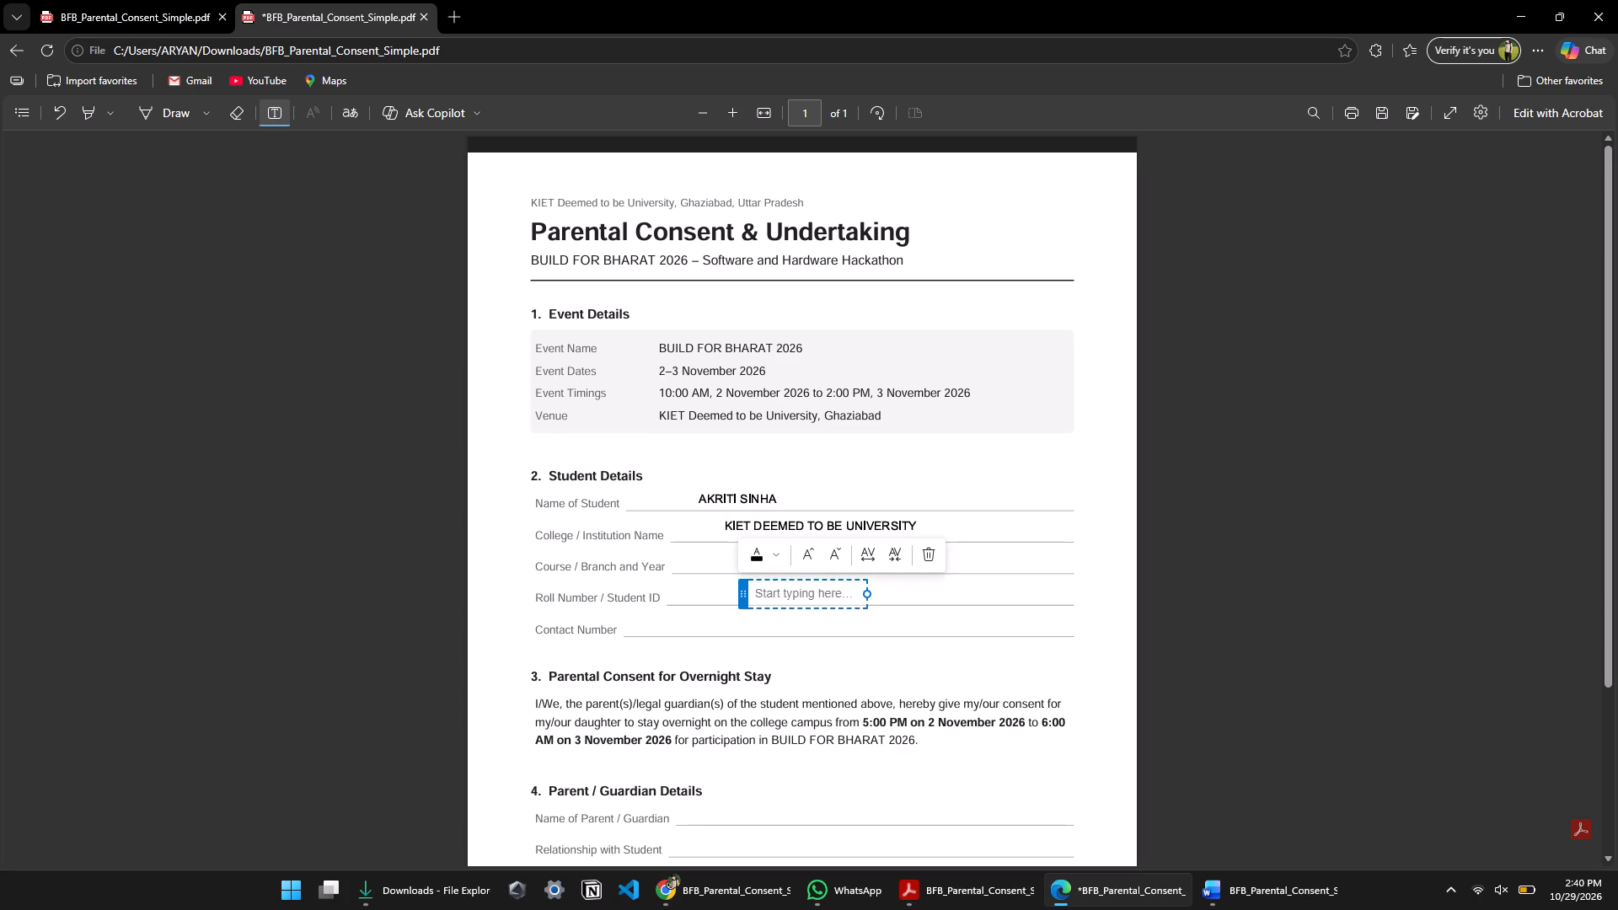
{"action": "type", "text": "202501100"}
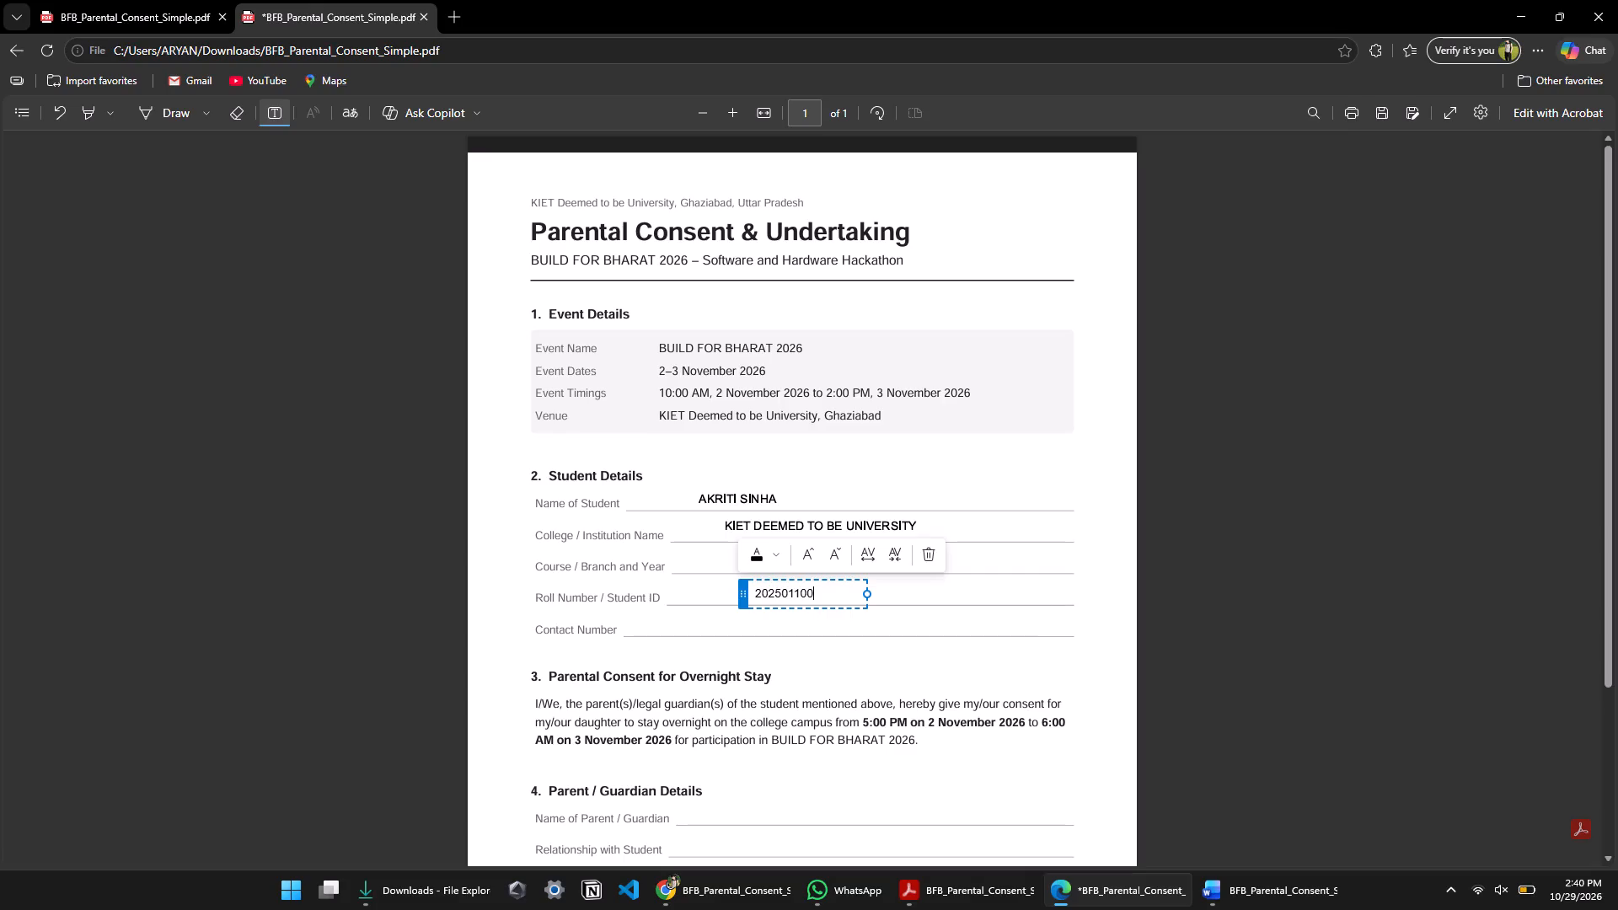
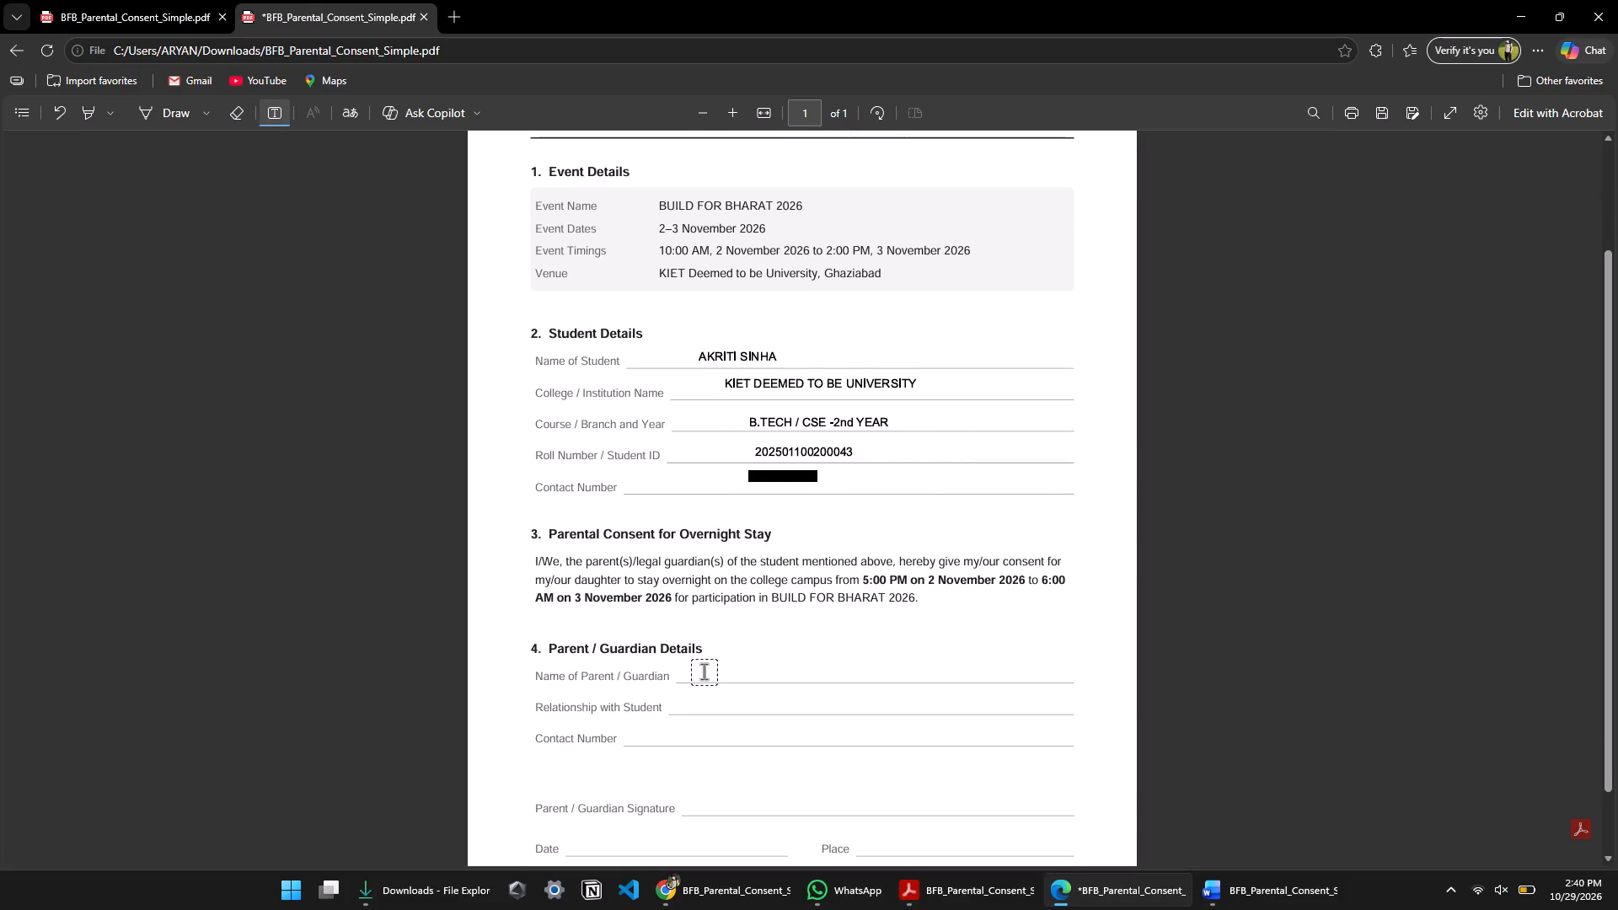
Enter the parent's full name as text on the Name of Parent / Guardian line.
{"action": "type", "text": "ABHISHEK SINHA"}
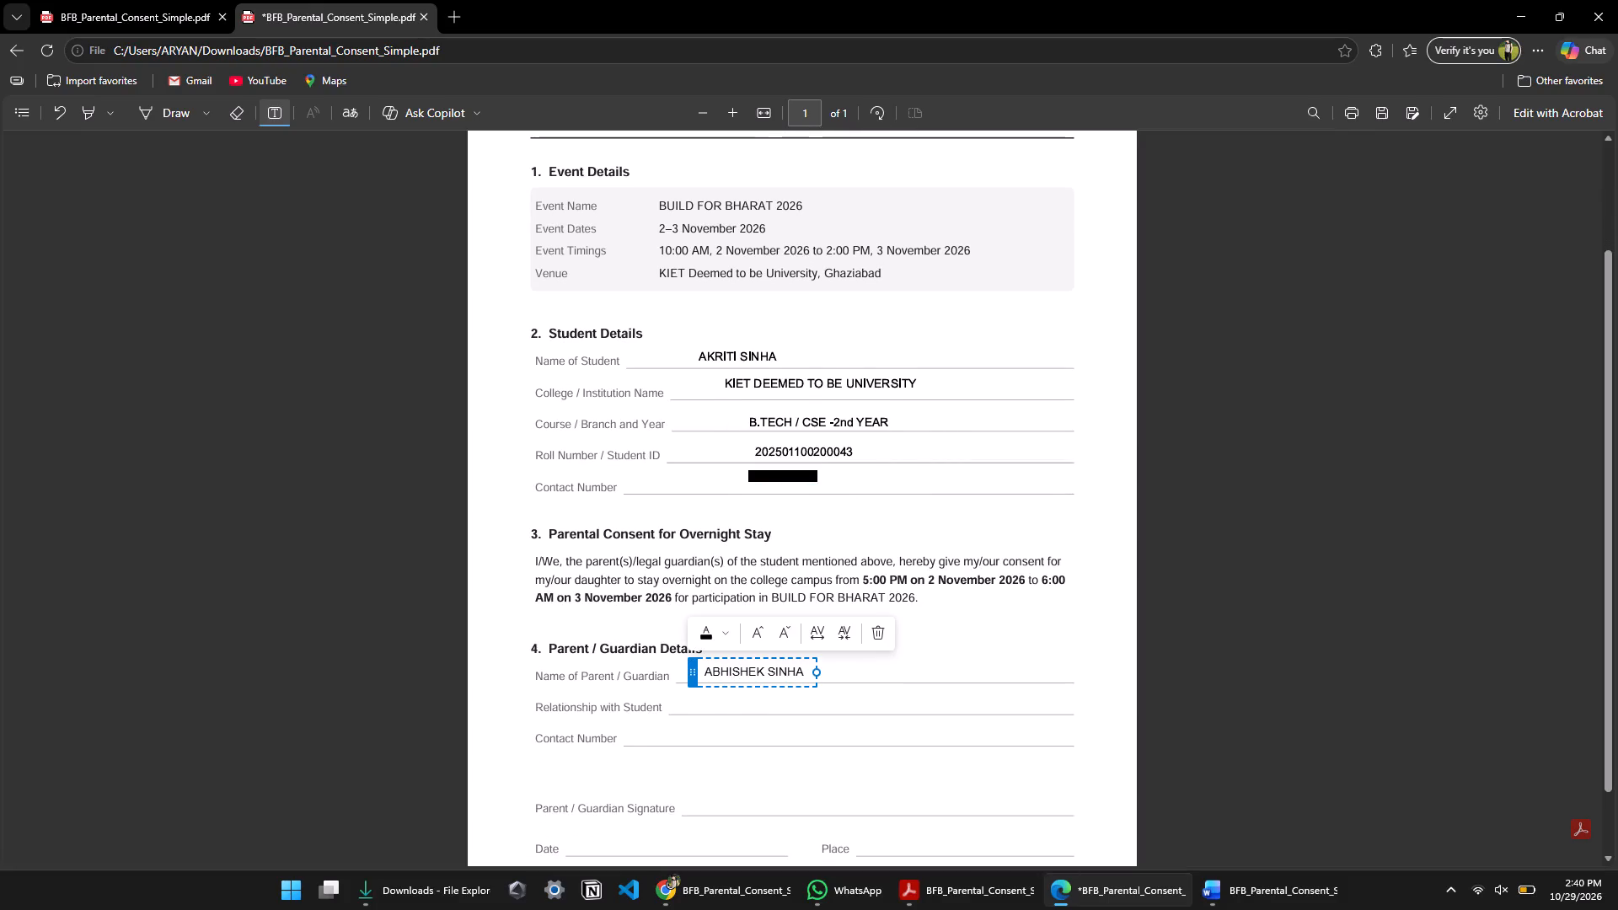
Add a text annotation on the Relationship with Student line in the Parent / Guardian Details section.
{"action": "triple_click", "coordinate": [742, 702]}
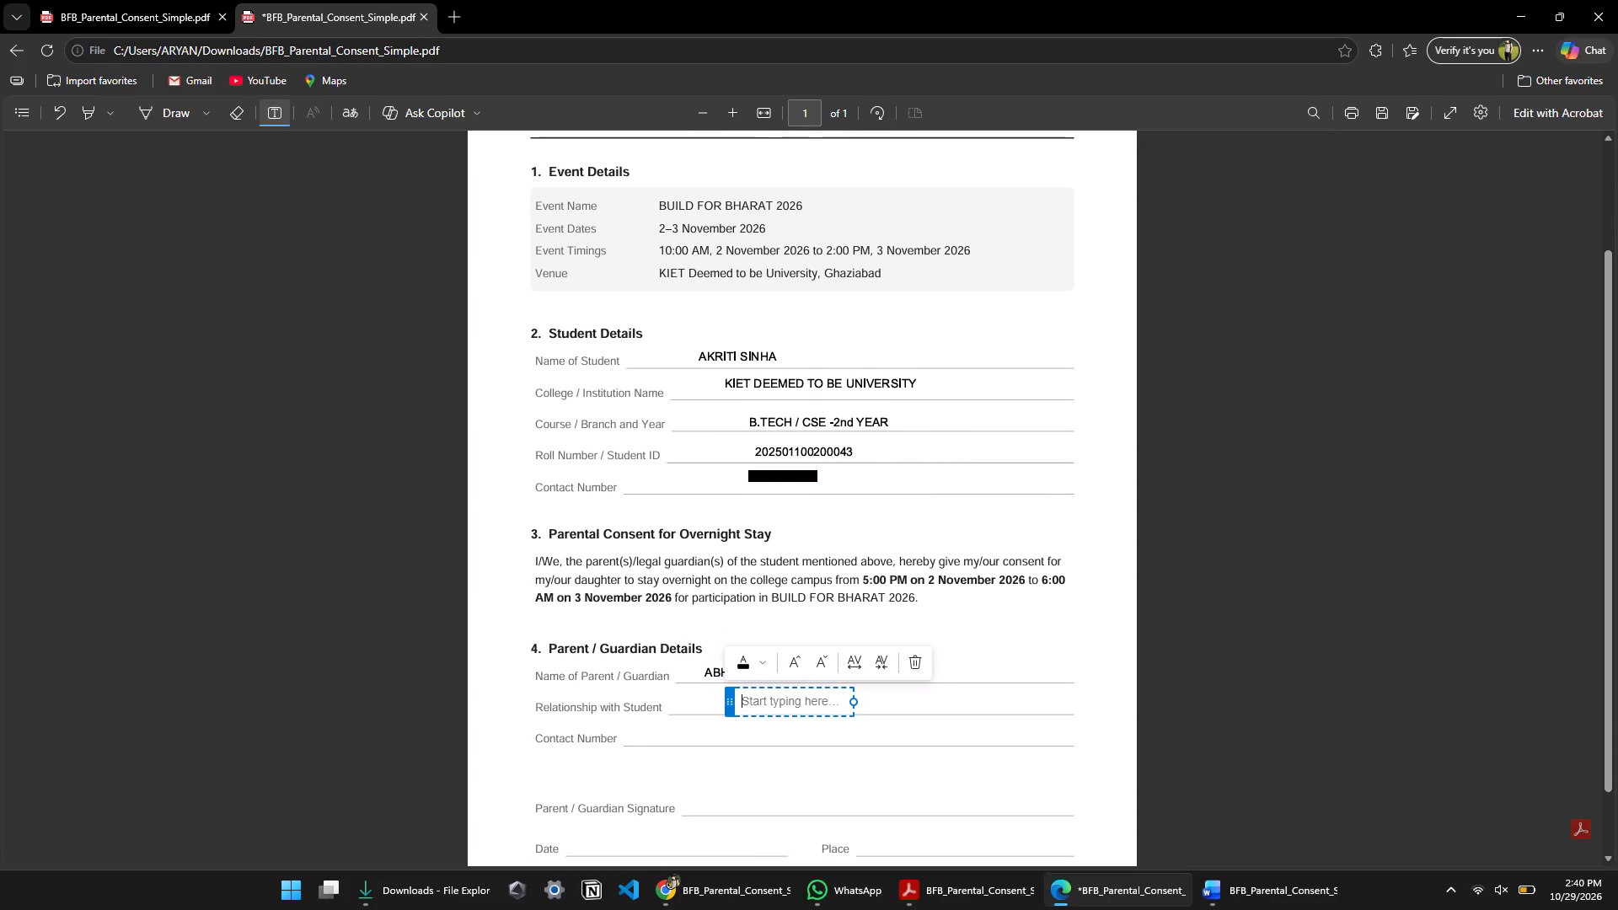
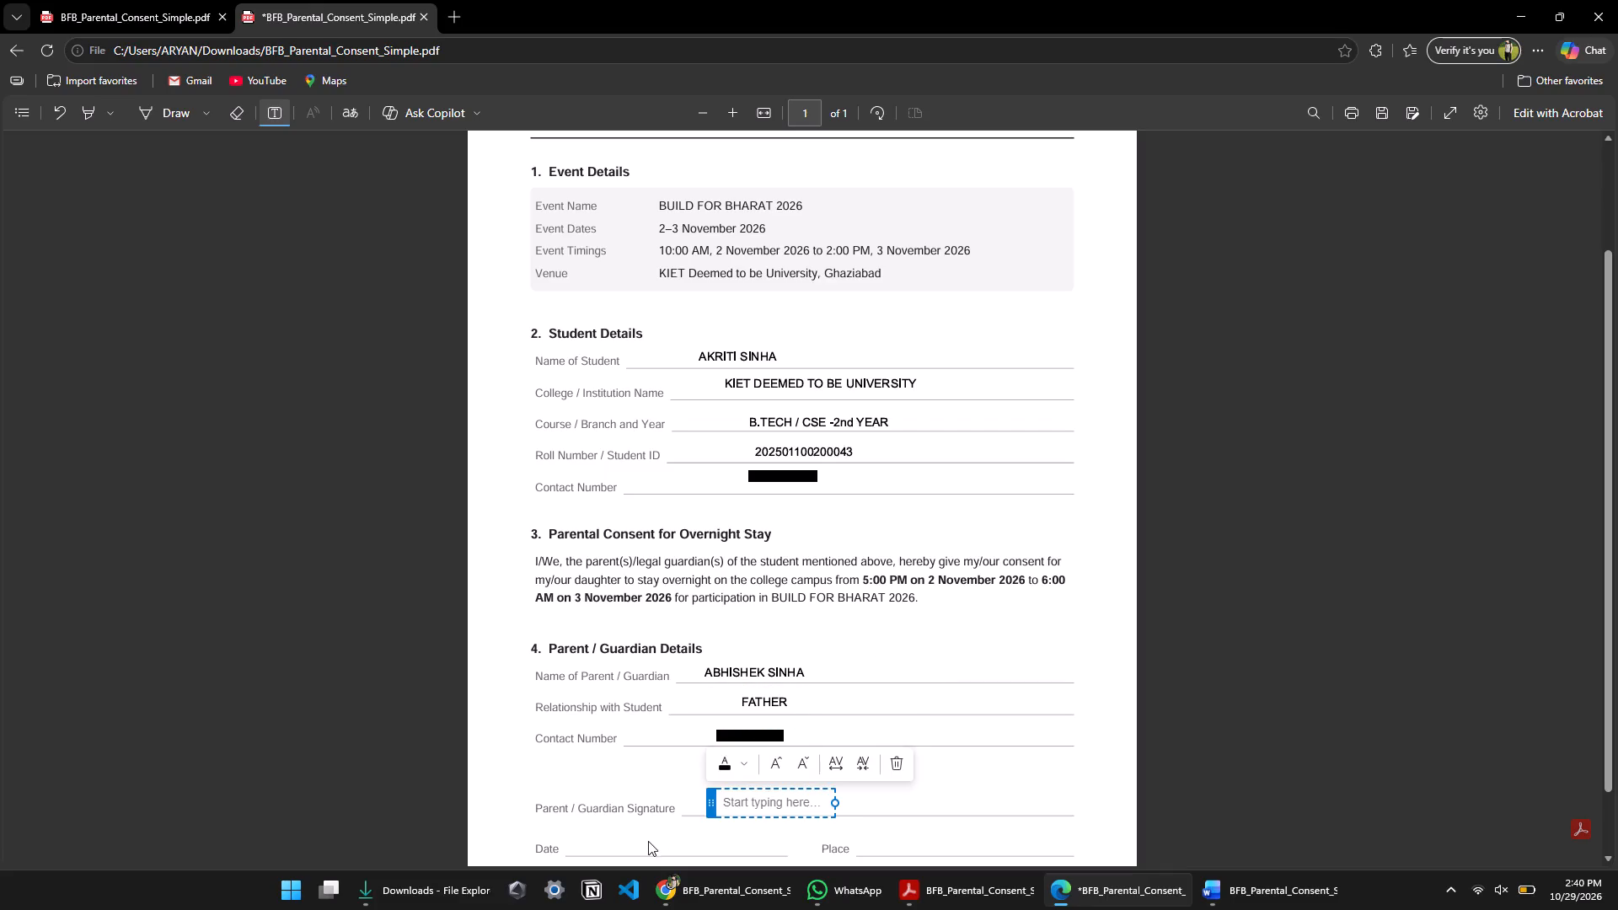
Enter 29/10/2026 as text on the Date line below the Parent / Guardian Signature line.
{"action": "double_click", "coordinate": [645, 835]}
{"action": "left_click", "coordinate": [645, 835]}
{"action": "double_click", "coordinate": [579, 849]}
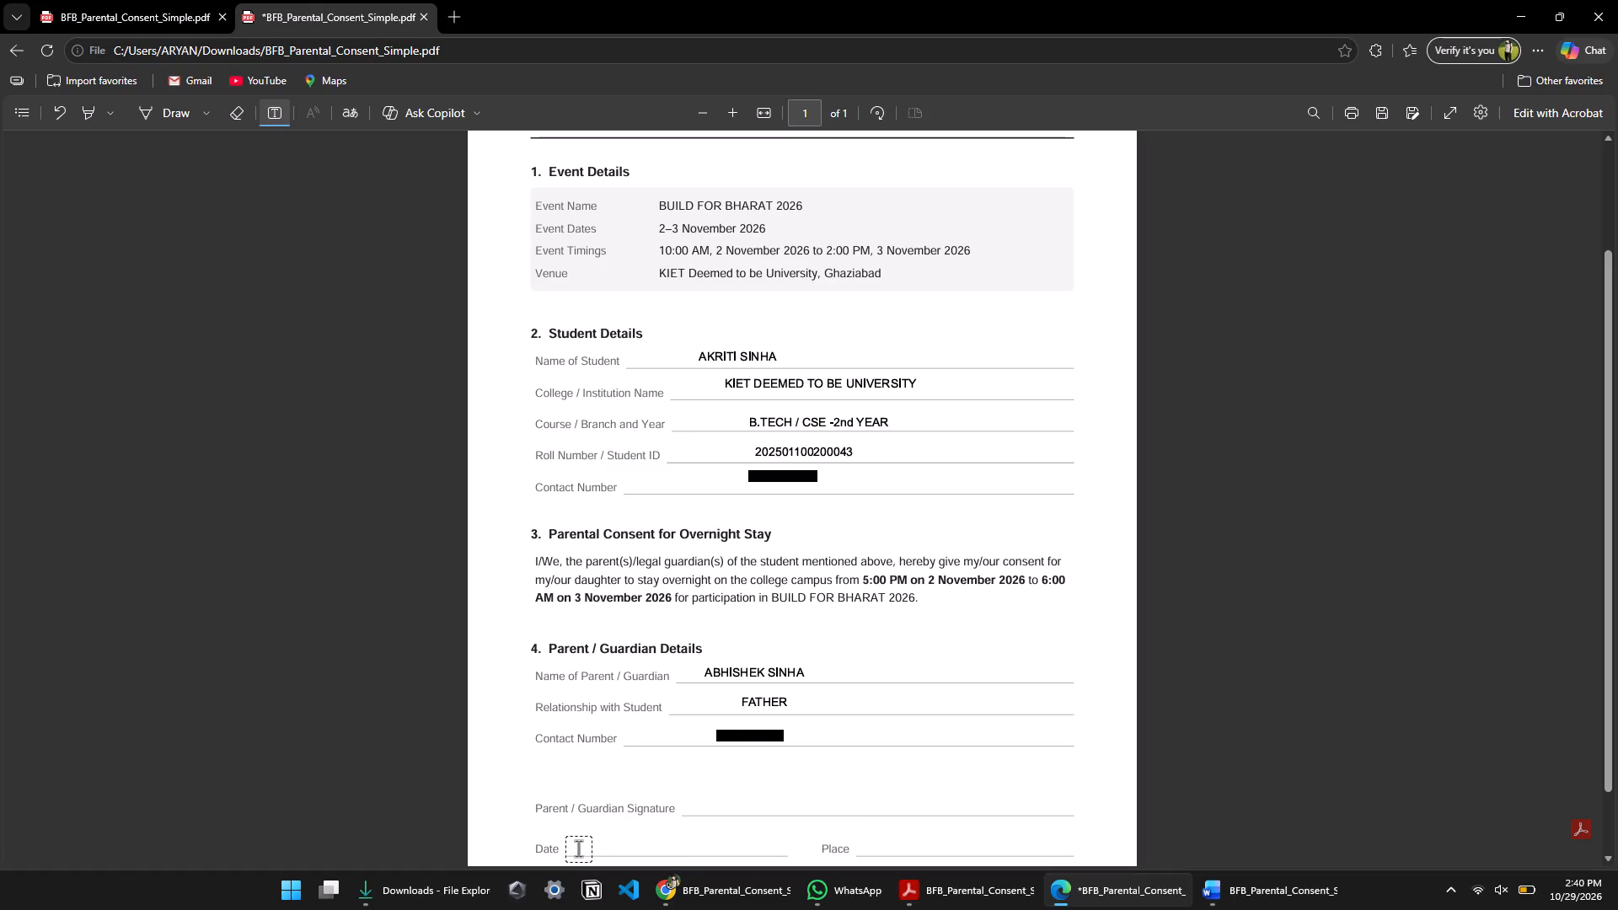
{"action": "type", "text": "29/10/2026"}
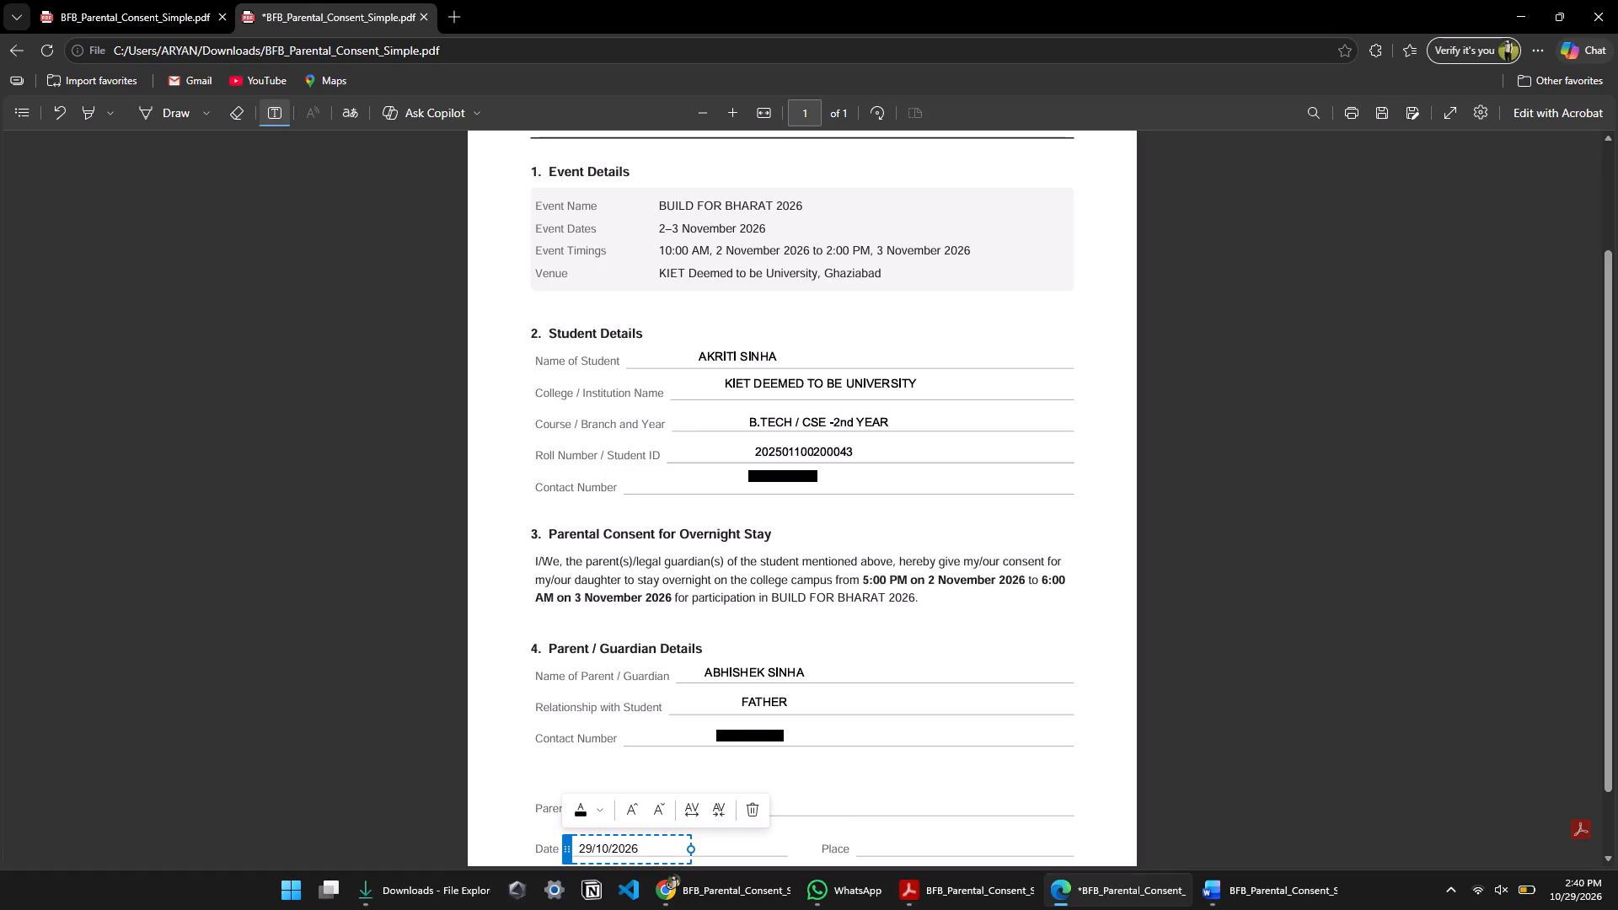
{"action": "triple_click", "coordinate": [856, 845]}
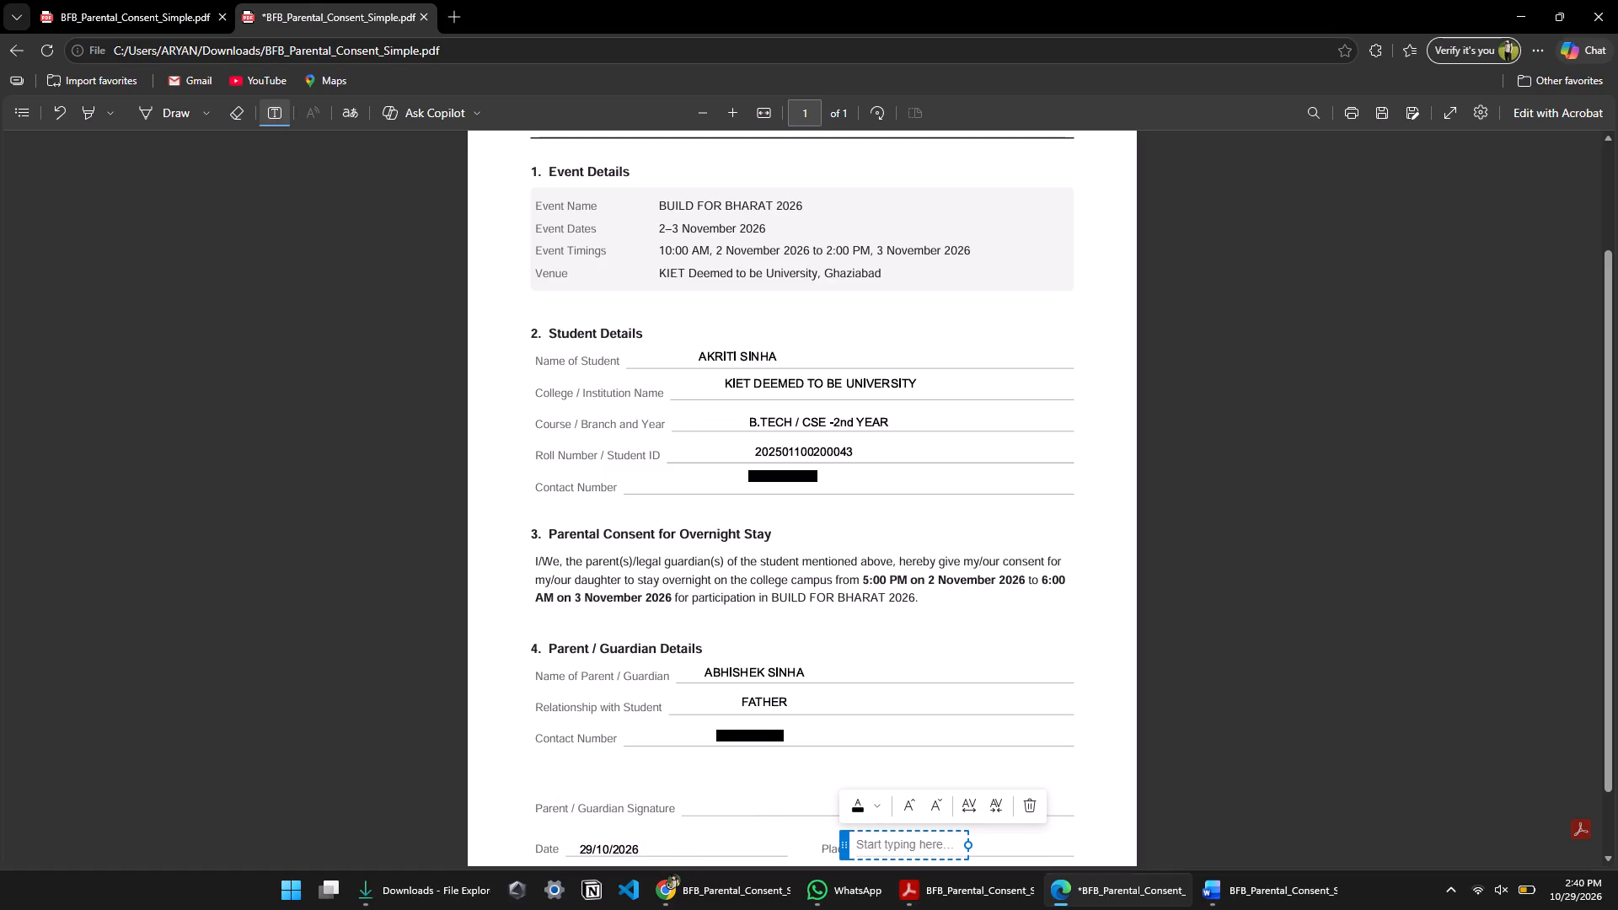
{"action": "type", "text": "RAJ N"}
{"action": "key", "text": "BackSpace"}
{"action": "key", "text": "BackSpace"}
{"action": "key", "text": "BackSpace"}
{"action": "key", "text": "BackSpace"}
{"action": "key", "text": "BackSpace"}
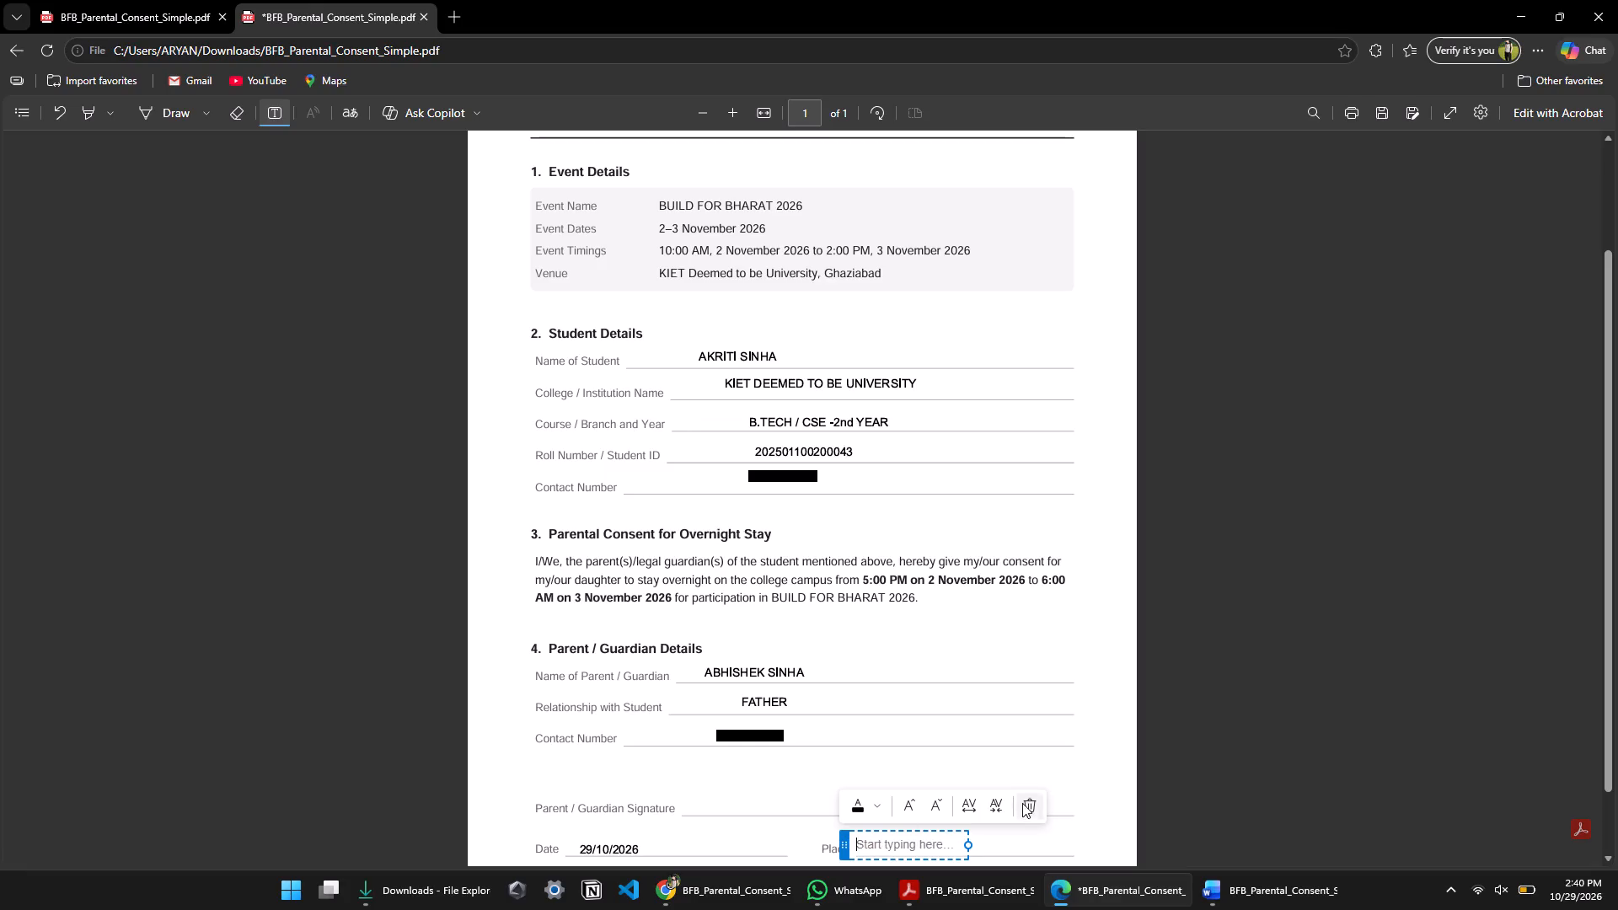
Delete the empty text box on the Place line.
{"action": "left_click", "coordinate": [1021, 807]}
Place a new text box on the Parent / Guardian Signature line.
{"action": "left_click", "coordinate": [775, 809]}
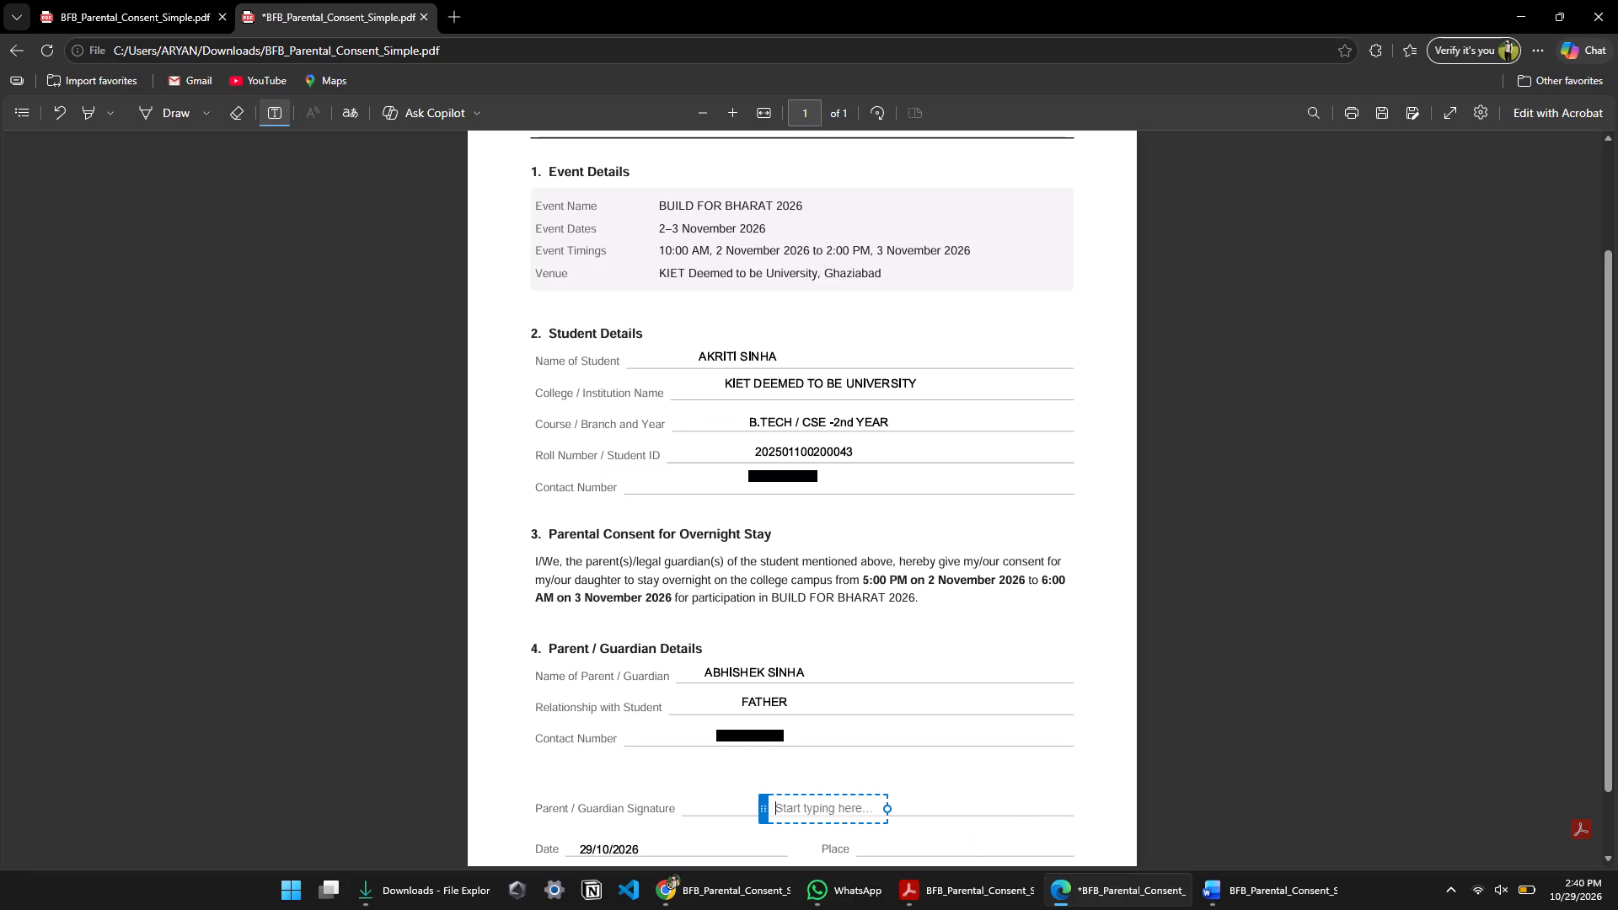
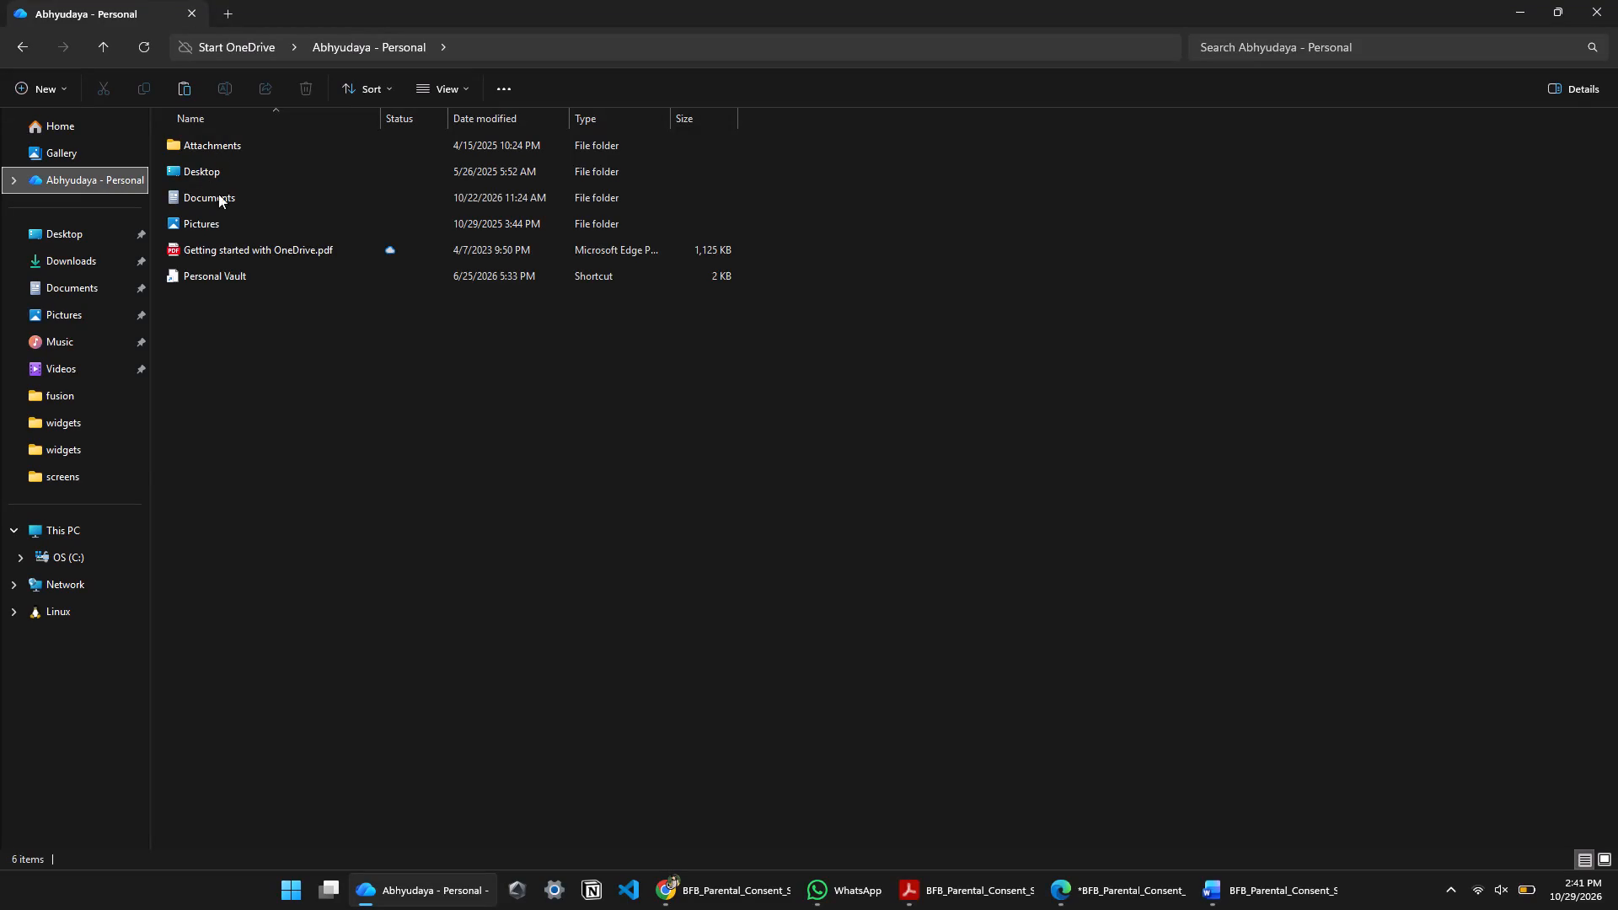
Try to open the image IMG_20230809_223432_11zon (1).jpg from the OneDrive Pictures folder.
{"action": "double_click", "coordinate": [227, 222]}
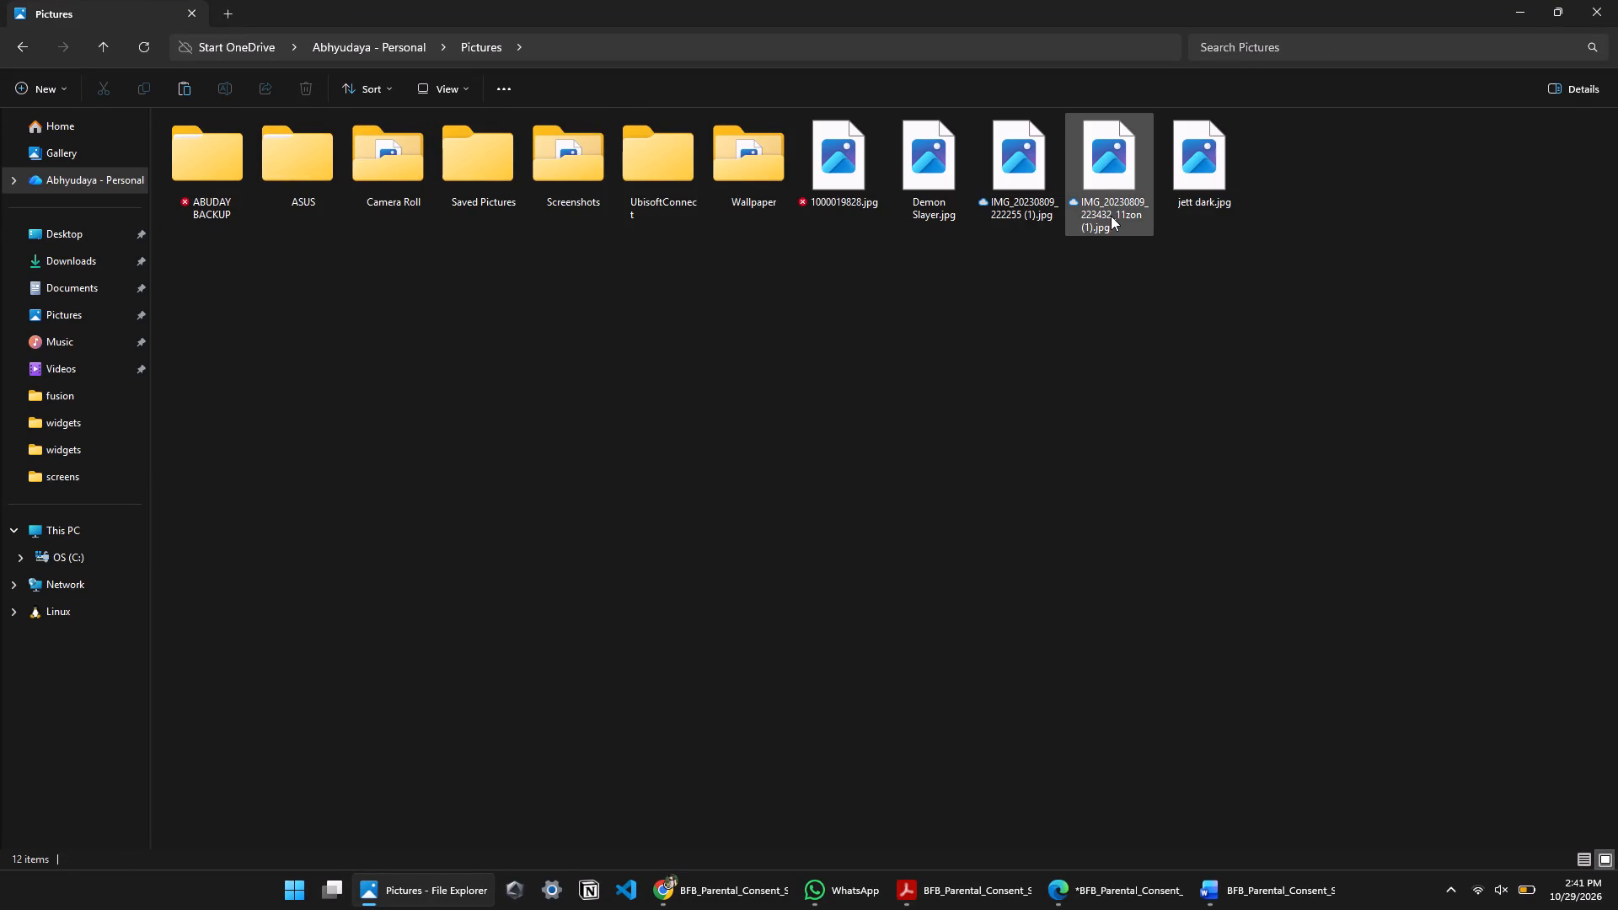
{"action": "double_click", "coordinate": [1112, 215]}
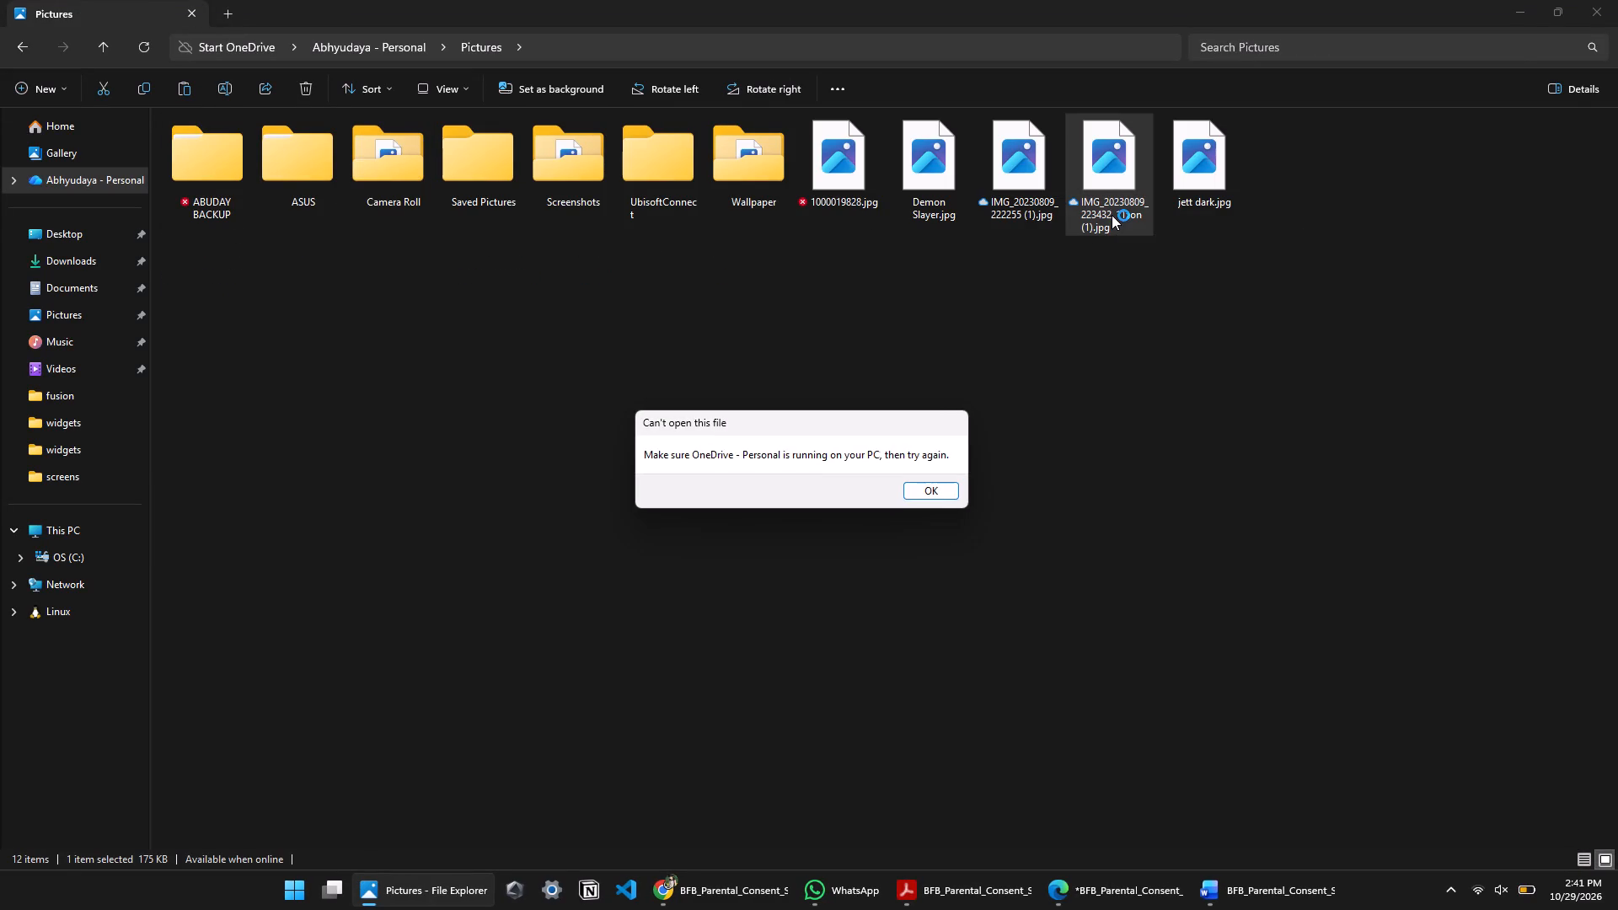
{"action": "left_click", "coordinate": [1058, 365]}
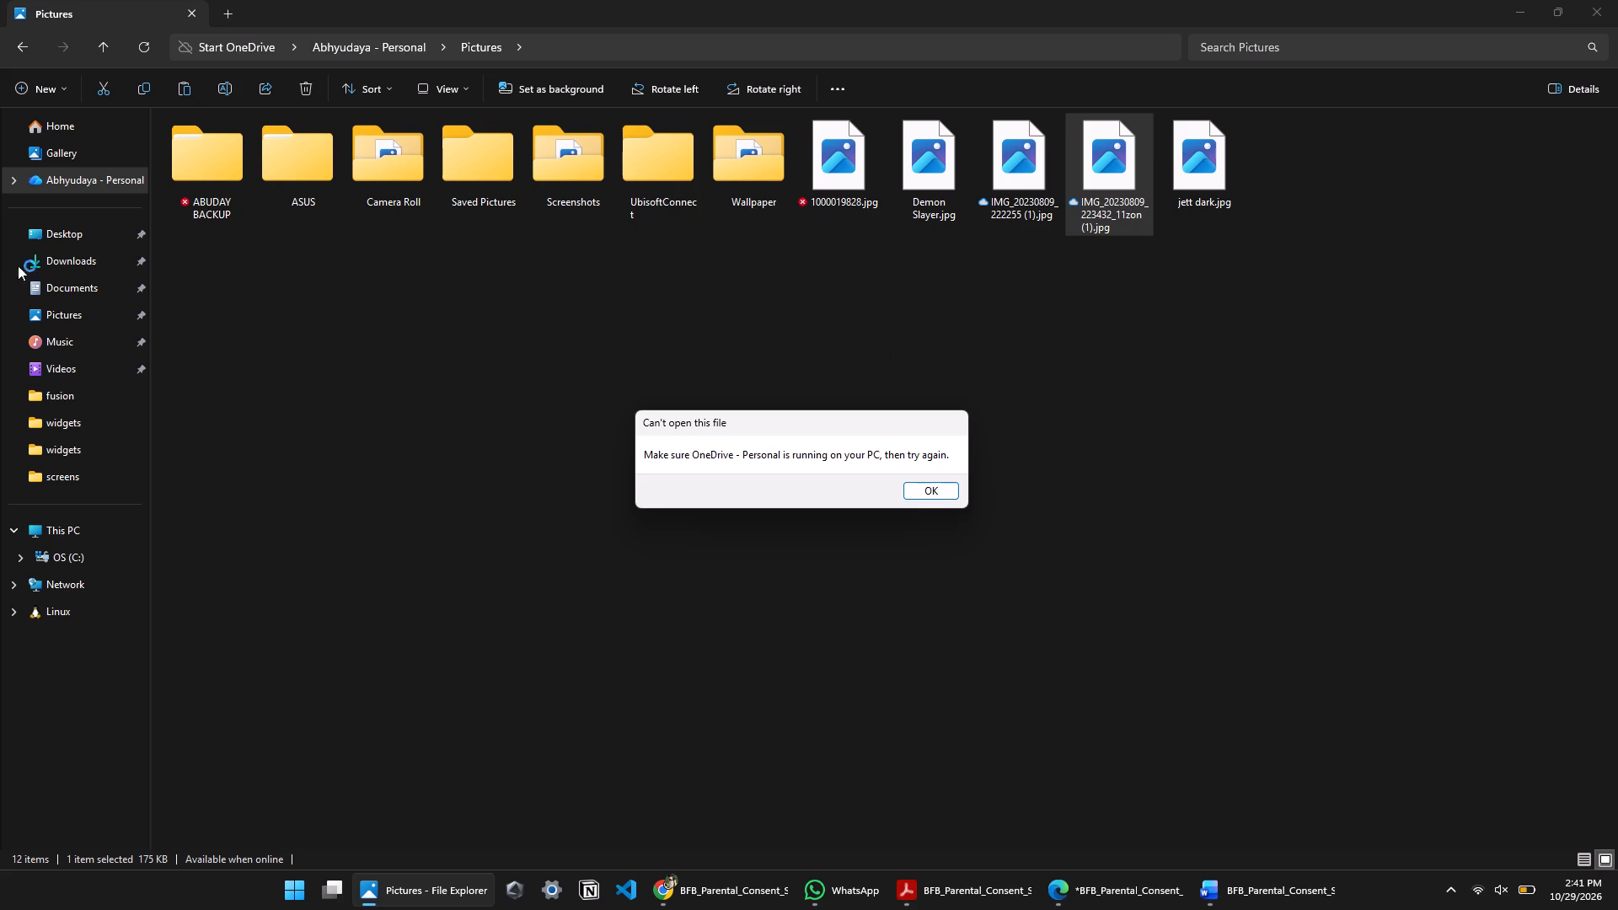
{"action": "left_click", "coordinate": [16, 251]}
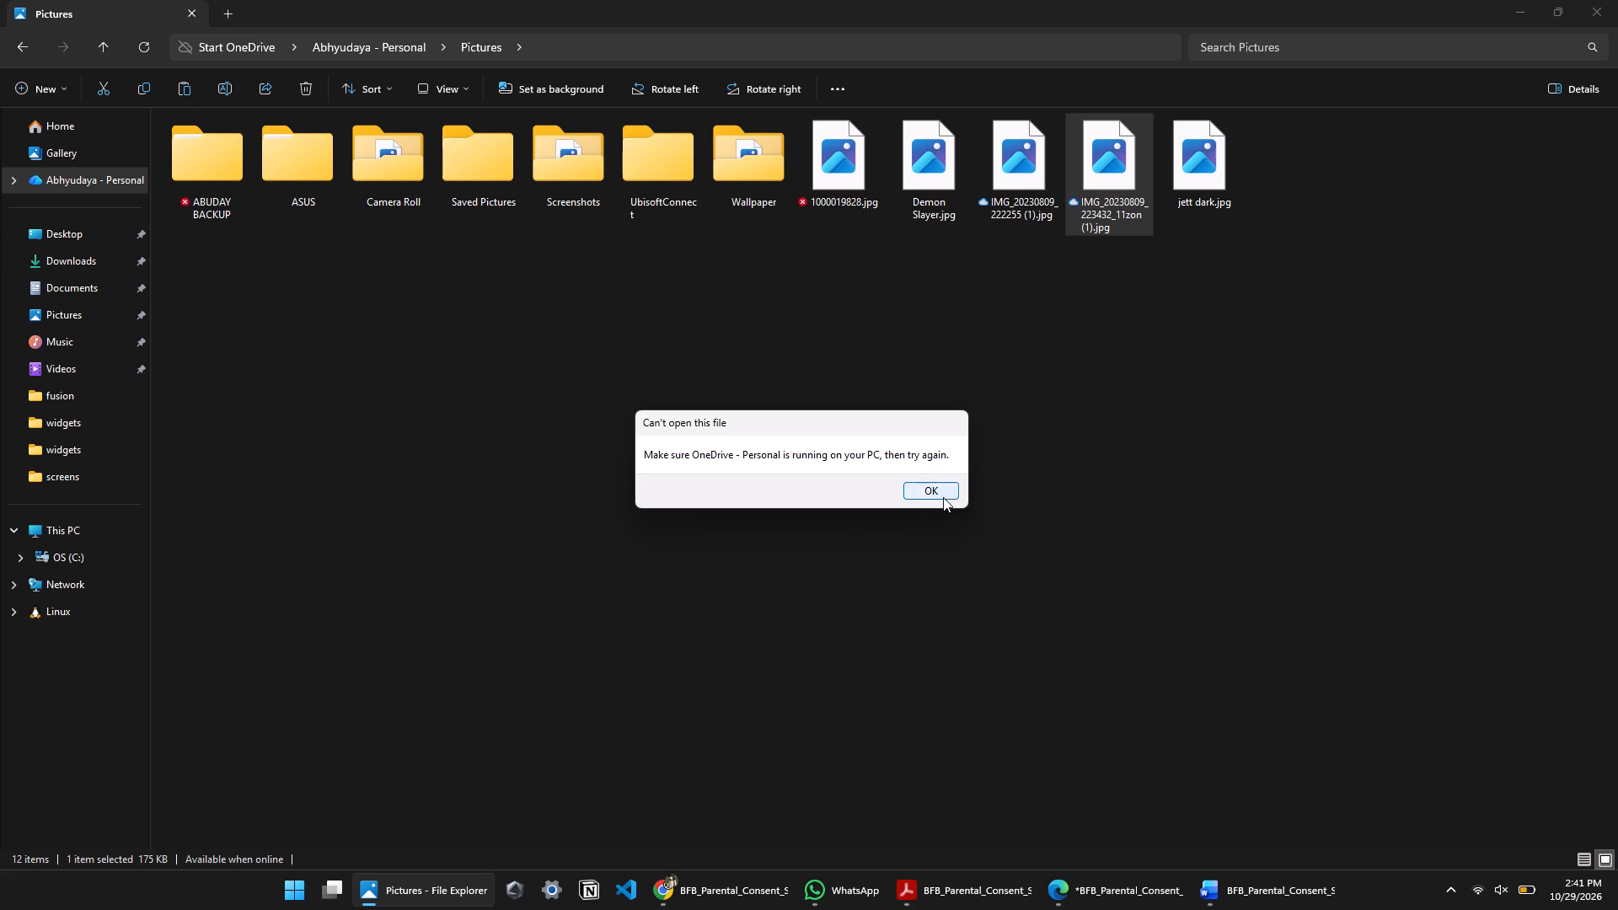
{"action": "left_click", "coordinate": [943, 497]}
Open the signature image WhatsApp Image 2026-10-29 at 2.41.05 PM.jpeg from the Downloads folder and copy it to the clipboard.
{"action": "left_click", "coordinate": [6, 264]}
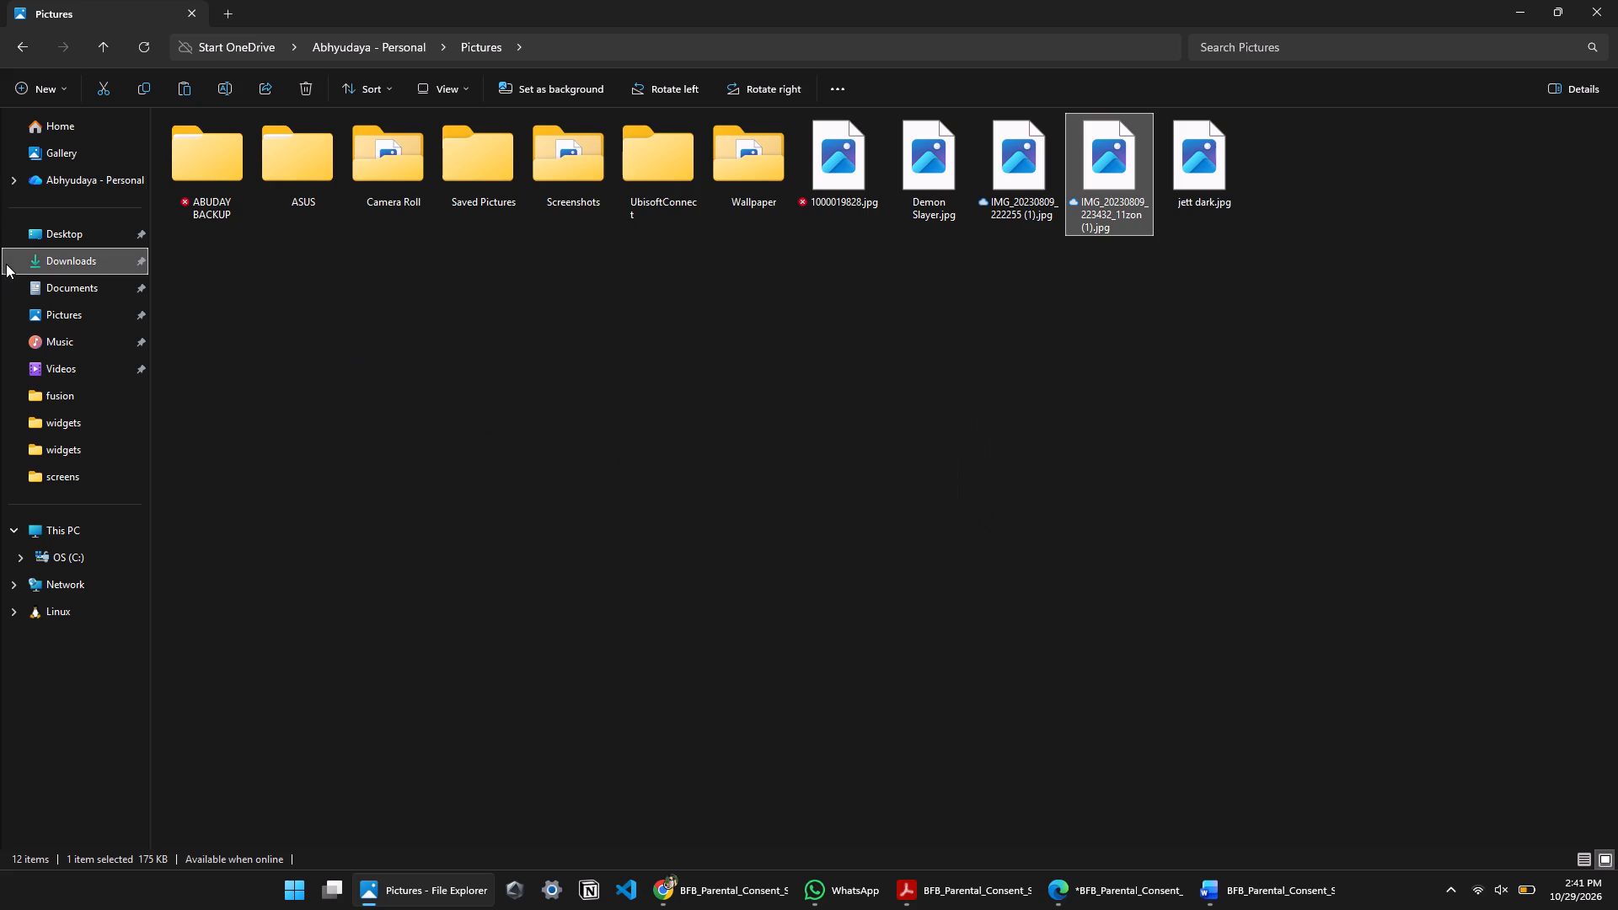
{"action": "left_click", "coordinate": [6, 264]}
{"action": "triple_click", "coordinate": [56, 265]}
{"action": "left_click", "coordinate": [56, 265]}
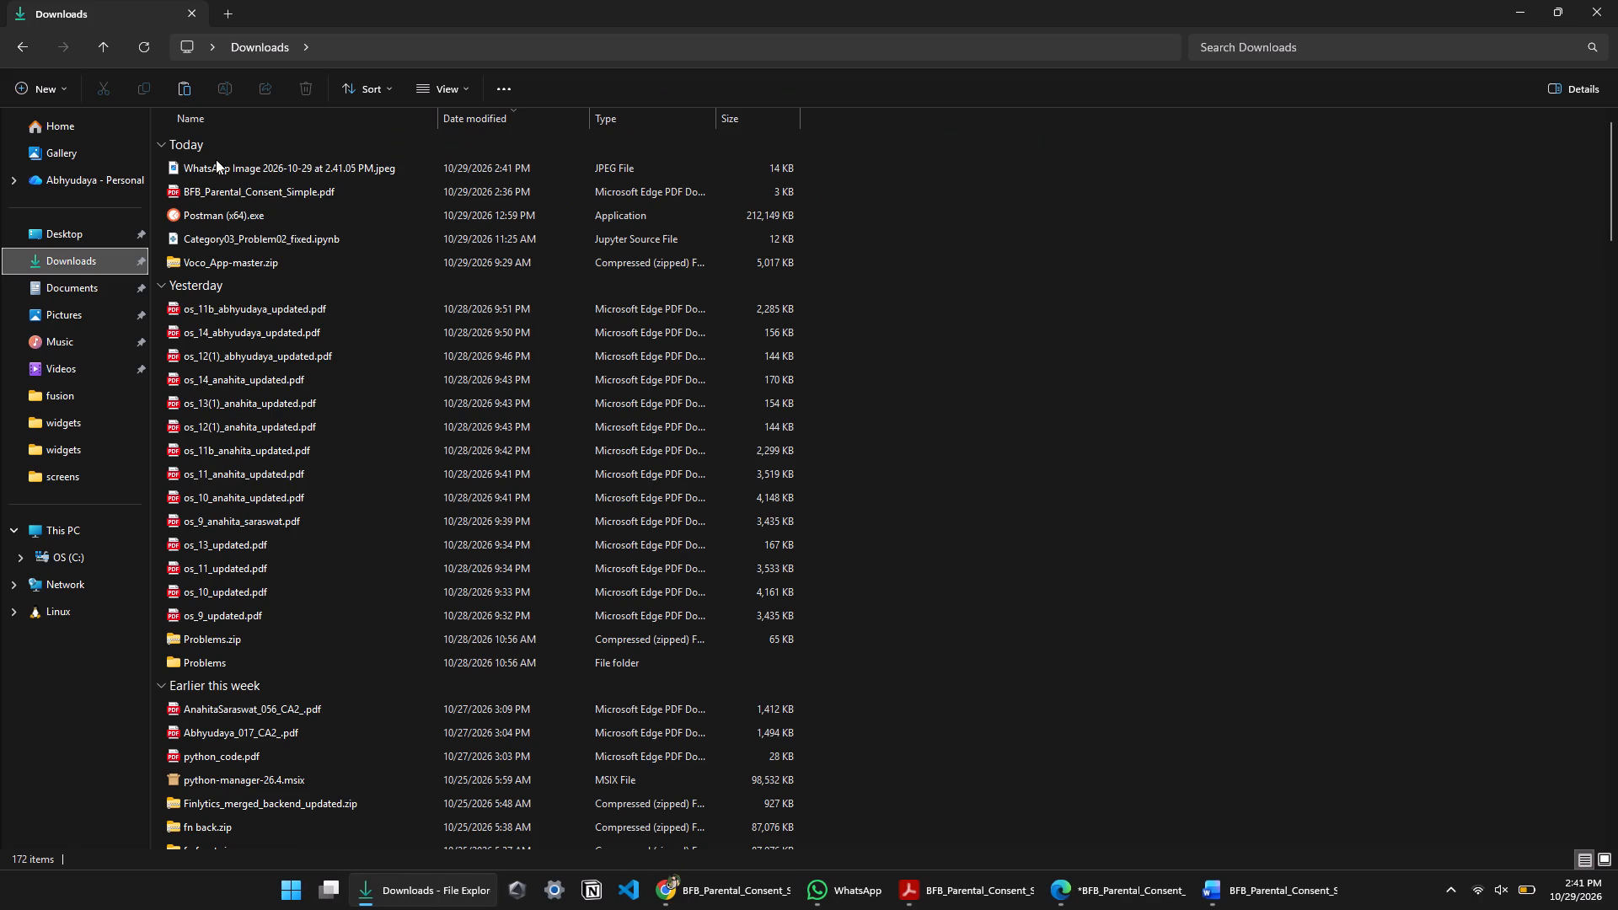
{"action": "double_click", "coordinate": [294, 176]}
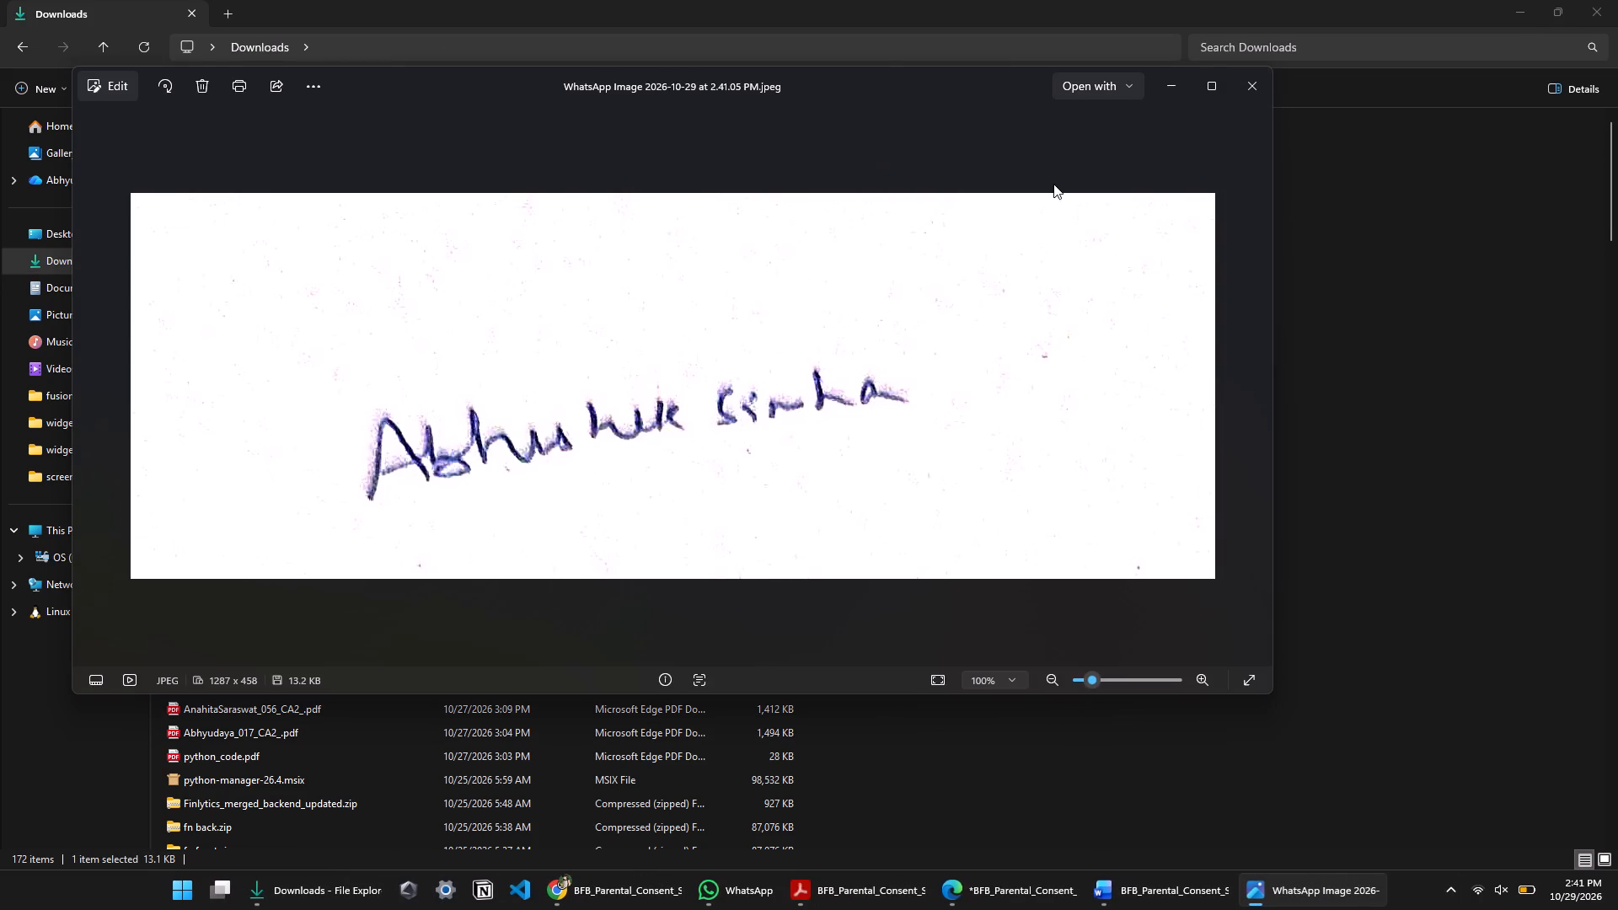
{"action": "left_click", "coordinate": [305, 77]}
{"action": "left_click", "coordinate": [293, 147]}
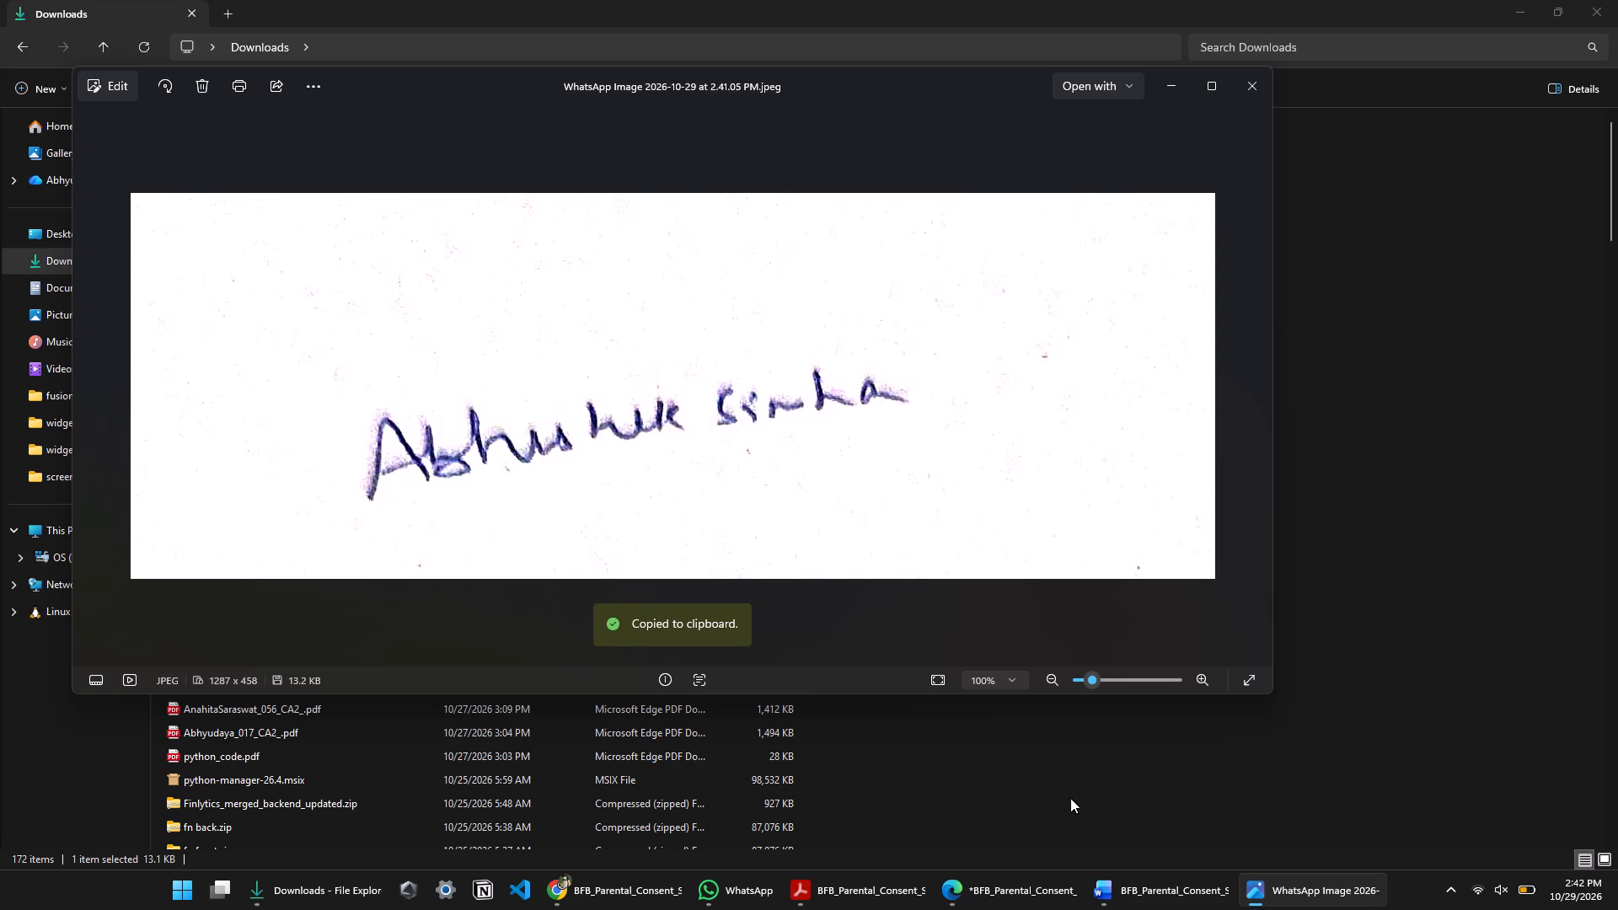
Switch to the BFB_Parental_Consent_Simple.pdf consent form open in Word.
{"action": "left_click", "coordinate": [1161, 892]}
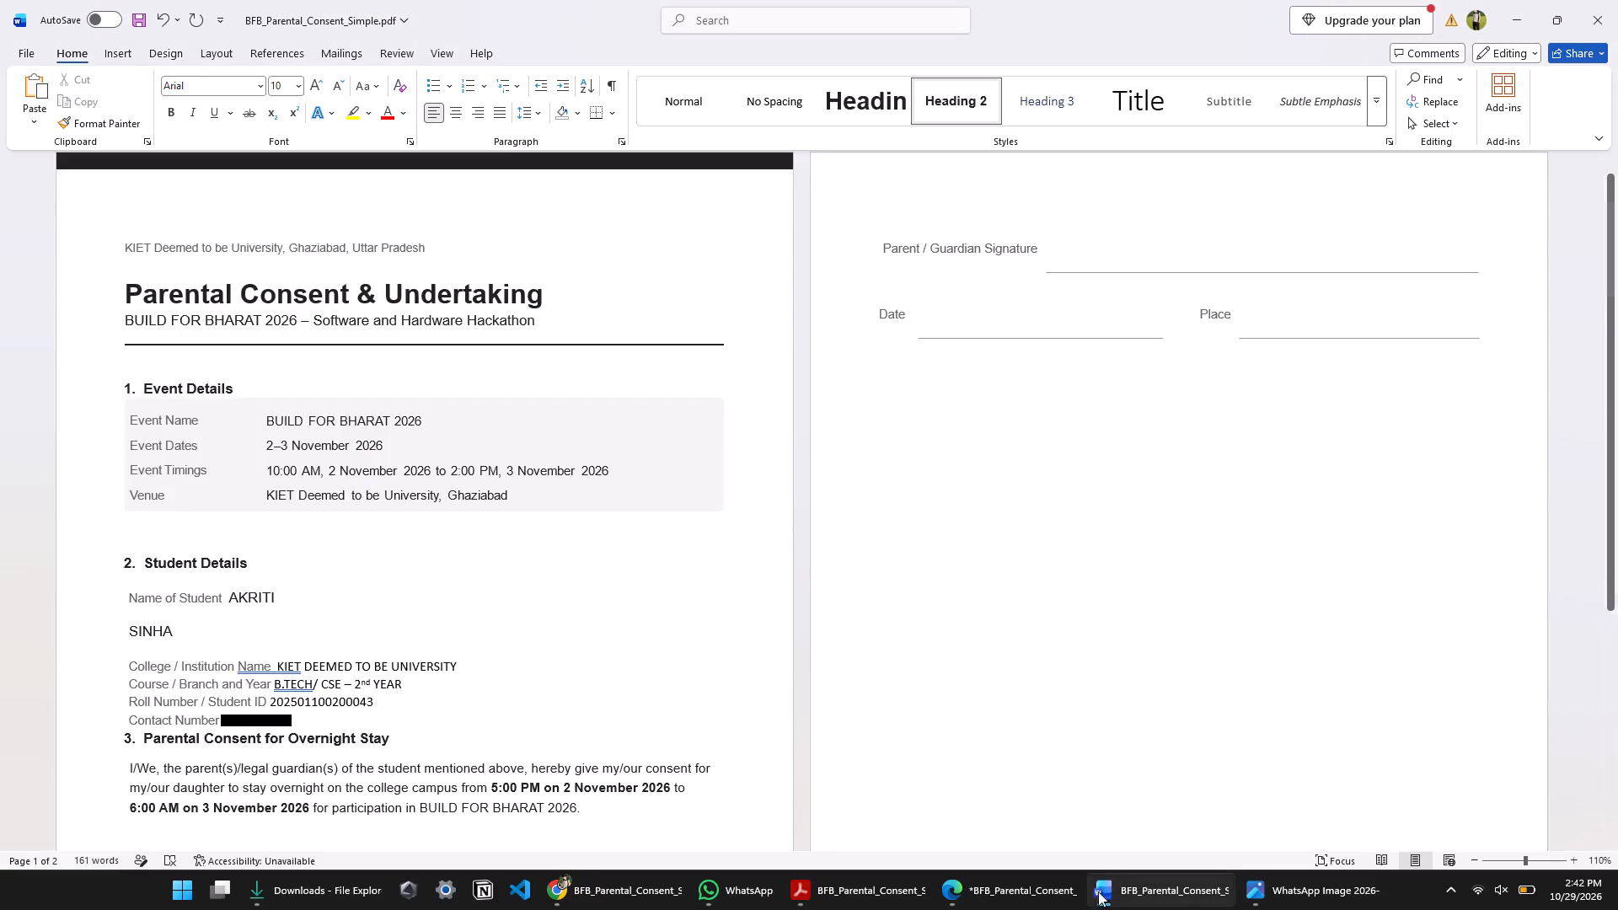
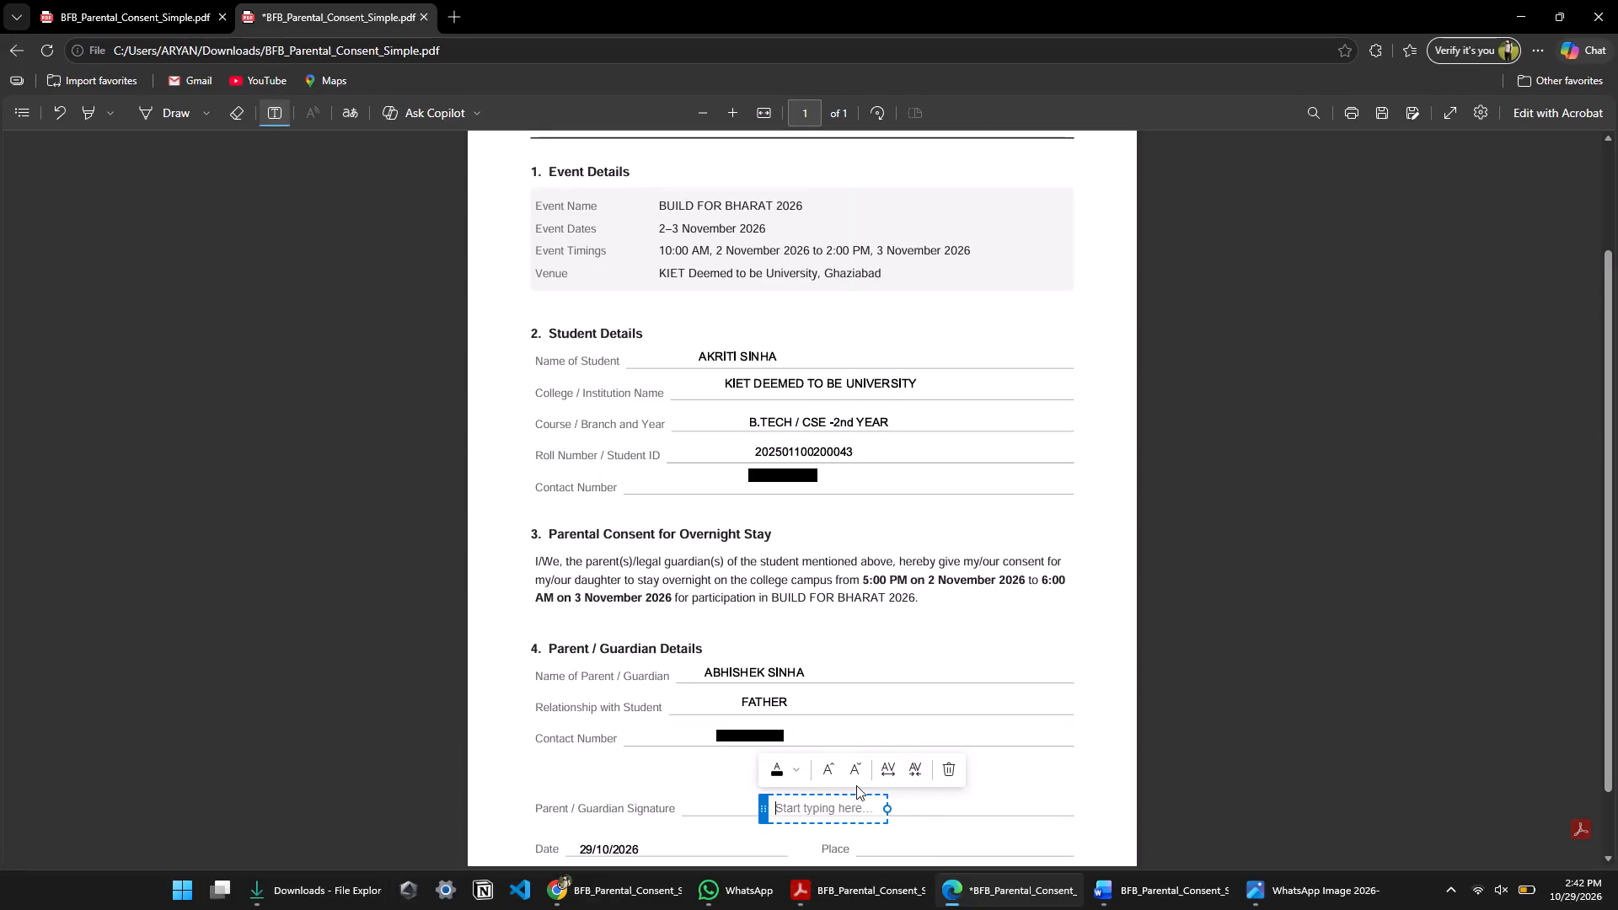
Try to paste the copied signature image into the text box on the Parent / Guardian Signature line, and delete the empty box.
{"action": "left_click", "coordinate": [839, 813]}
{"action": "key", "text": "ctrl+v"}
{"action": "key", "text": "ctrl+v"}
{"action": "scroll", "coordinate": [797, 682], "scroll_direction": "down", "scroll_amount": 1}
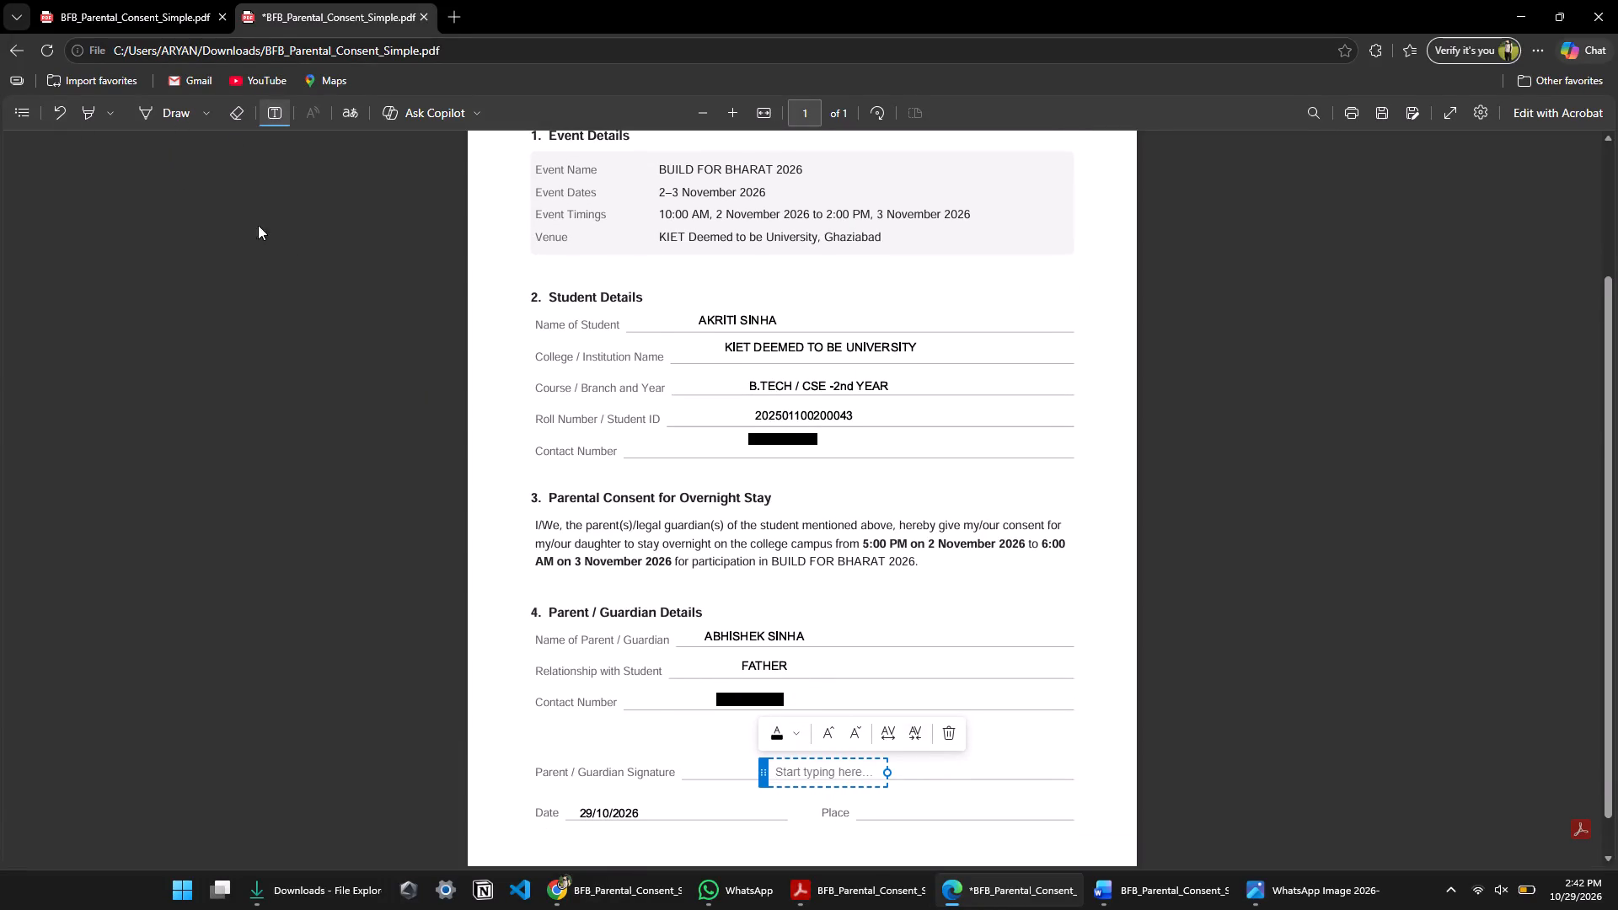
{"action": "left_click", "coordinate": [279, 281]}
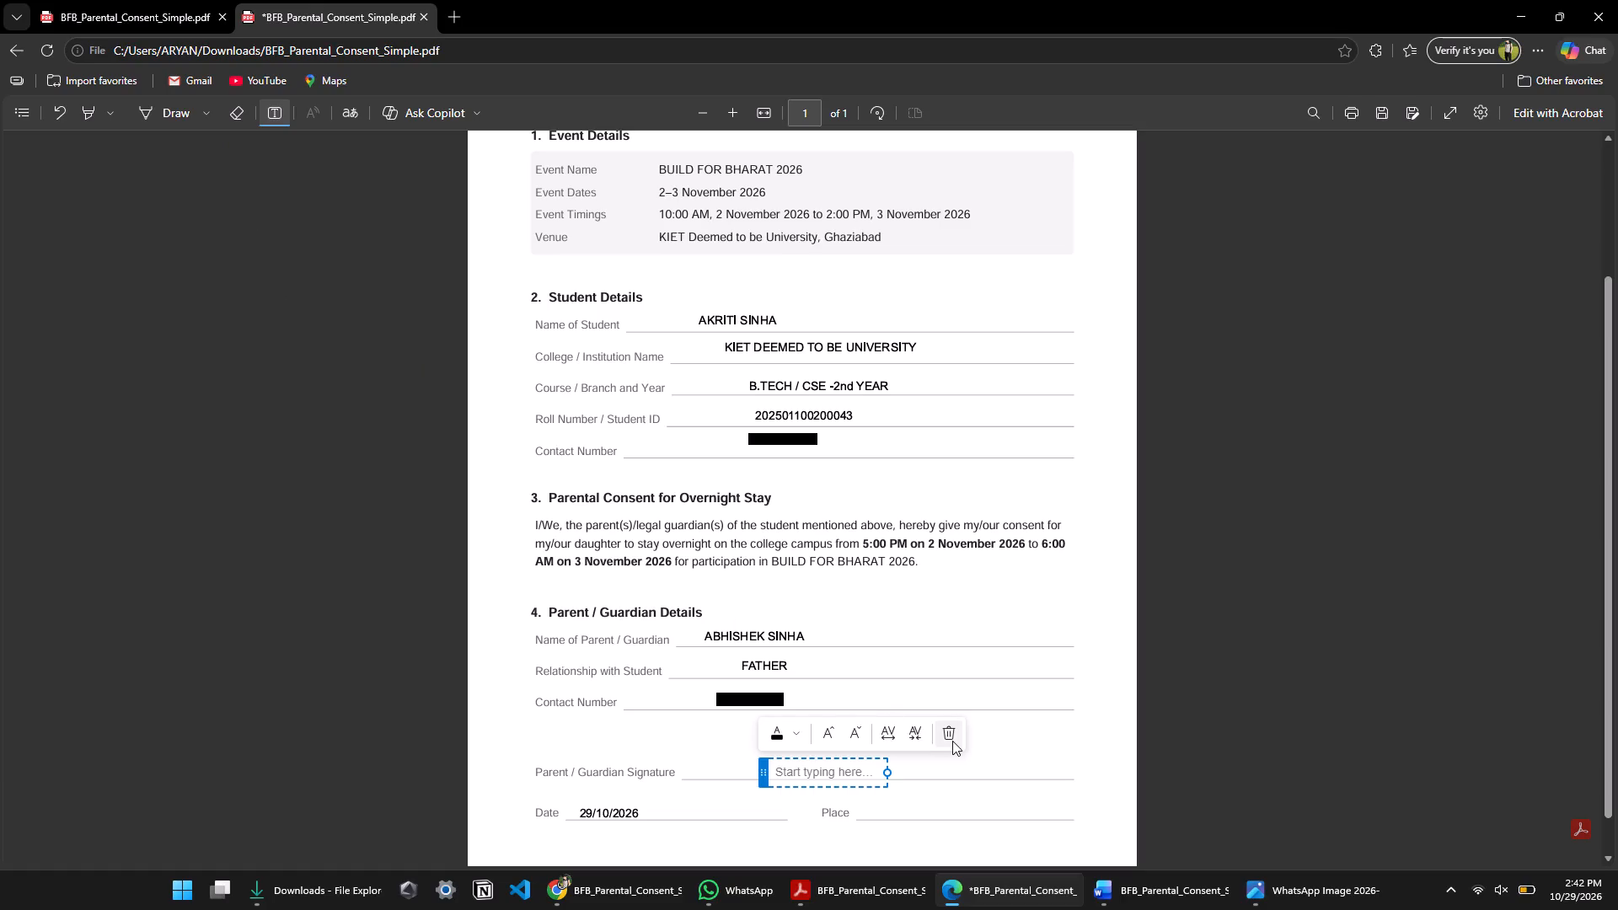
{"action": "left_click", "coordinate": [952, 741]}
Save a copy of the filled consent form as a PDF named AKRITI in the Downloads folder.
{"action": "scroll", "coordinate": [952, 741], "scroll_direction": "up", "scroll_amount": 2}
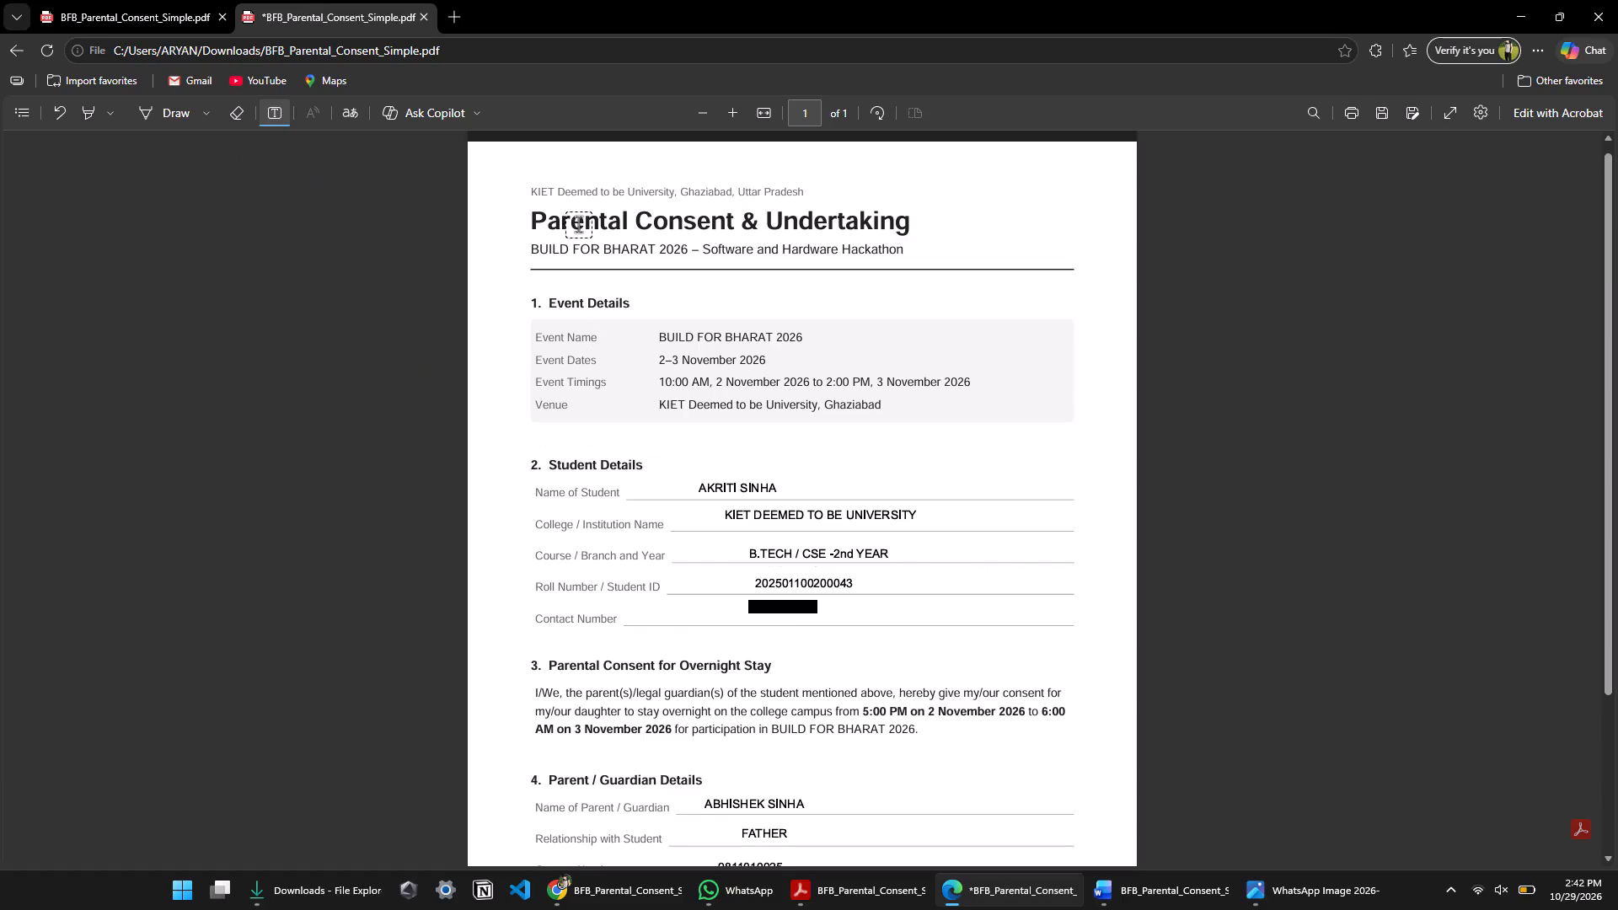
{"action": "left_click", "coordinate": [1380, 120]}
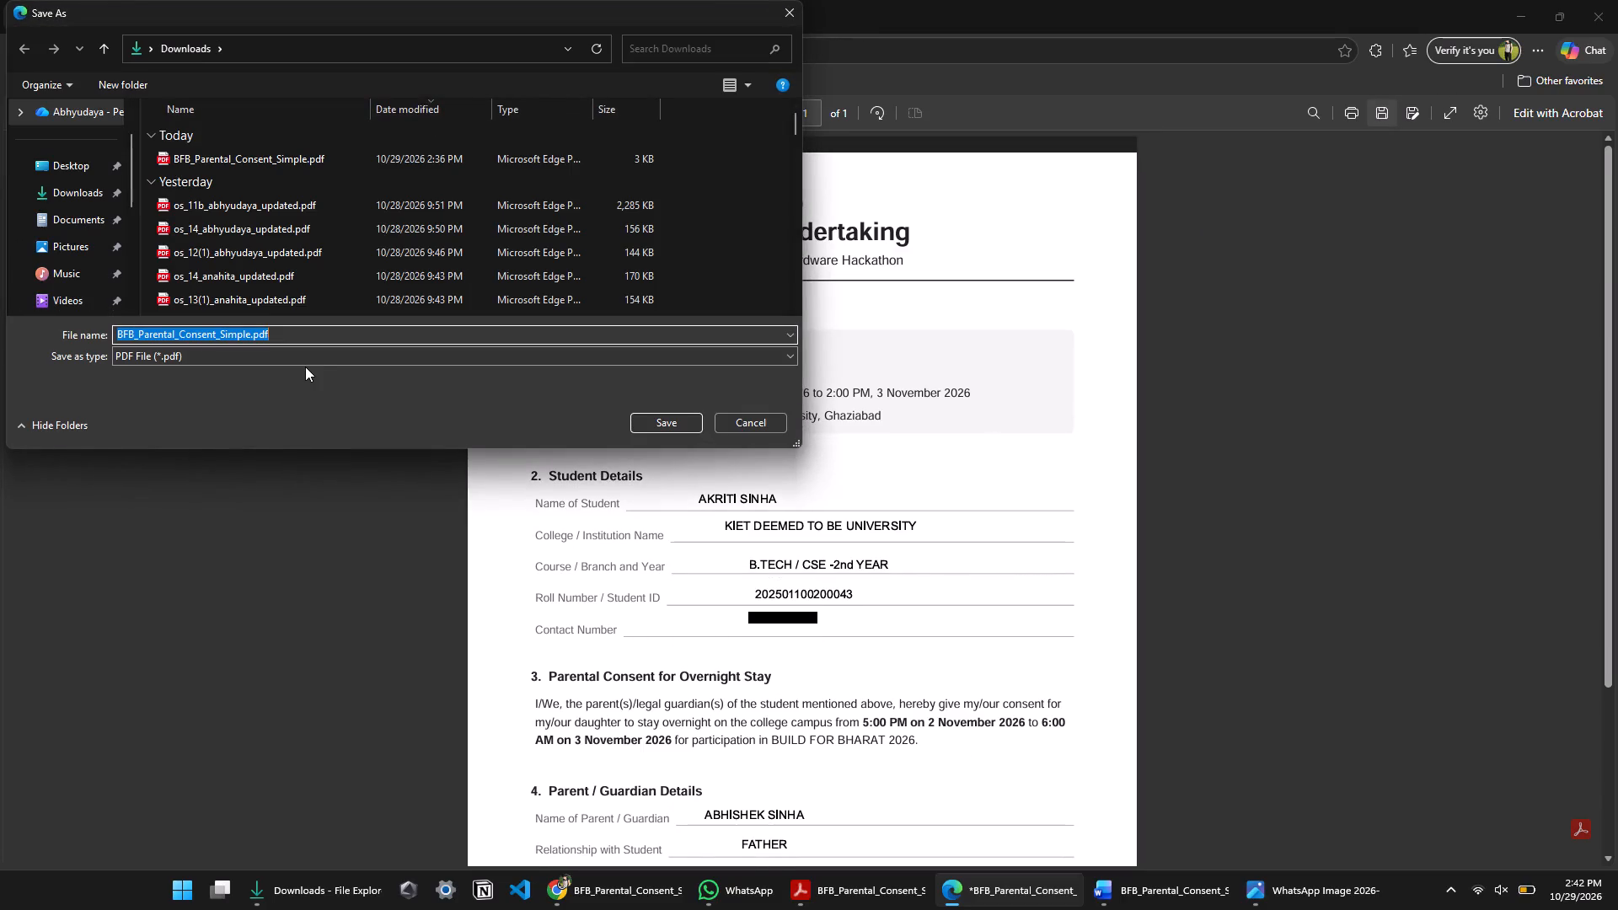
{"action": "key", "text": "BackSpace"}
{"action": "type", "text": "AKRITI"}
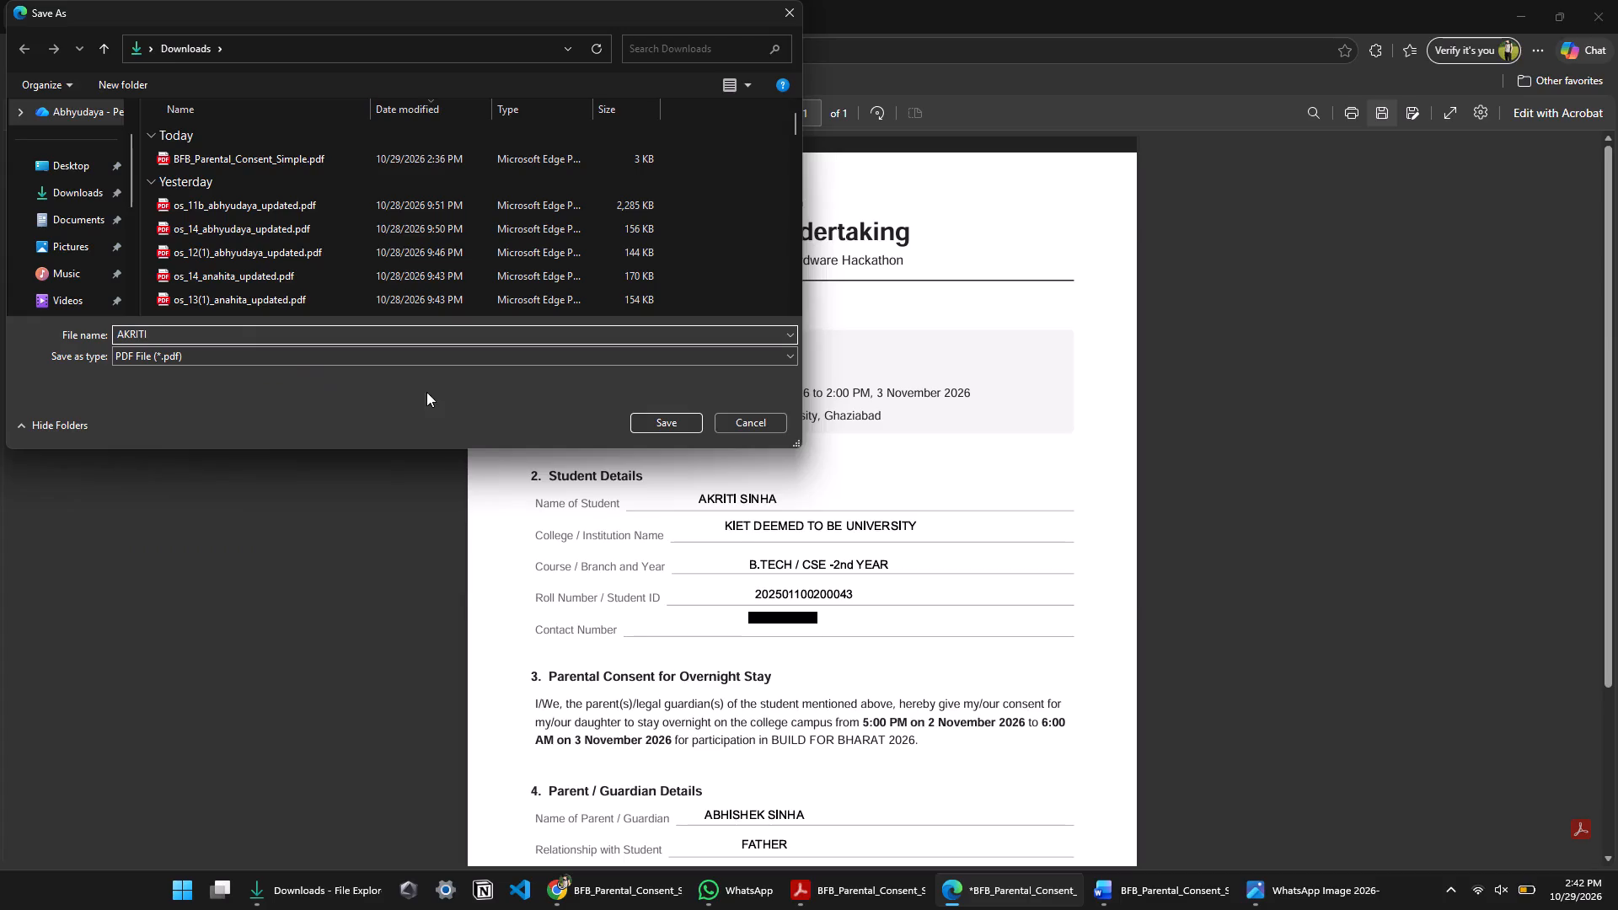
{"action": "left_click", "coordinate": [646, 426]}
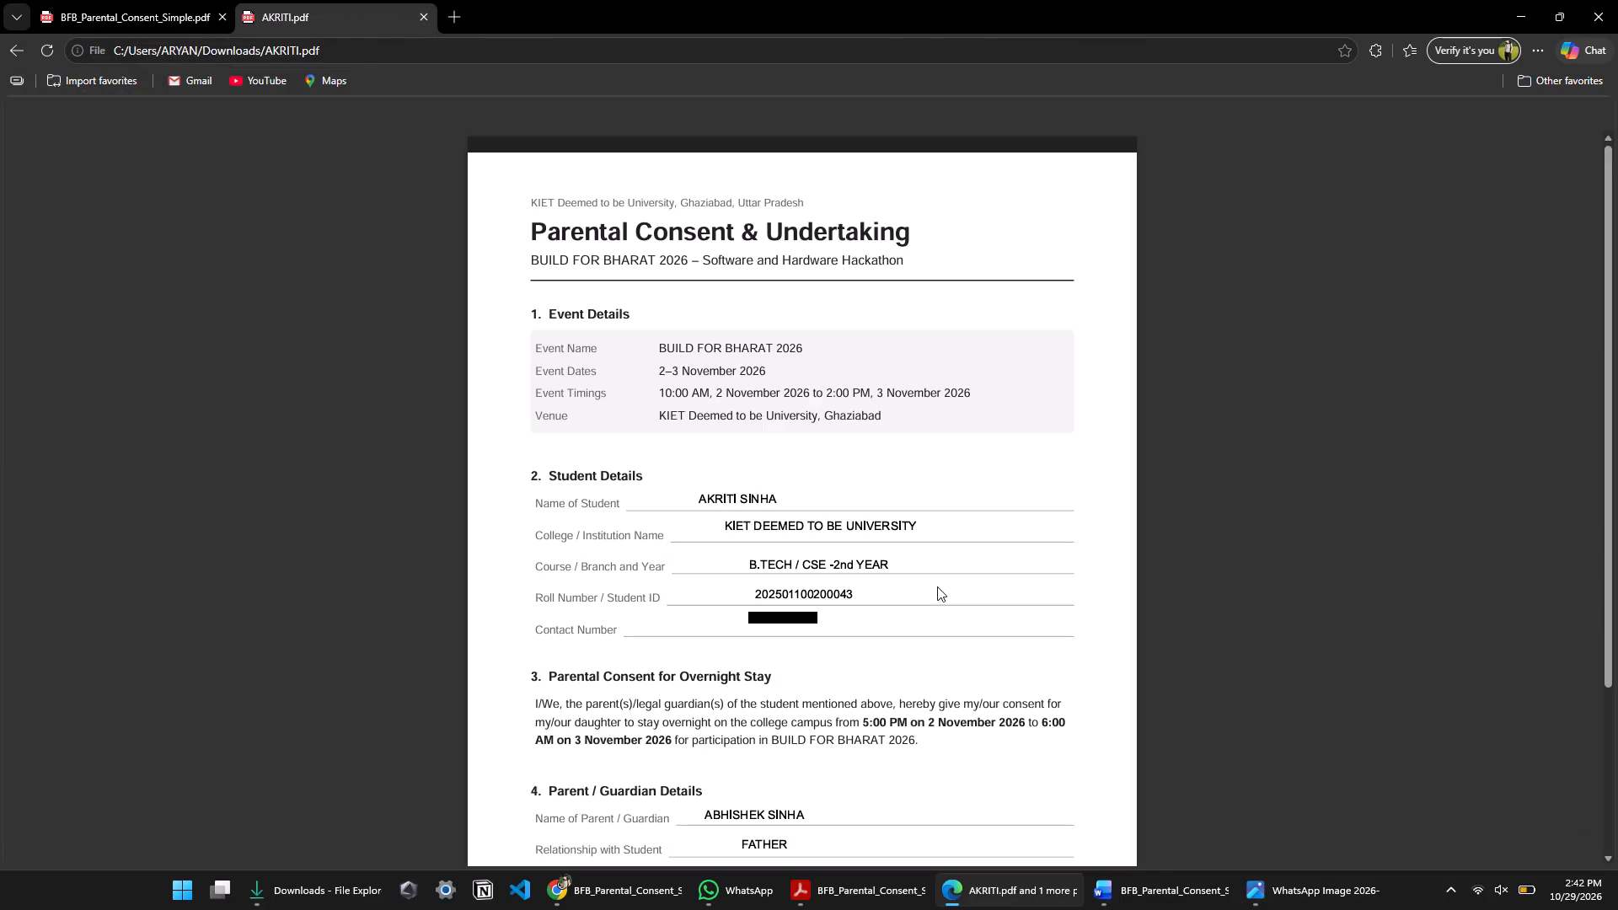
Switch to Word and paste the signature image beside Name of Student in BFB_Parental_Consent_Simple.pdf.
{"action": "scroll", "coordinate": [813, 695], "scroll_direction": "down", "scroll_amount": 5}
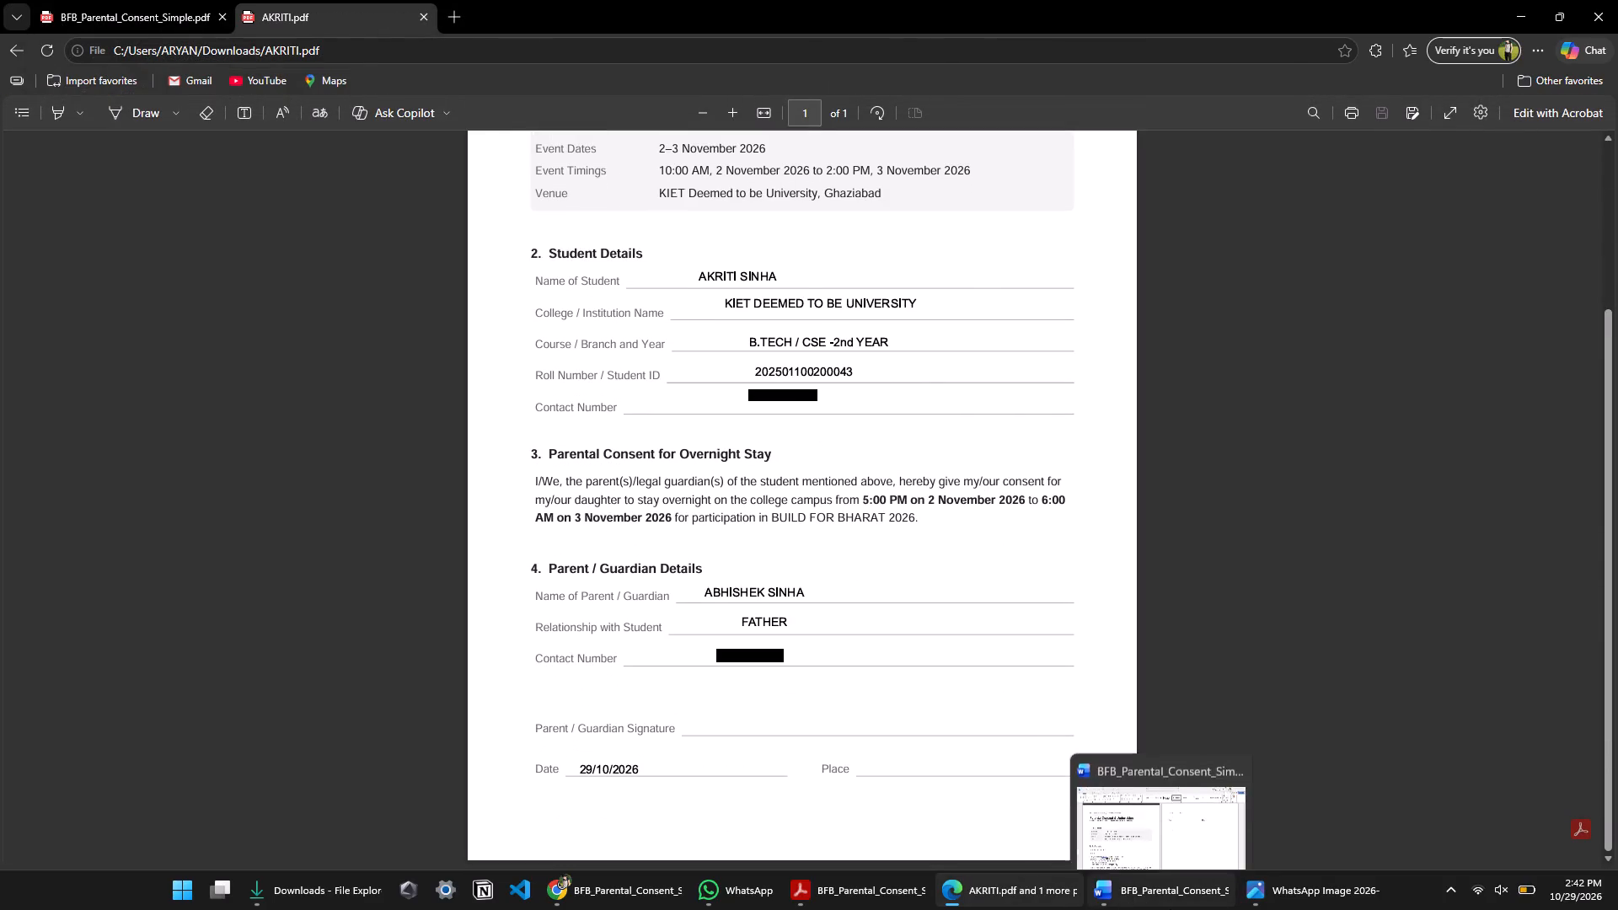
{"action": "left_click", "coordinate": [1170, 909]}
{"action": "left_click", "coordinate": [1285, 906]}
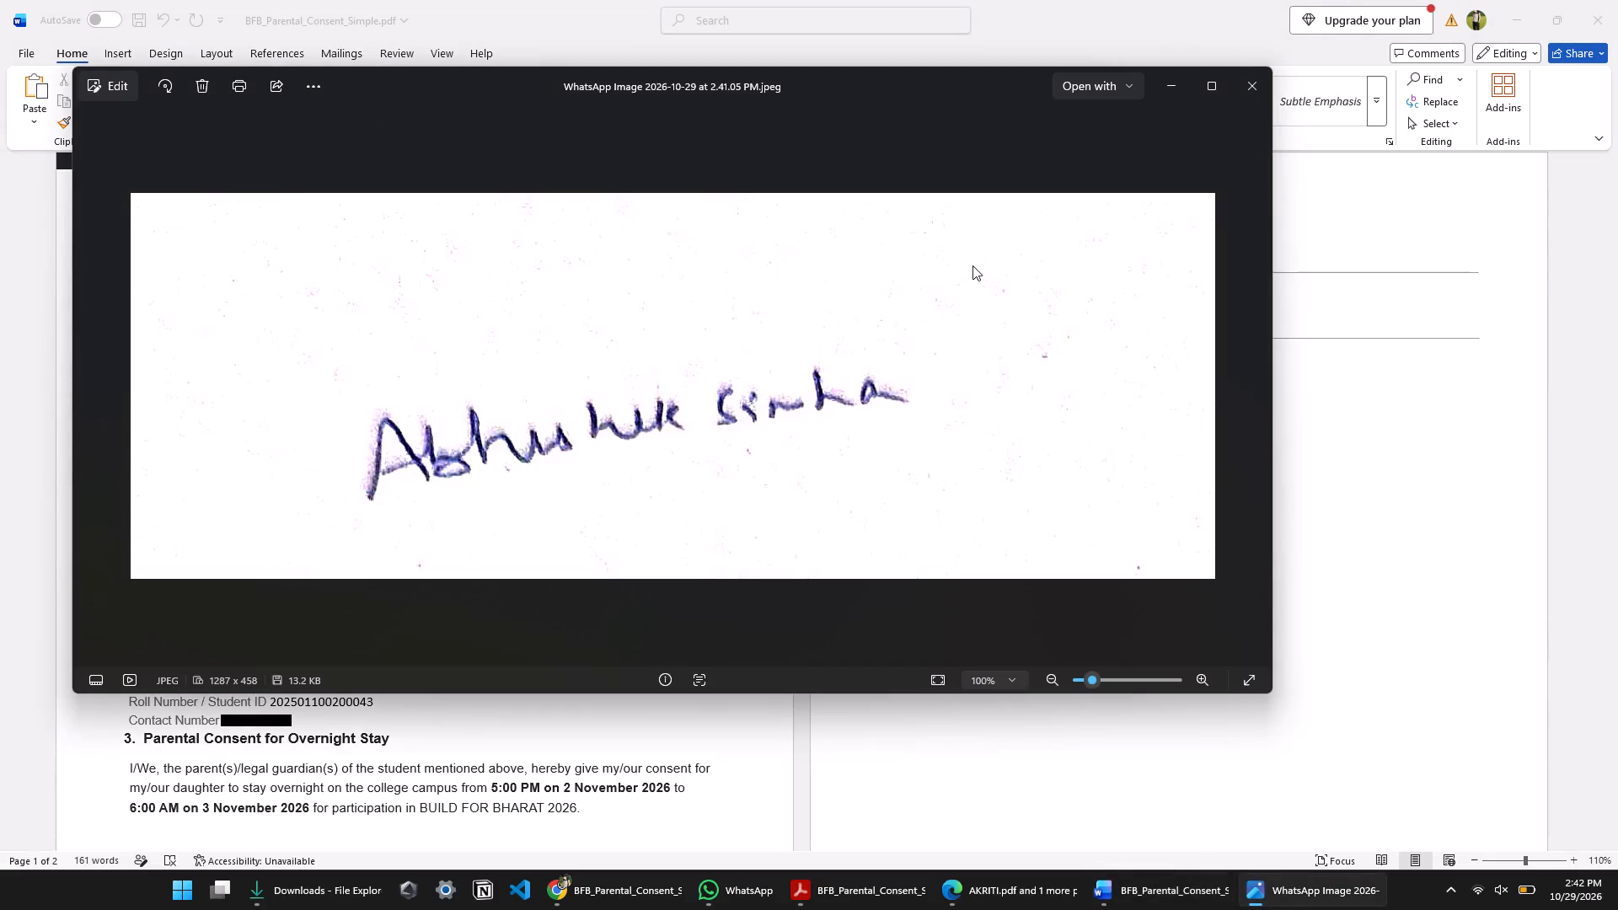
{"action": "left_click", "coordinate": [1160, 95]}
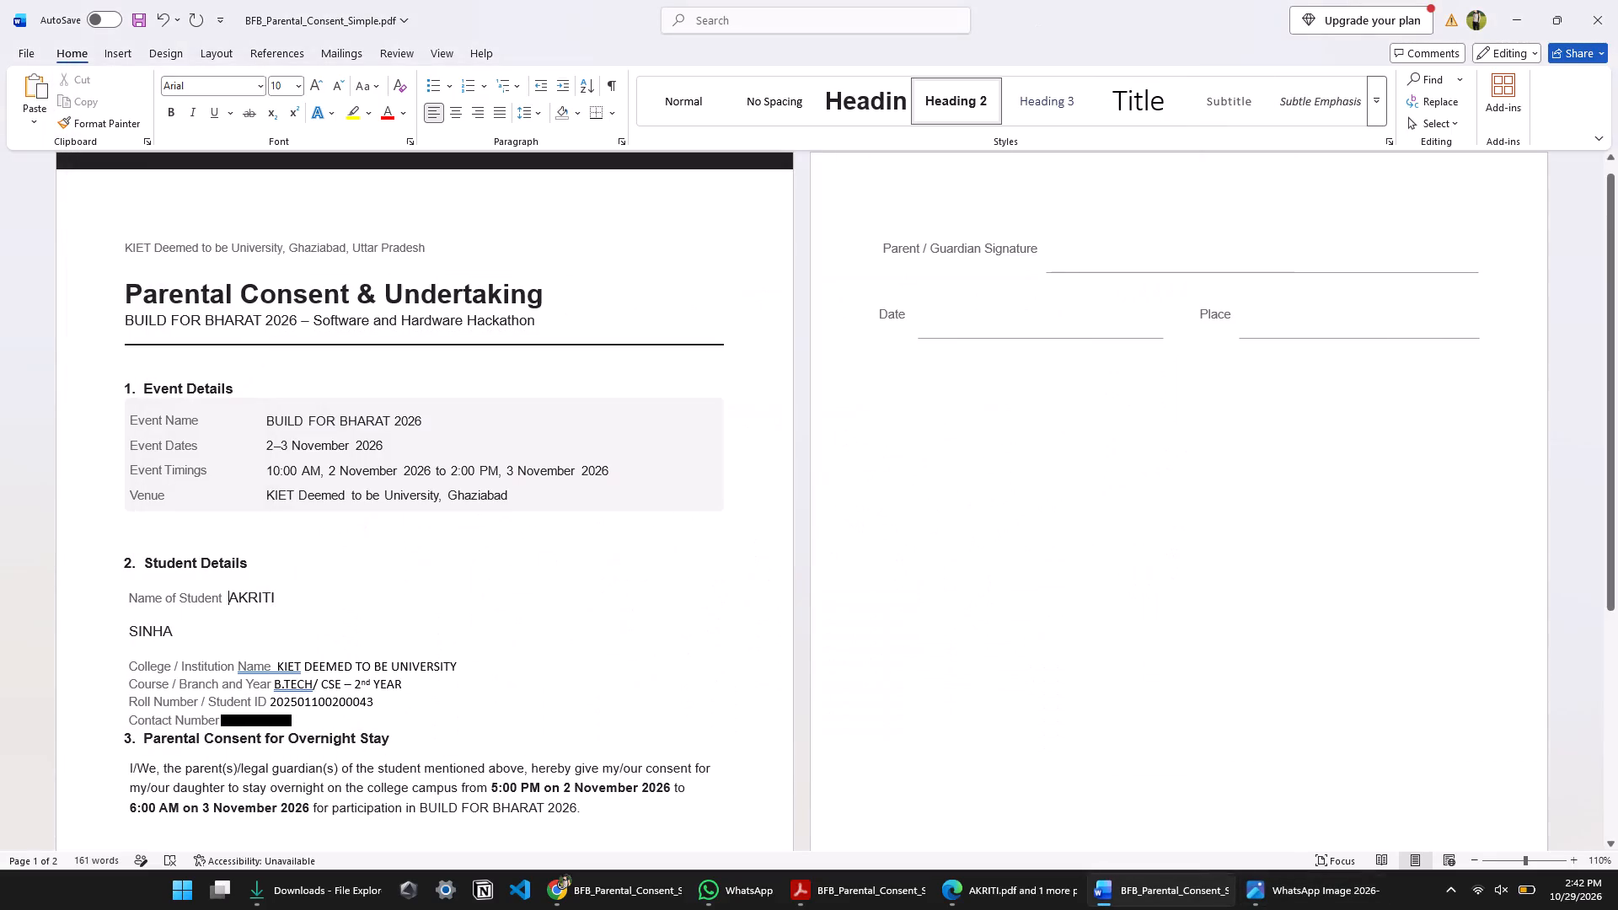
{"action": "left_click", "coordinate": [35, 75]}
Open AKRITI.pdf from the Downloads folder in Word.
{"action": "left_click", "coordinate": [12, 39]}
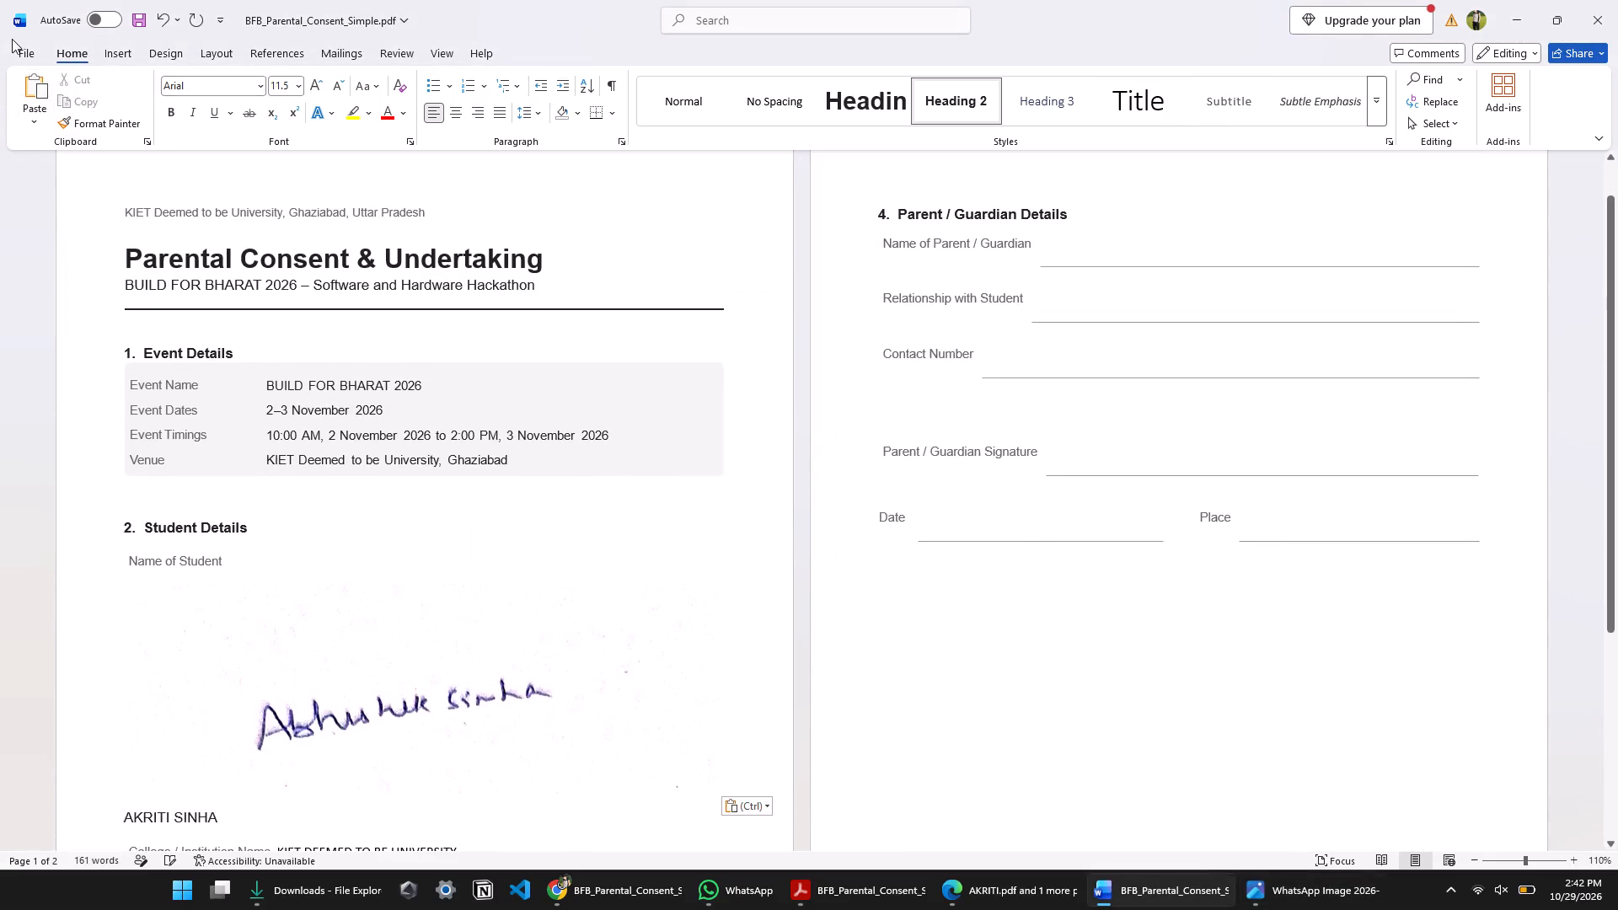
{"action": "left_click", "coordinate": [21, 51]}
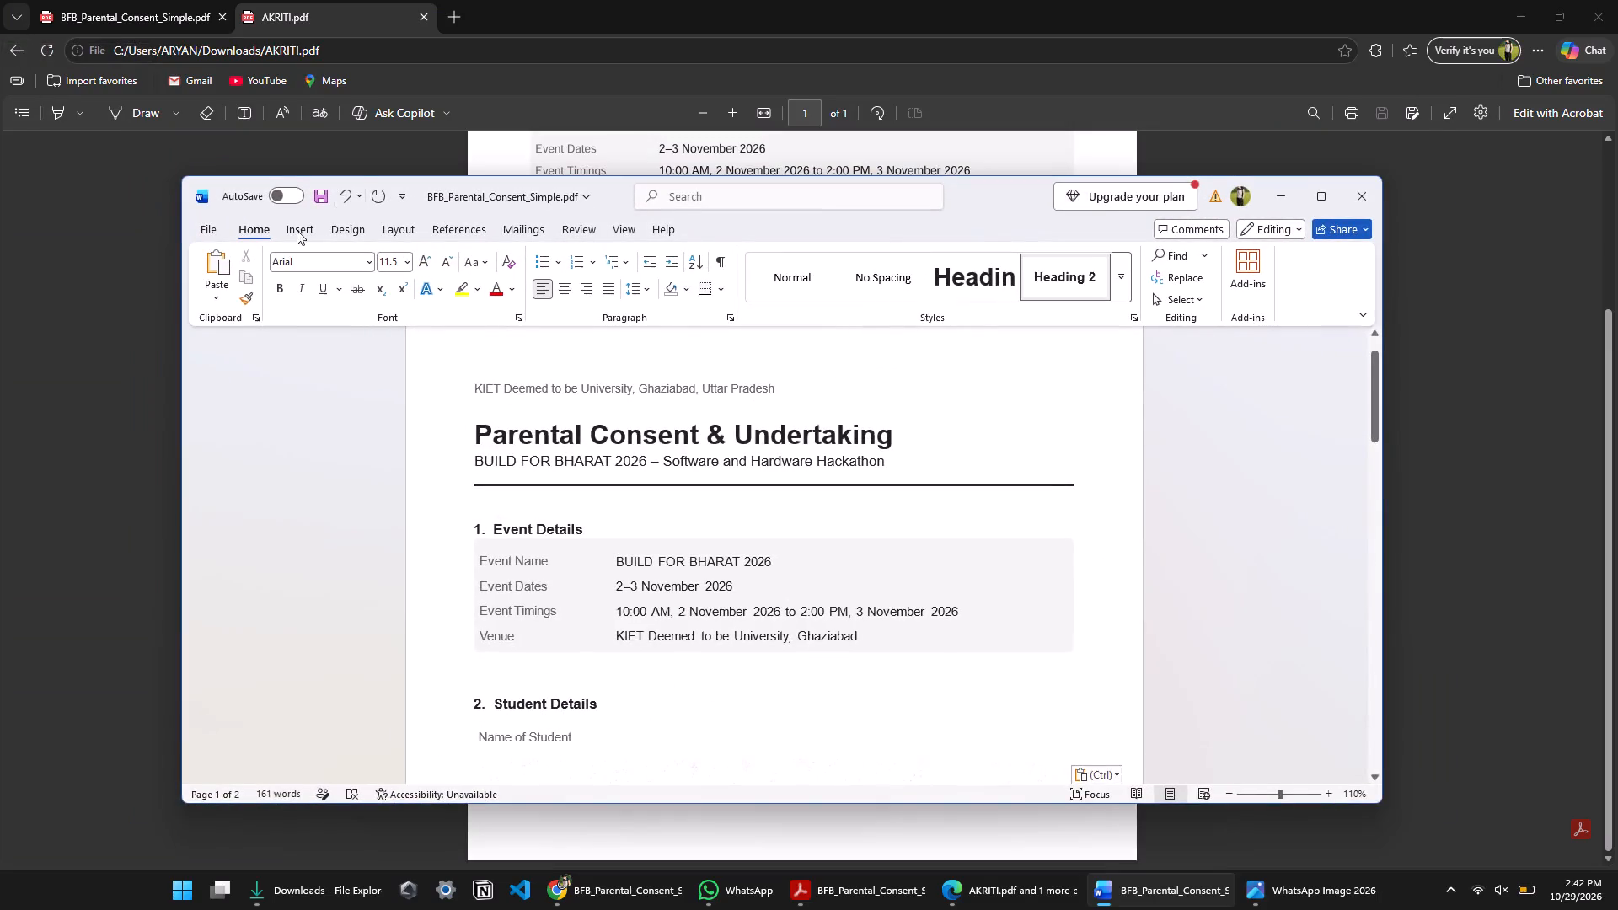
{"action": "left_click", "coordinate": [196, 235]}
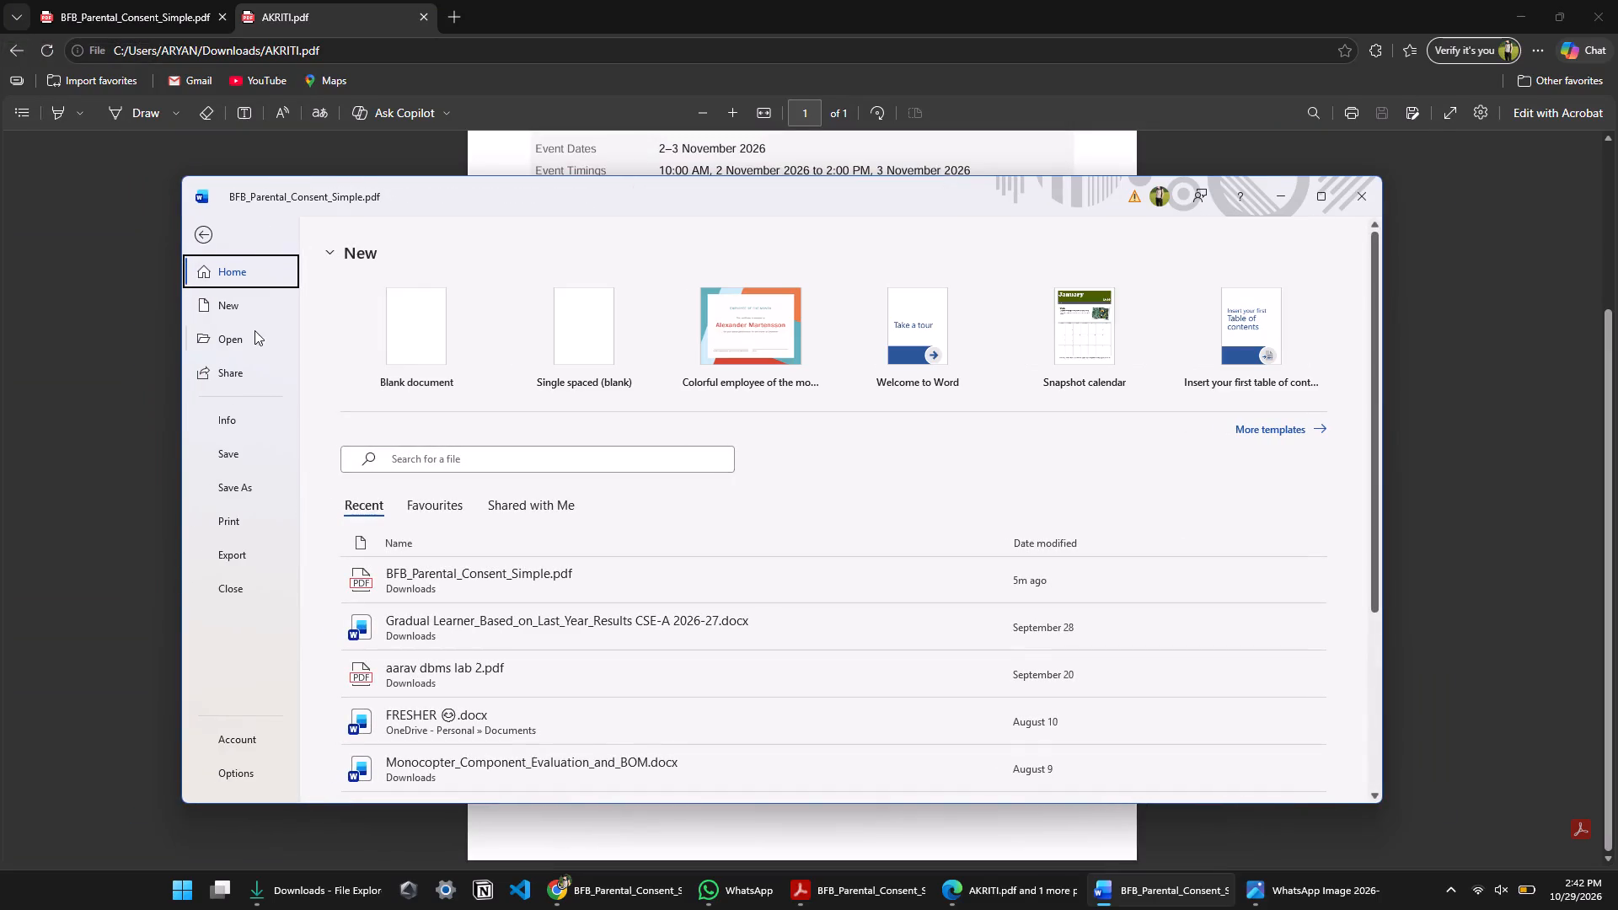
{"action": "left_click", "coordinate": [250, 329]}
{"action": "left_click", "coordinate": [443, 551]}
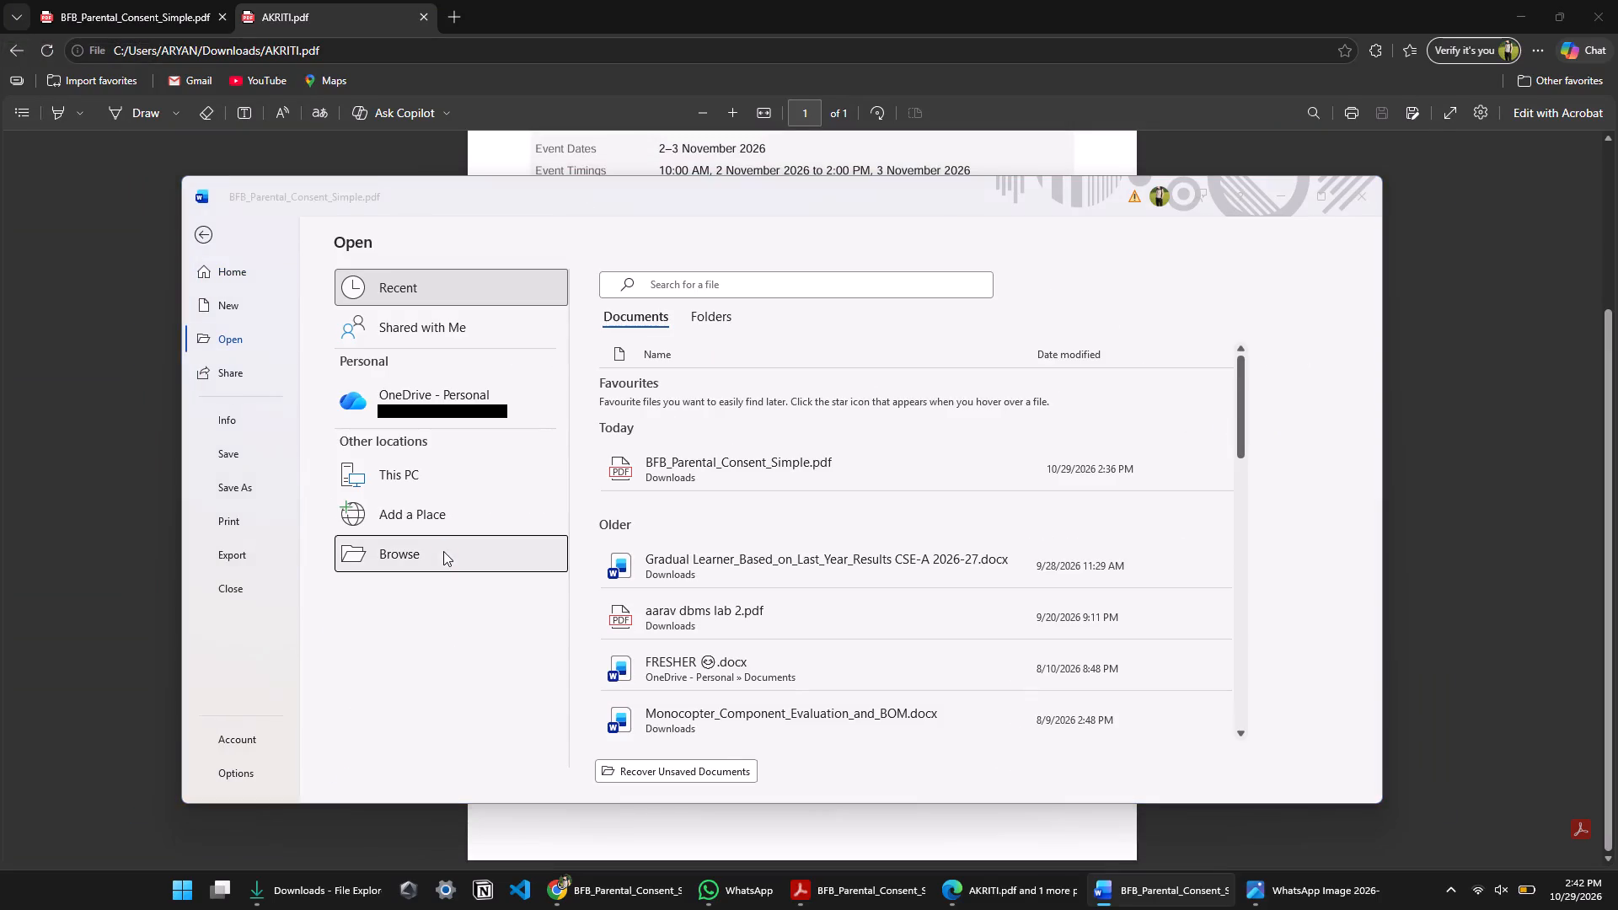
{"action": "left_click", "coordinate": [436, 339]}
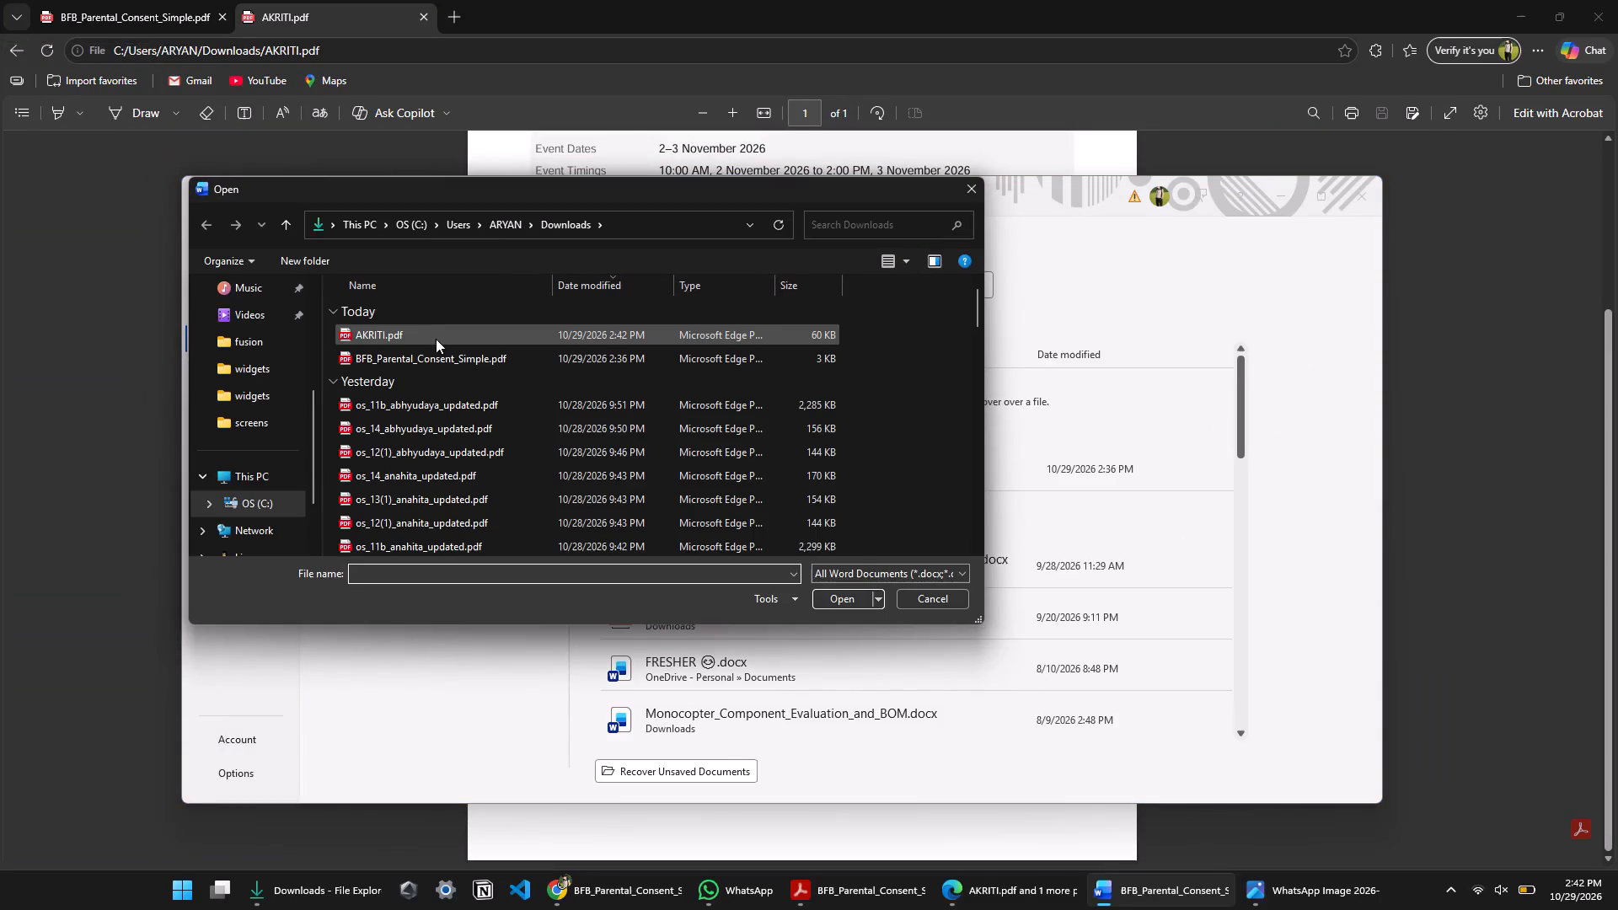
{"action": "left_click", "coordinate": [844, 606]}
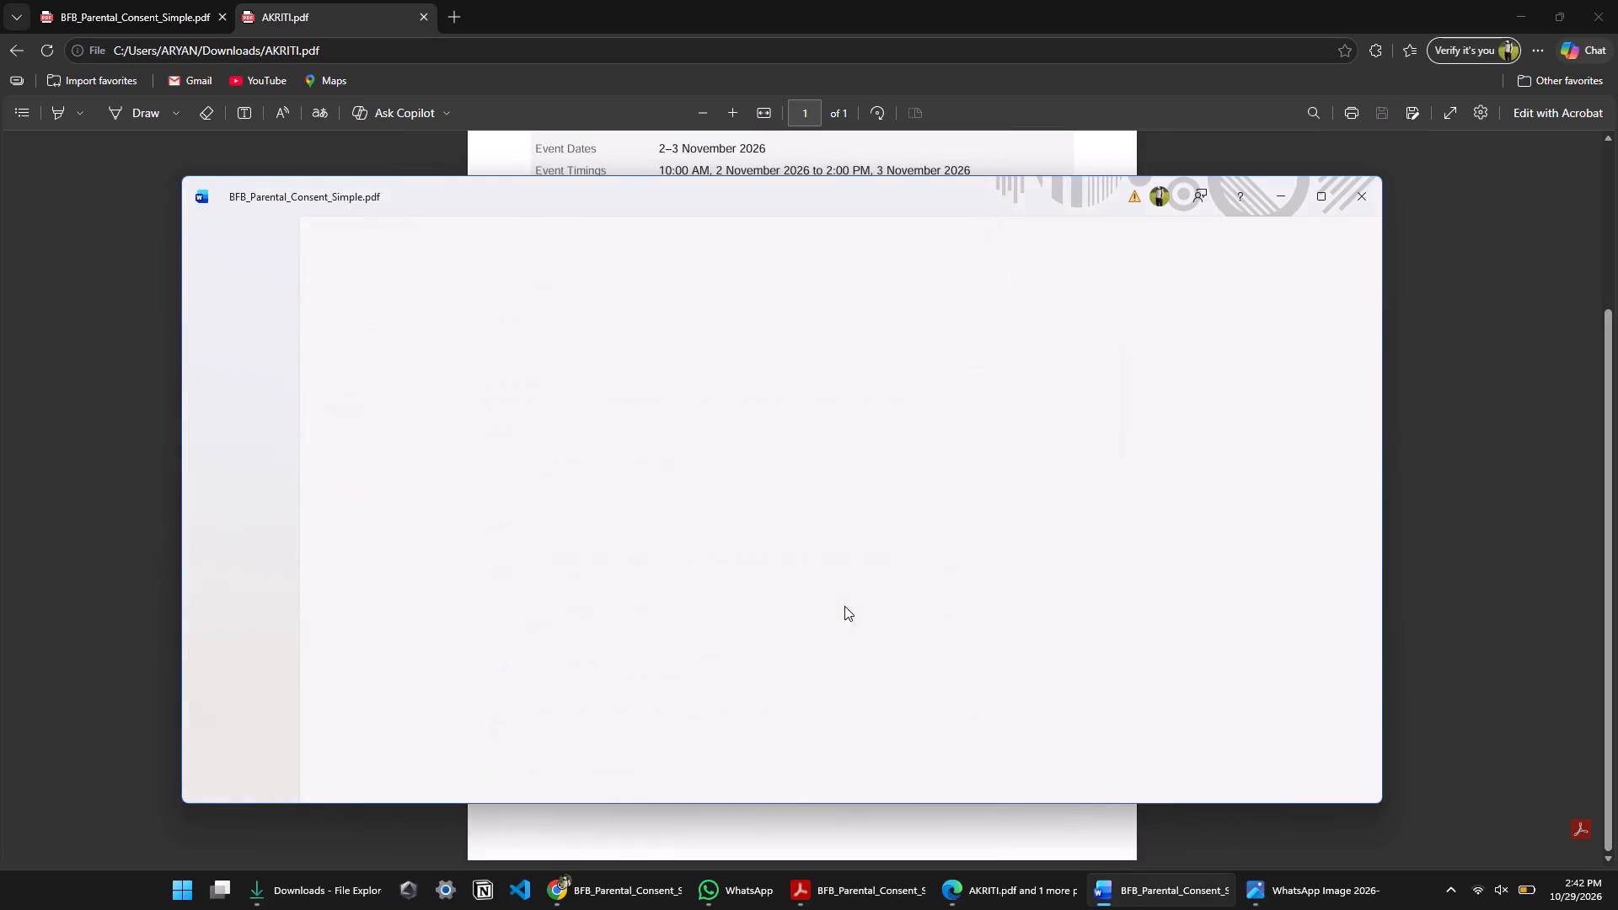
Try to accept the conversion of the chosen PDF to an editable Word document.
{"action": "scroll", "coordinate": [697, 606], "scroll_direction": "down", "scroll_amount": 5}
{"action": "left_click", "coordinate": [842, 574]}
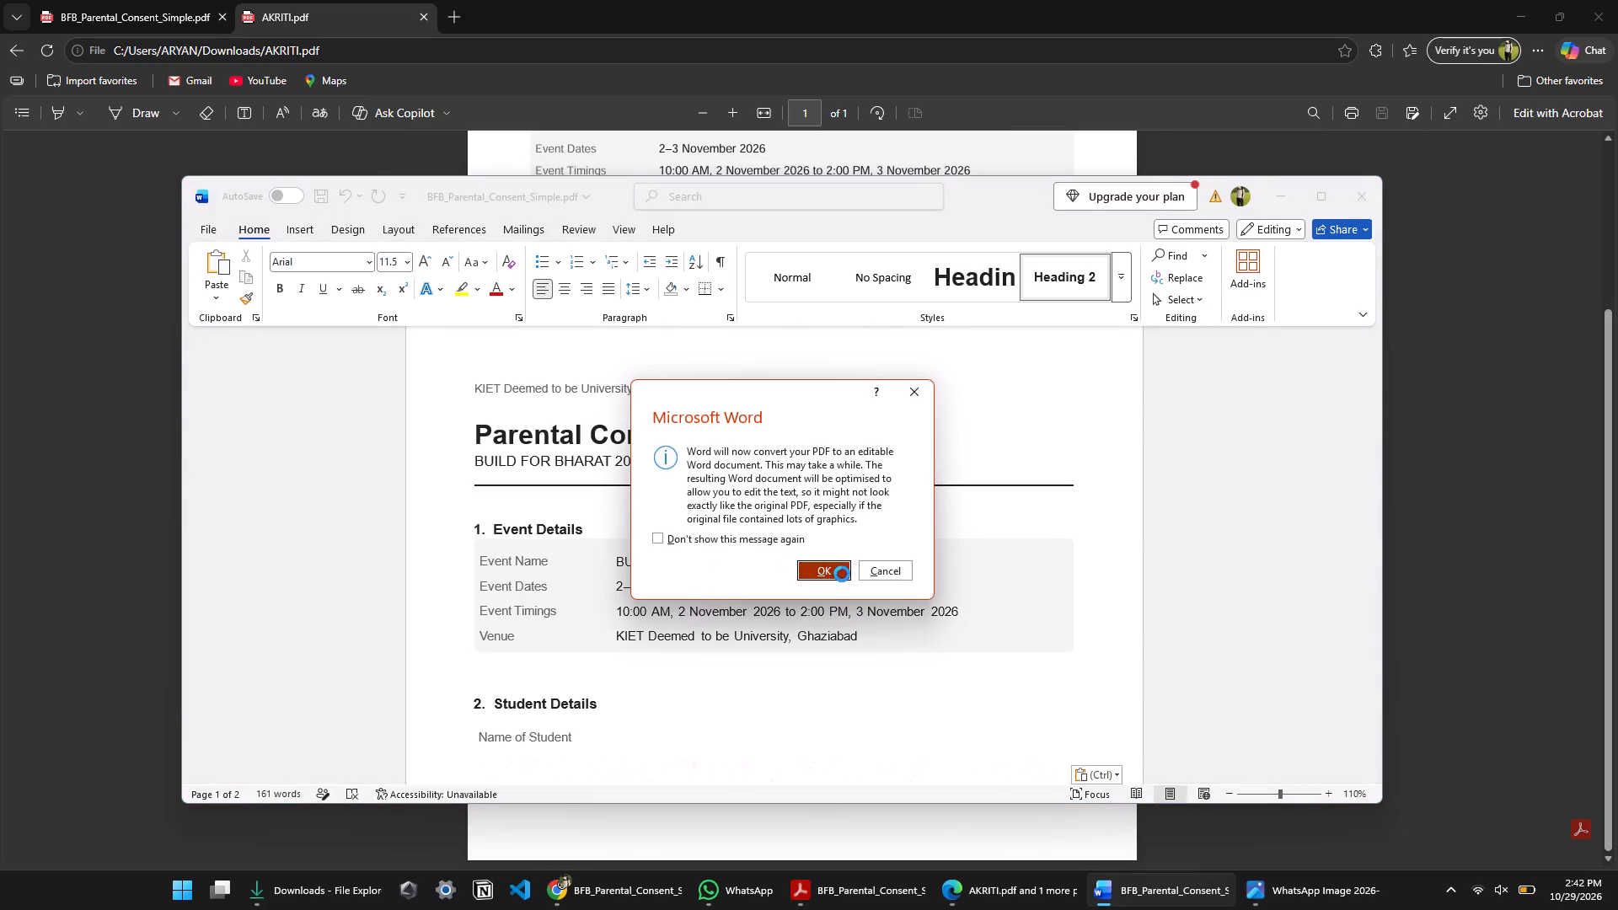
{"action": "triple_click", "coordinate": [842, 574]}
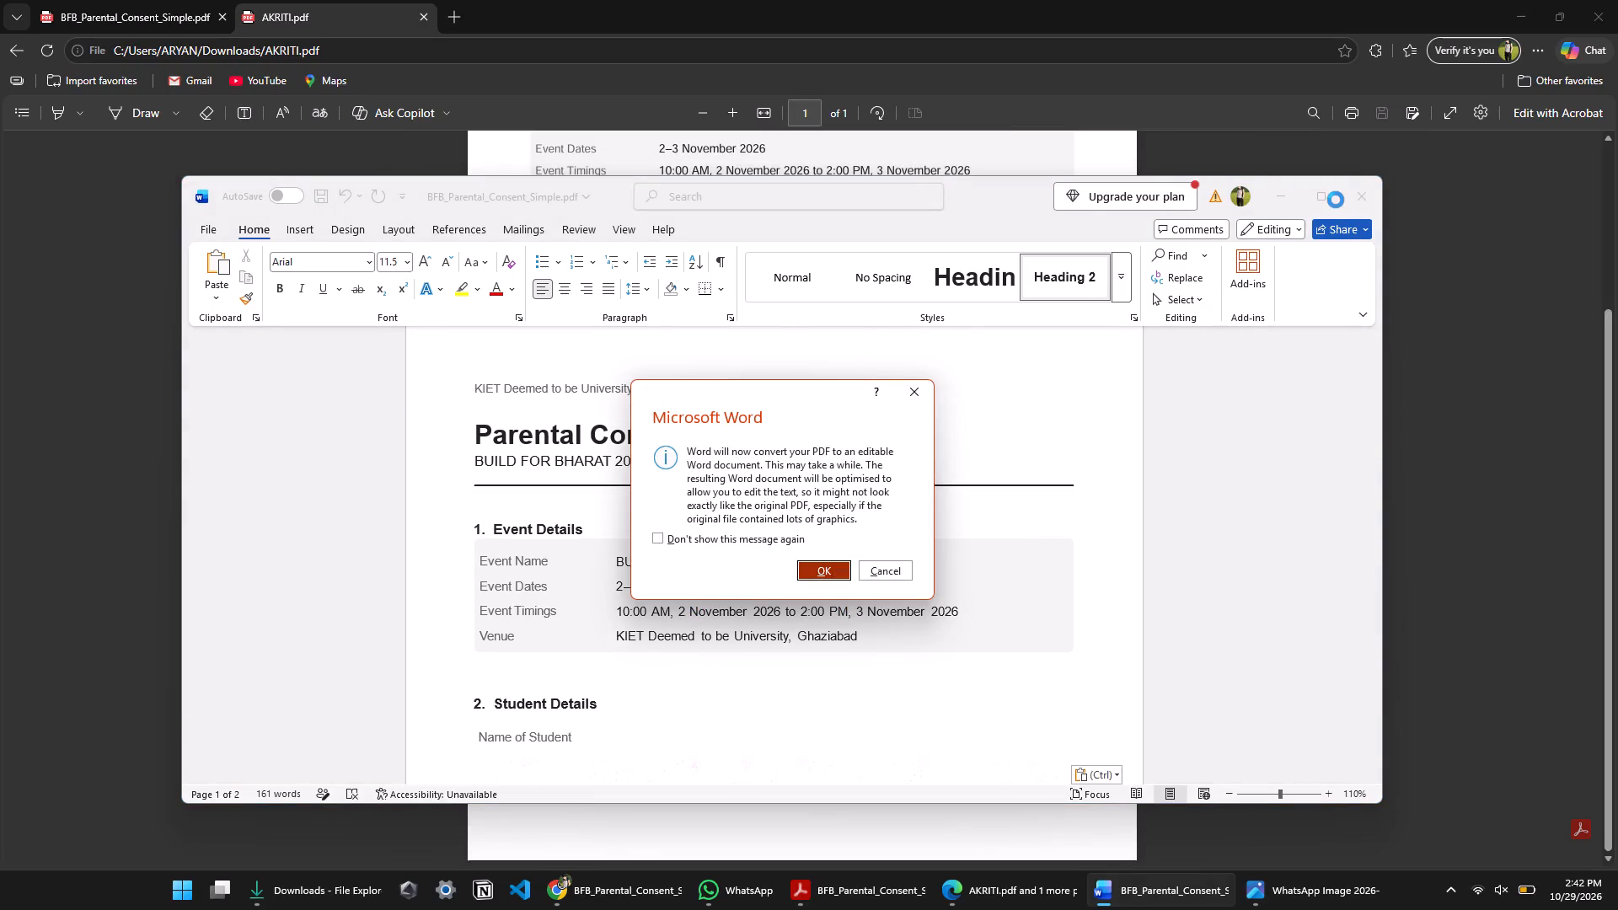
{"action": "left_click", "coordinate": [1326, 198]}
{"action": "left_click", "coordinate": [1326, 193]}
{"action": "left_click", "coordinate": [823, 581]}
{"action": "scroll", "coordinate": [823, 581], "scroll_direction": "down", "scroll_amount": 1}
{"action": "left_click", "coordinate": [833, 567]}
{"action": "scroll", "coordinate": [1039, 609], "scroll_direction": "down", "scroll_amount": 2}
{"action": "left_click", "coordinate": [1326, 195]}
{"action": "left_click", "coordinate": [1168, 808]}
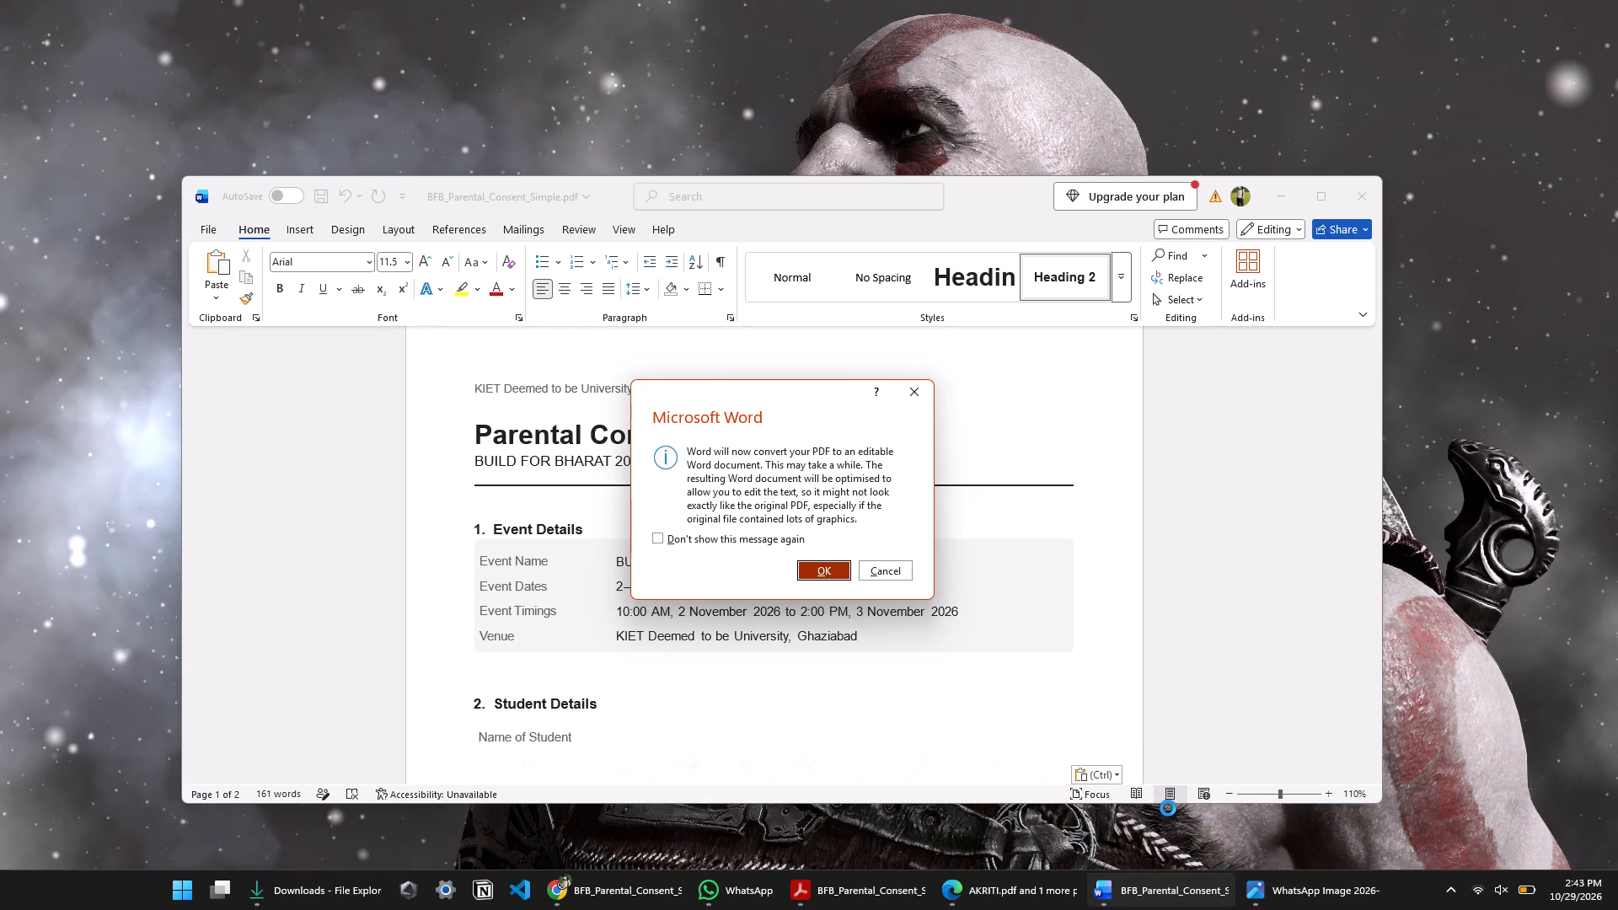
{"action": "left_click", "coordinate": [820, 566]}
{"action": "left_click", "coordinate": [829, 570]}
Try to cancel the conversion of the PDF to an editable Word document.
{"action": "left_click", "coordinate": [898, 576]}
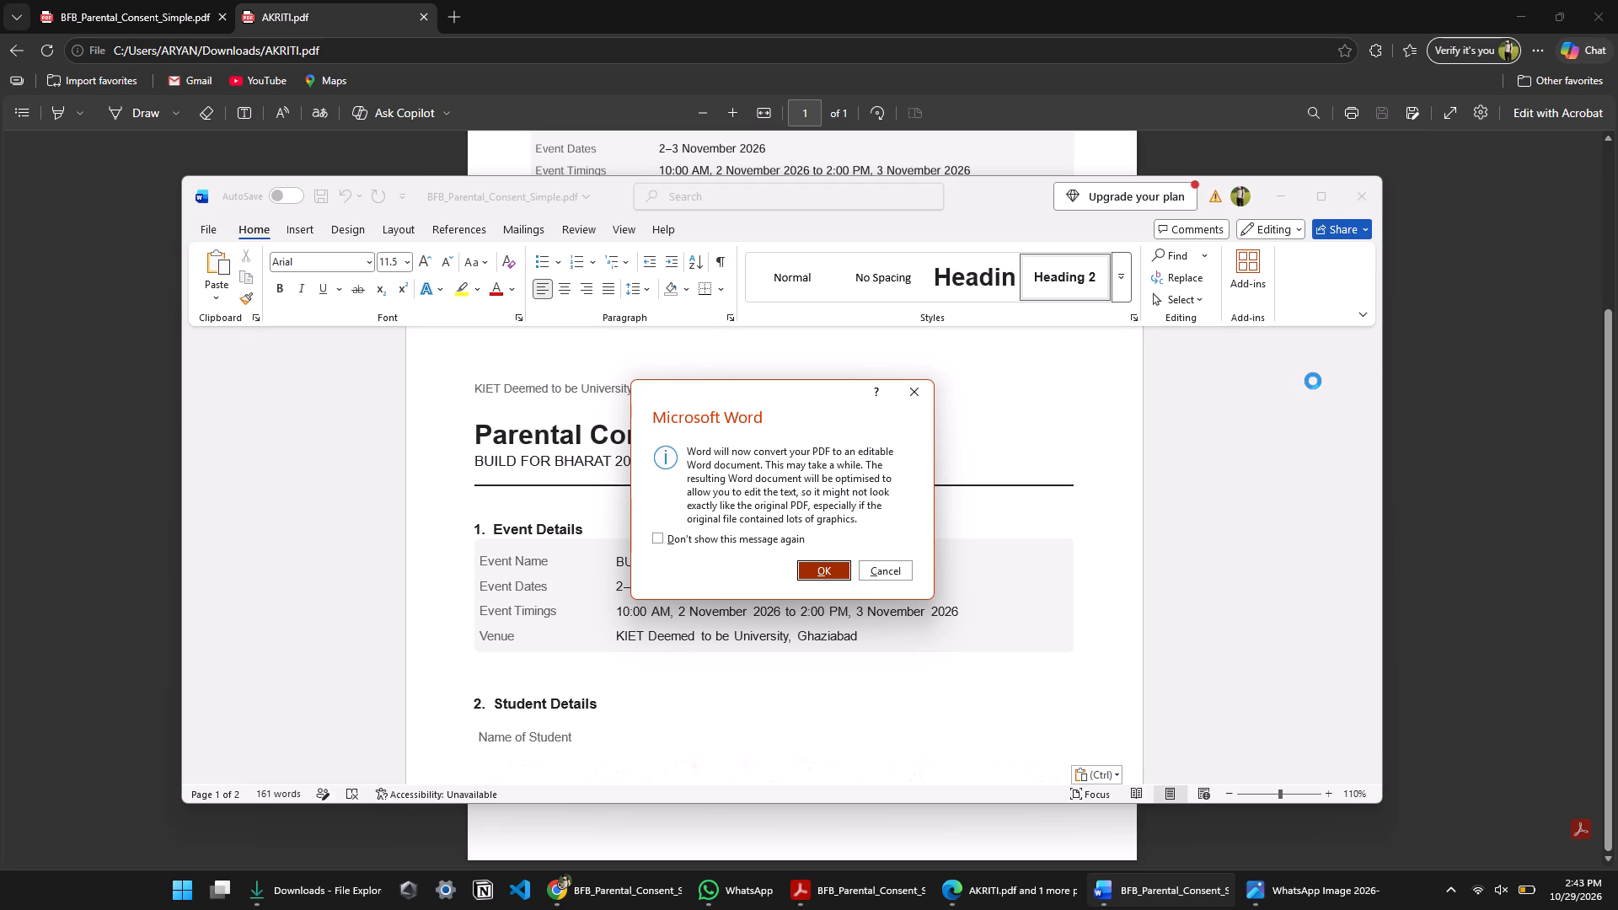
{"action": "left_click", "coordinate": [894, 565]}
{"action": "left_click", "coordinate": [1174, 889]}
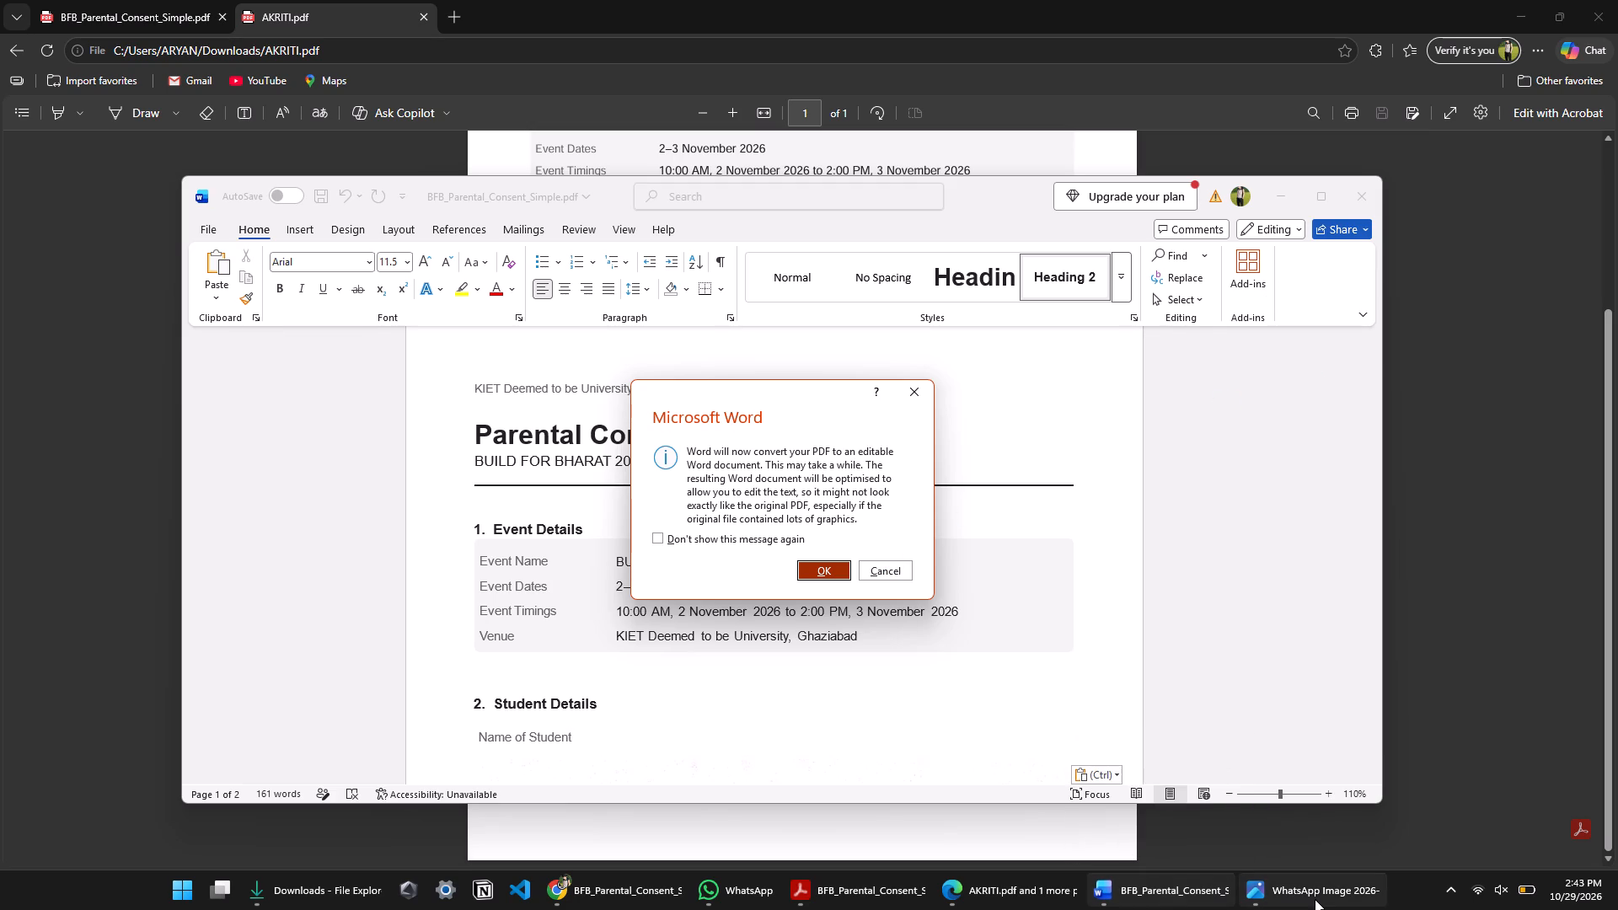
Switch to Photos and copy the signature image WhatsApp Image 2026-10-29 at 2.41.05 PM.jpeg.
{"action": "left_click", "coordinate": [1315, 899]}
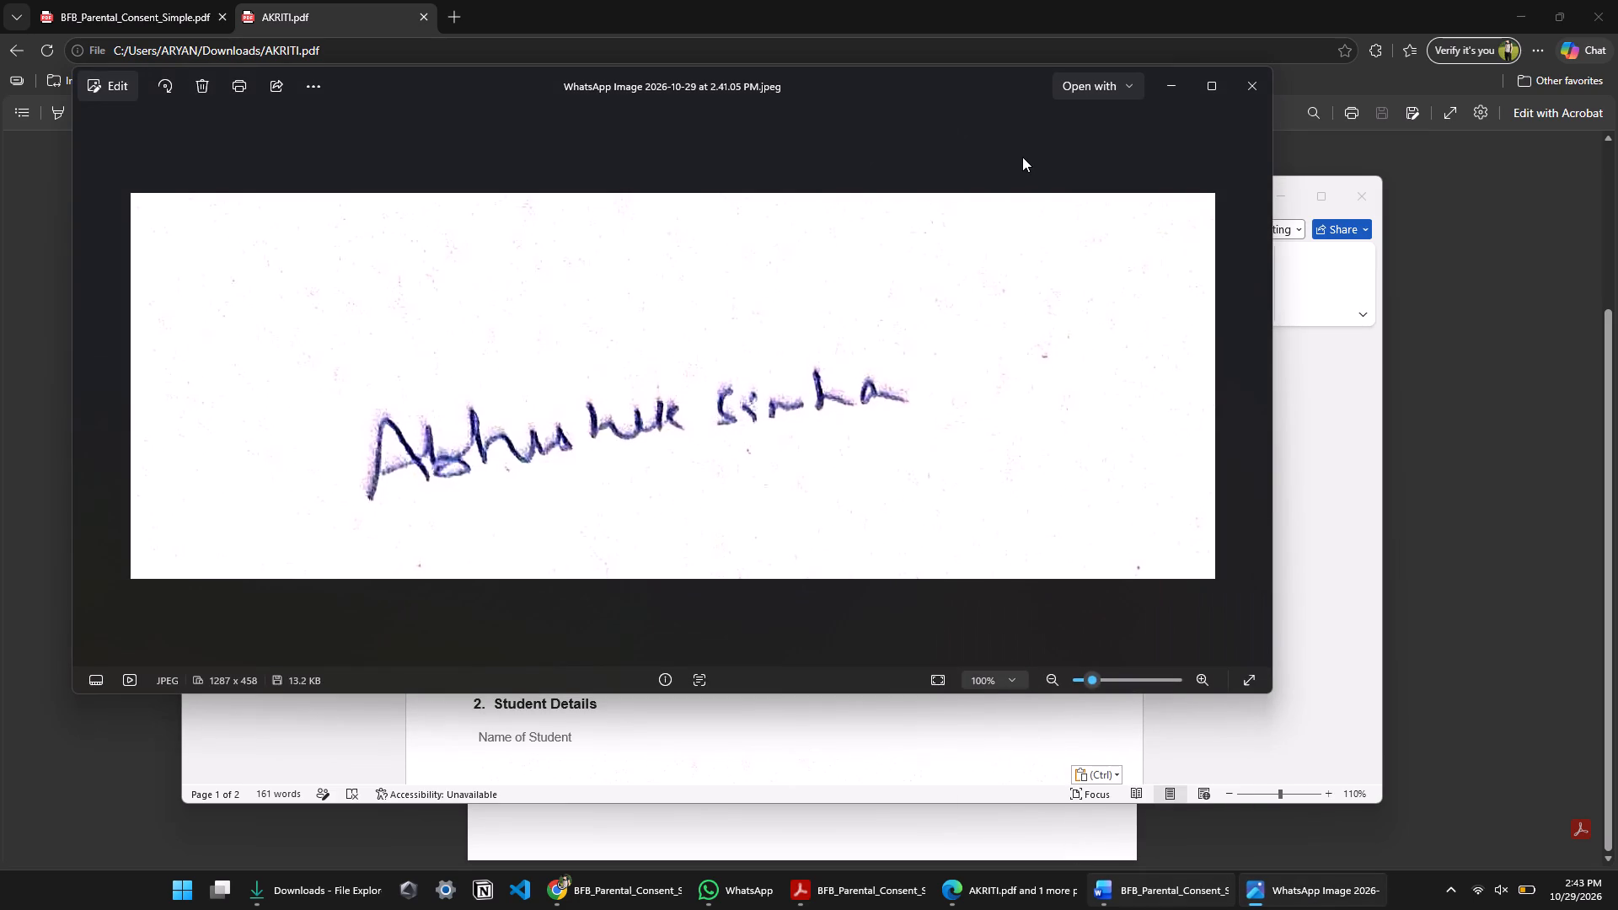
{"action": "left_click", "coordinate": [300, 82]}
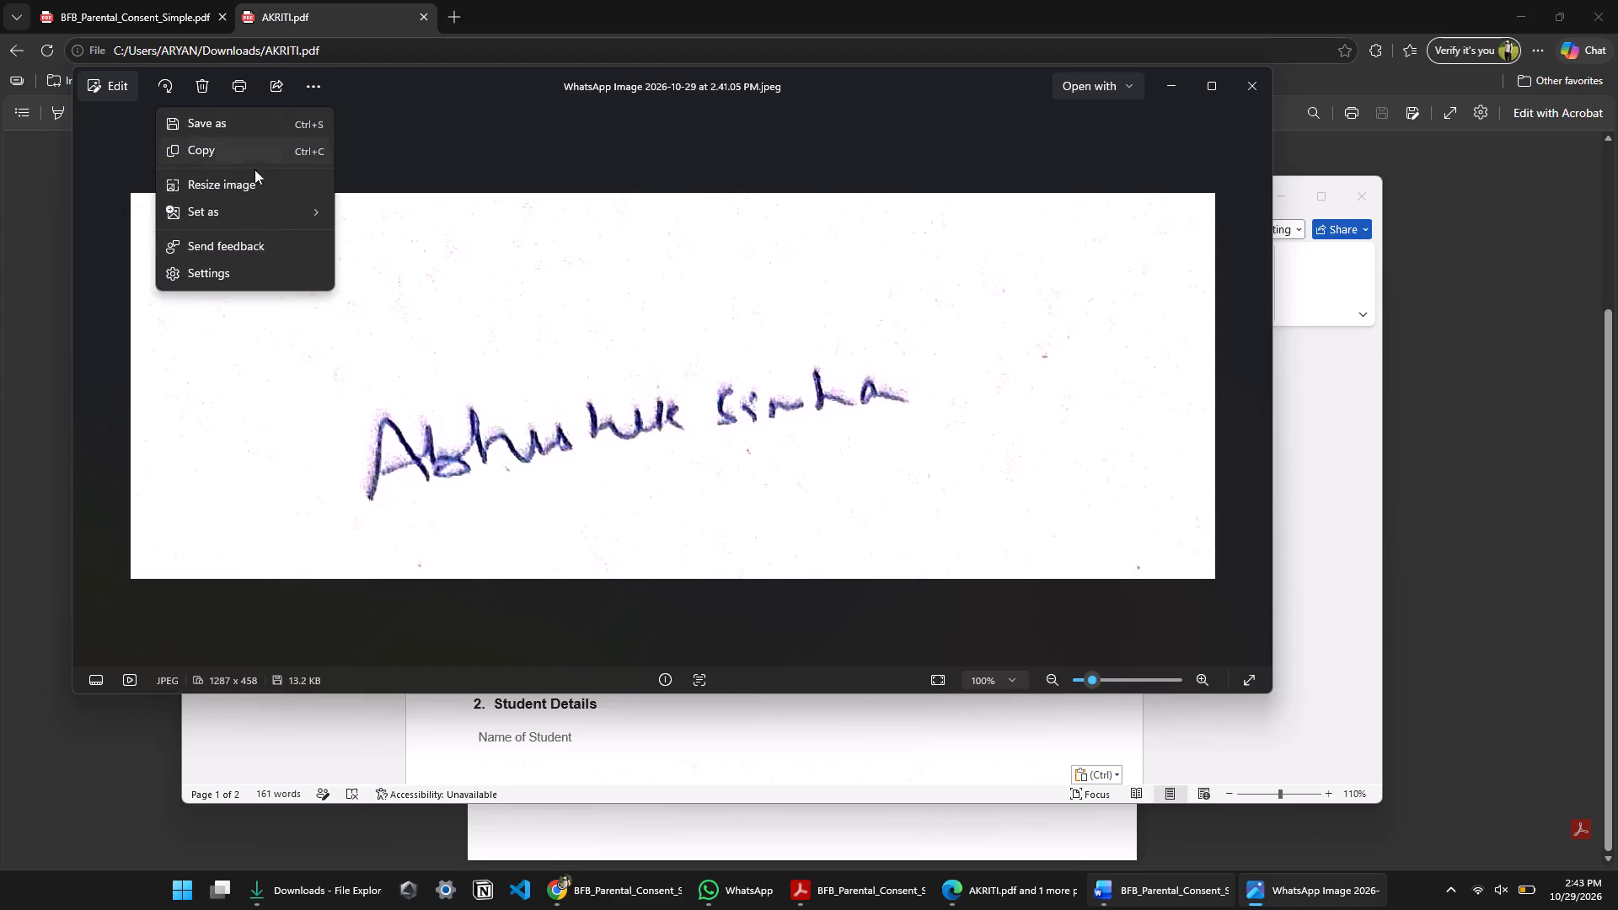
{"action": "left_click", "coordinate": [255, 149]}
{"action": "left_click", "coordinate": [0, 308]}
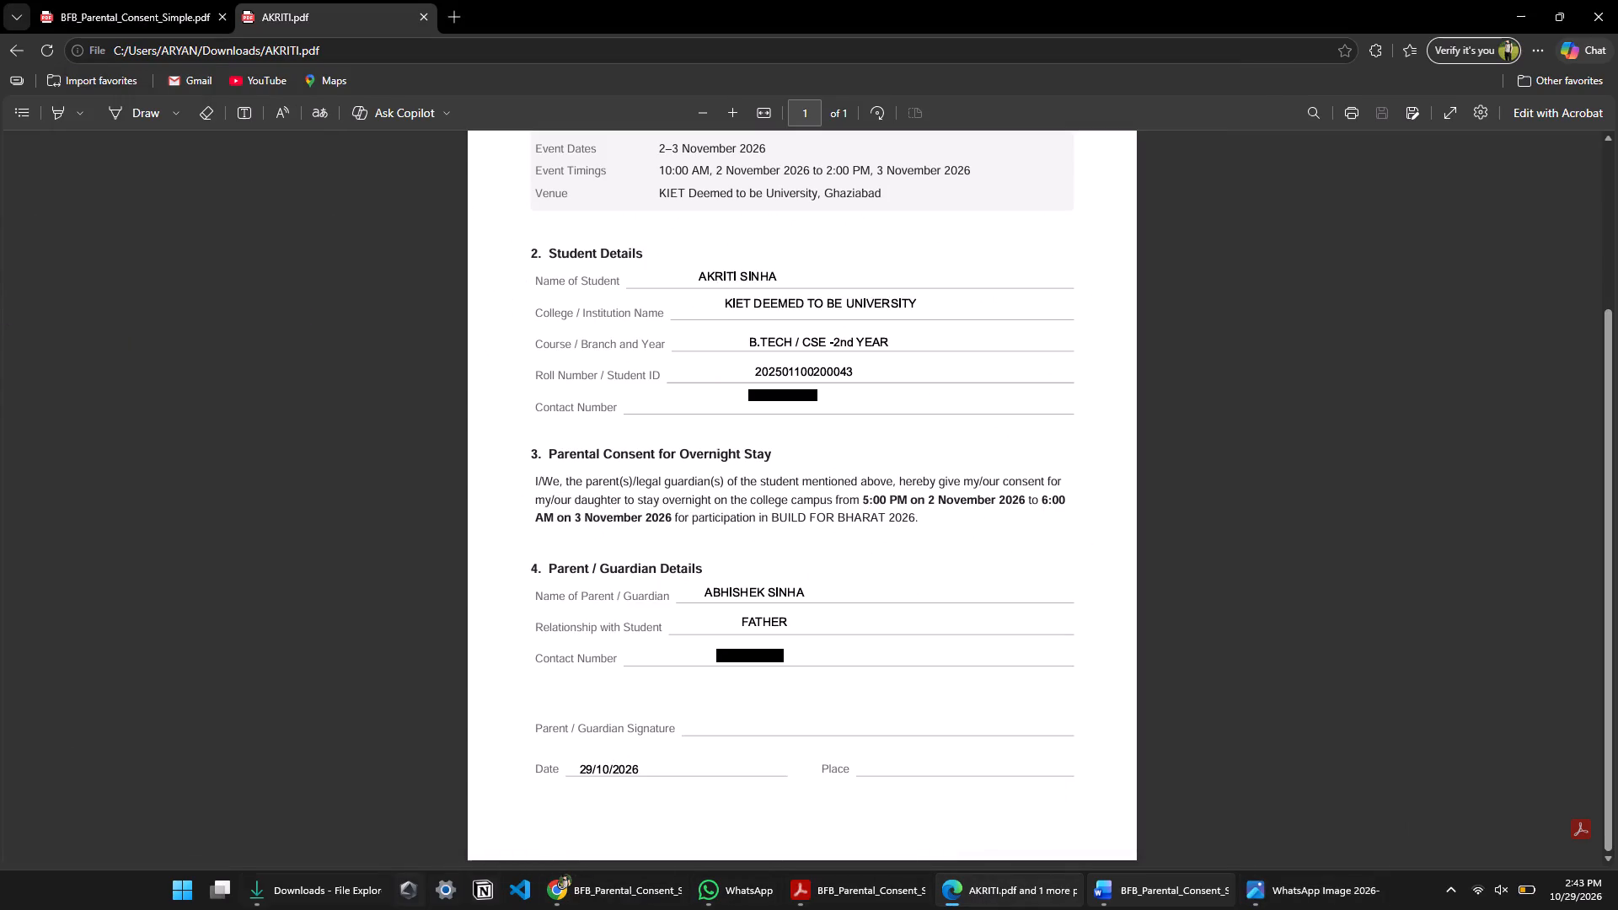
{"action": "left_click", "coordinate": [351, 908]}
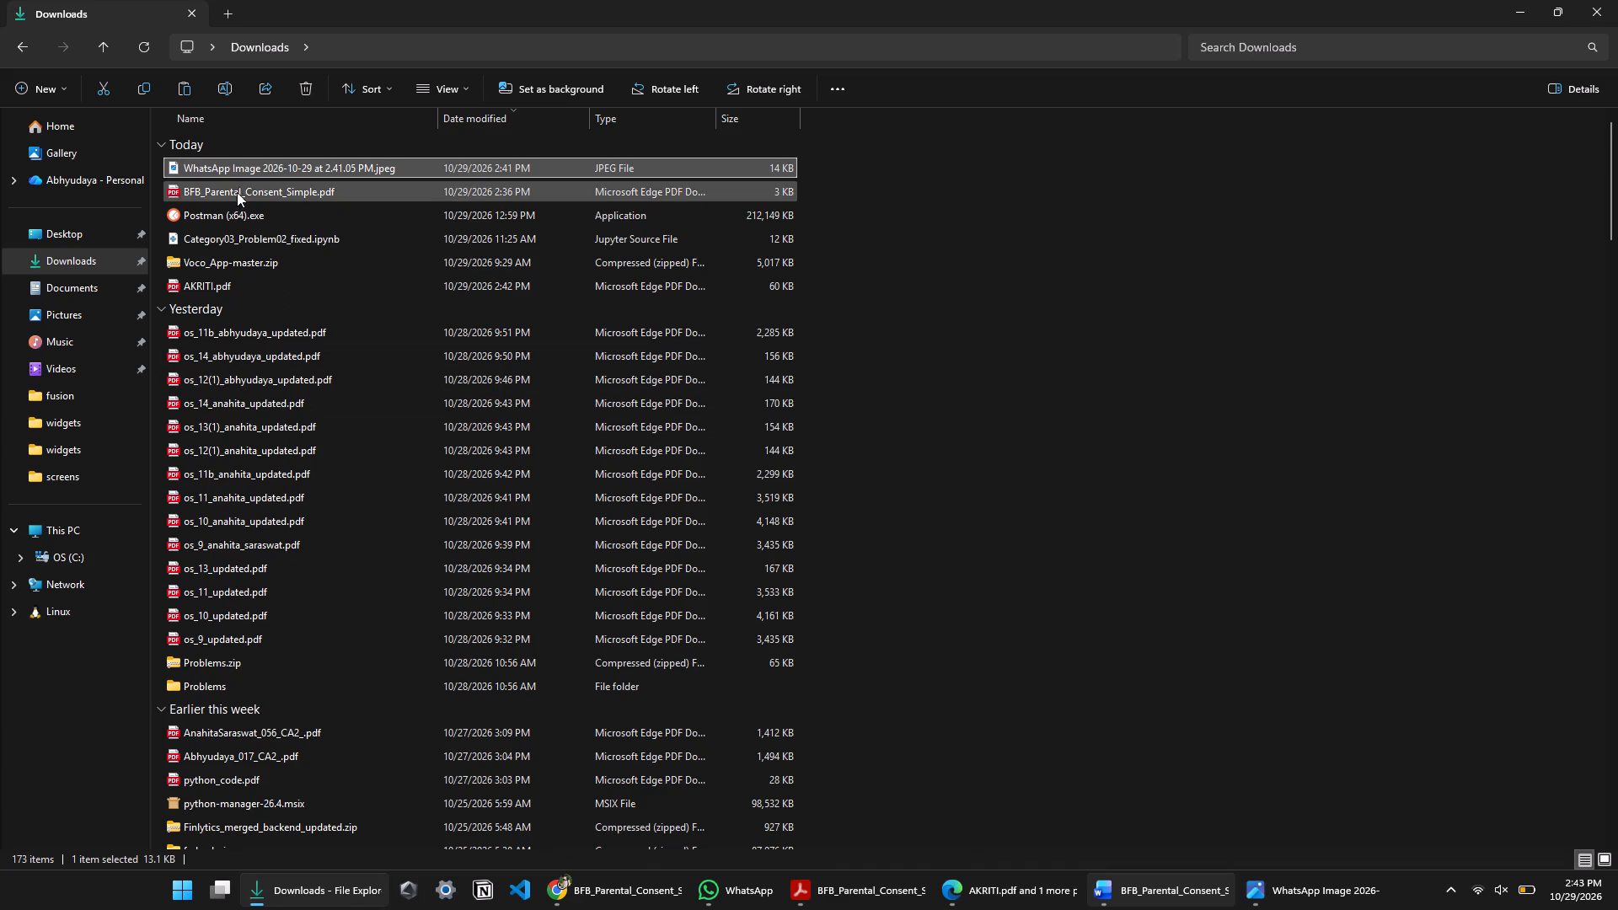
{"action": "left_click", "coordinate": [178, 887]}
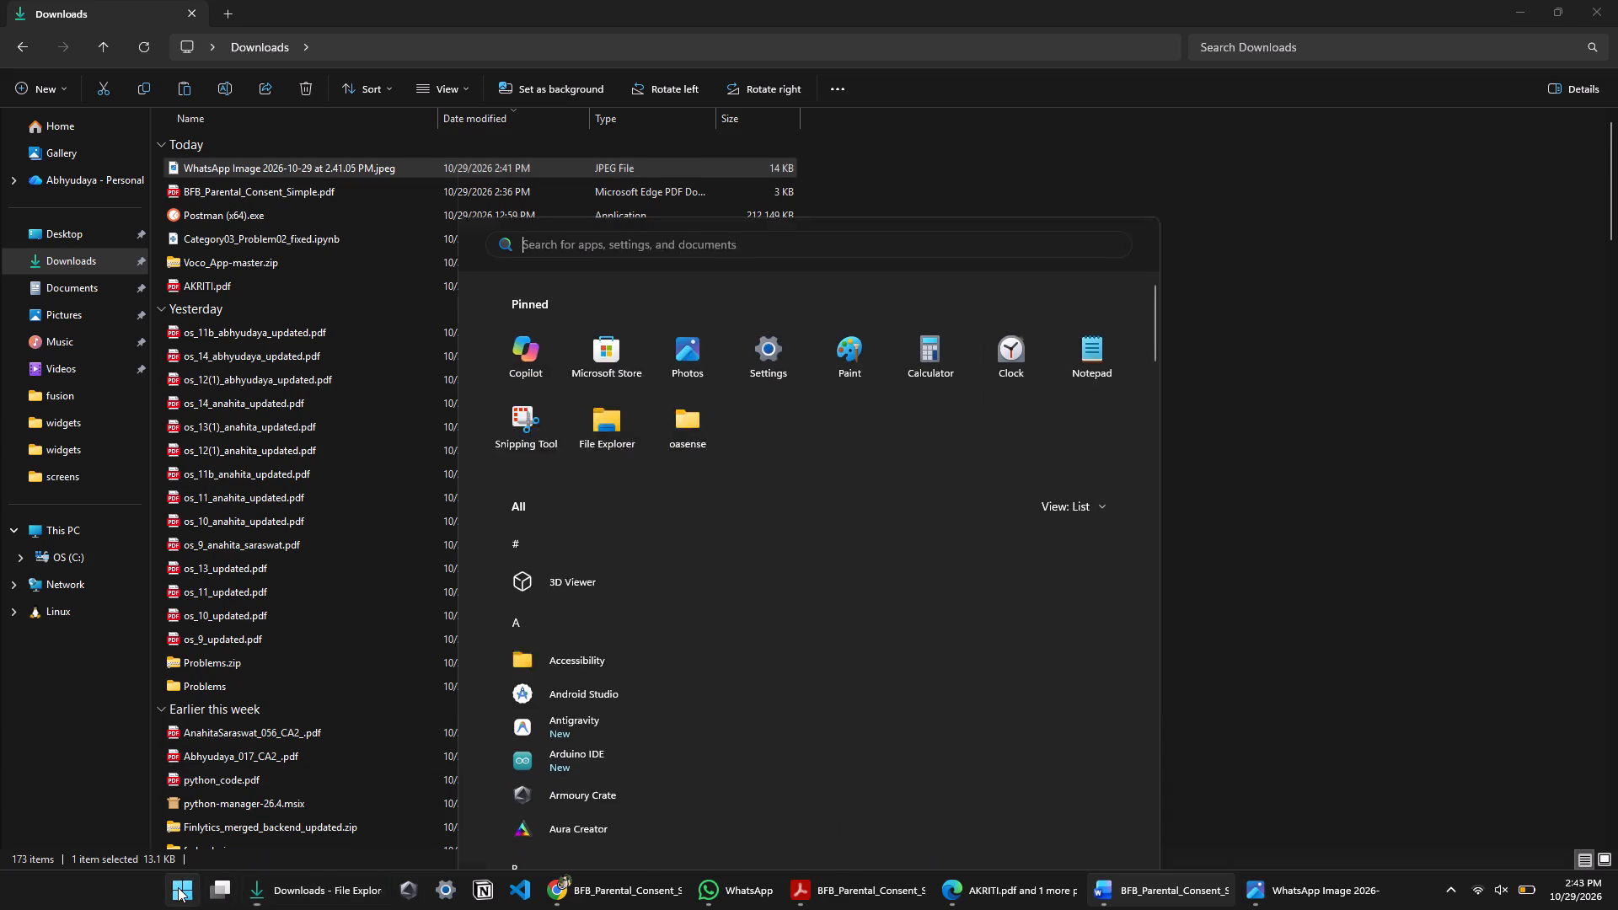
Switch to Chrome, search for "ilovepdf pdf editor" in a new tab and open iLovePDF's Edit PDF page.
{"action": "left_click", "coordinate": [628, 881]}
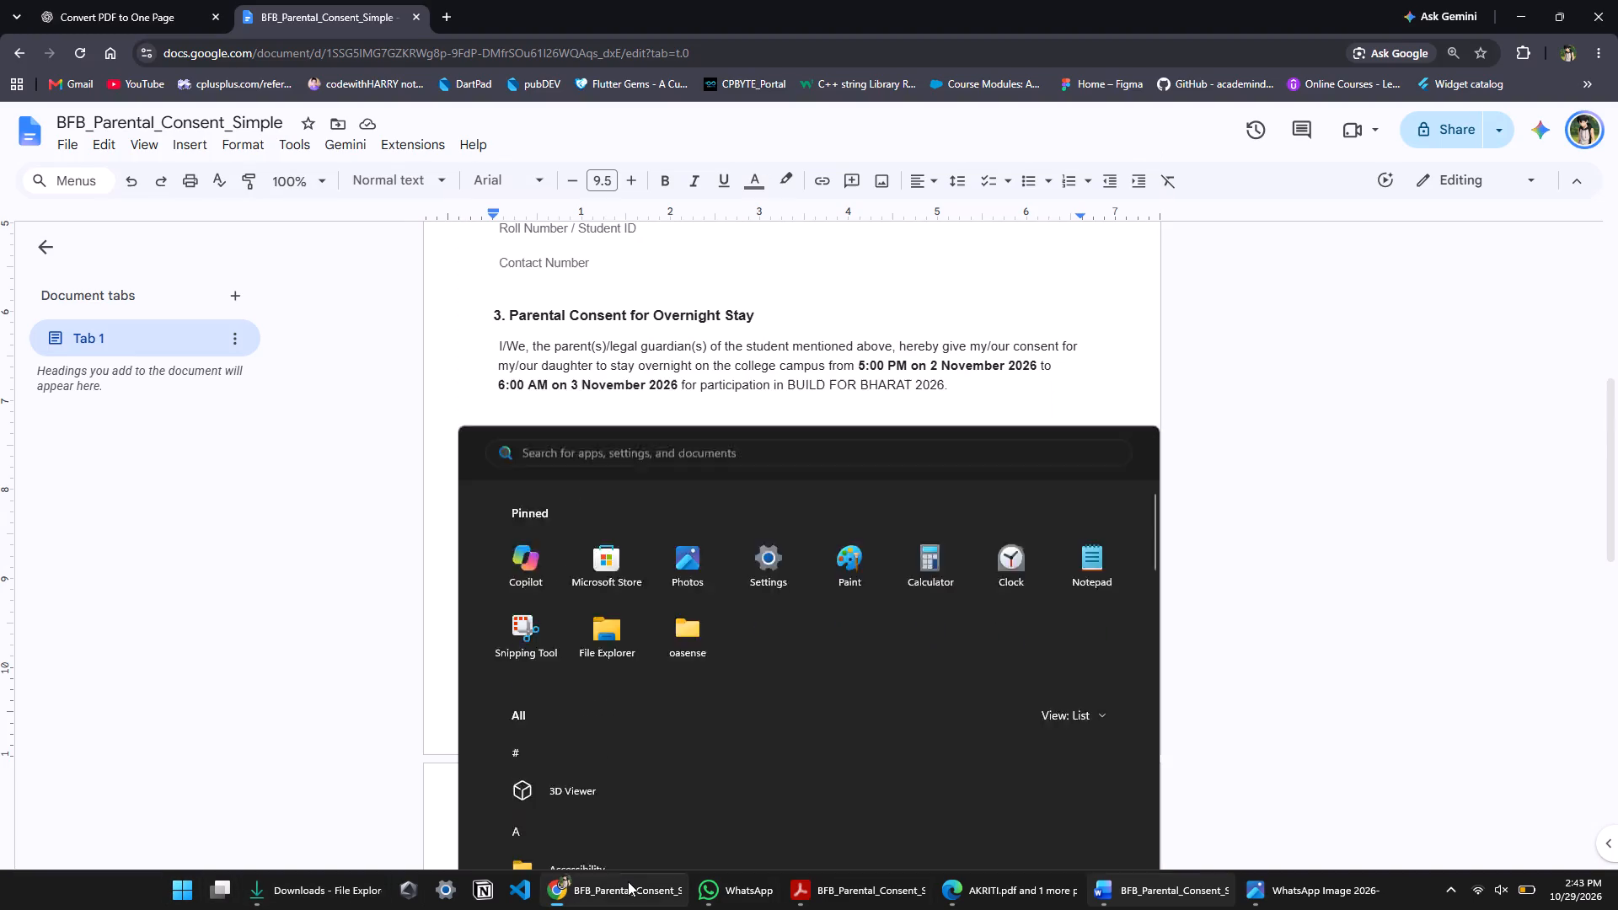
{"action": "left_click", "coordinate": [455, 22]}
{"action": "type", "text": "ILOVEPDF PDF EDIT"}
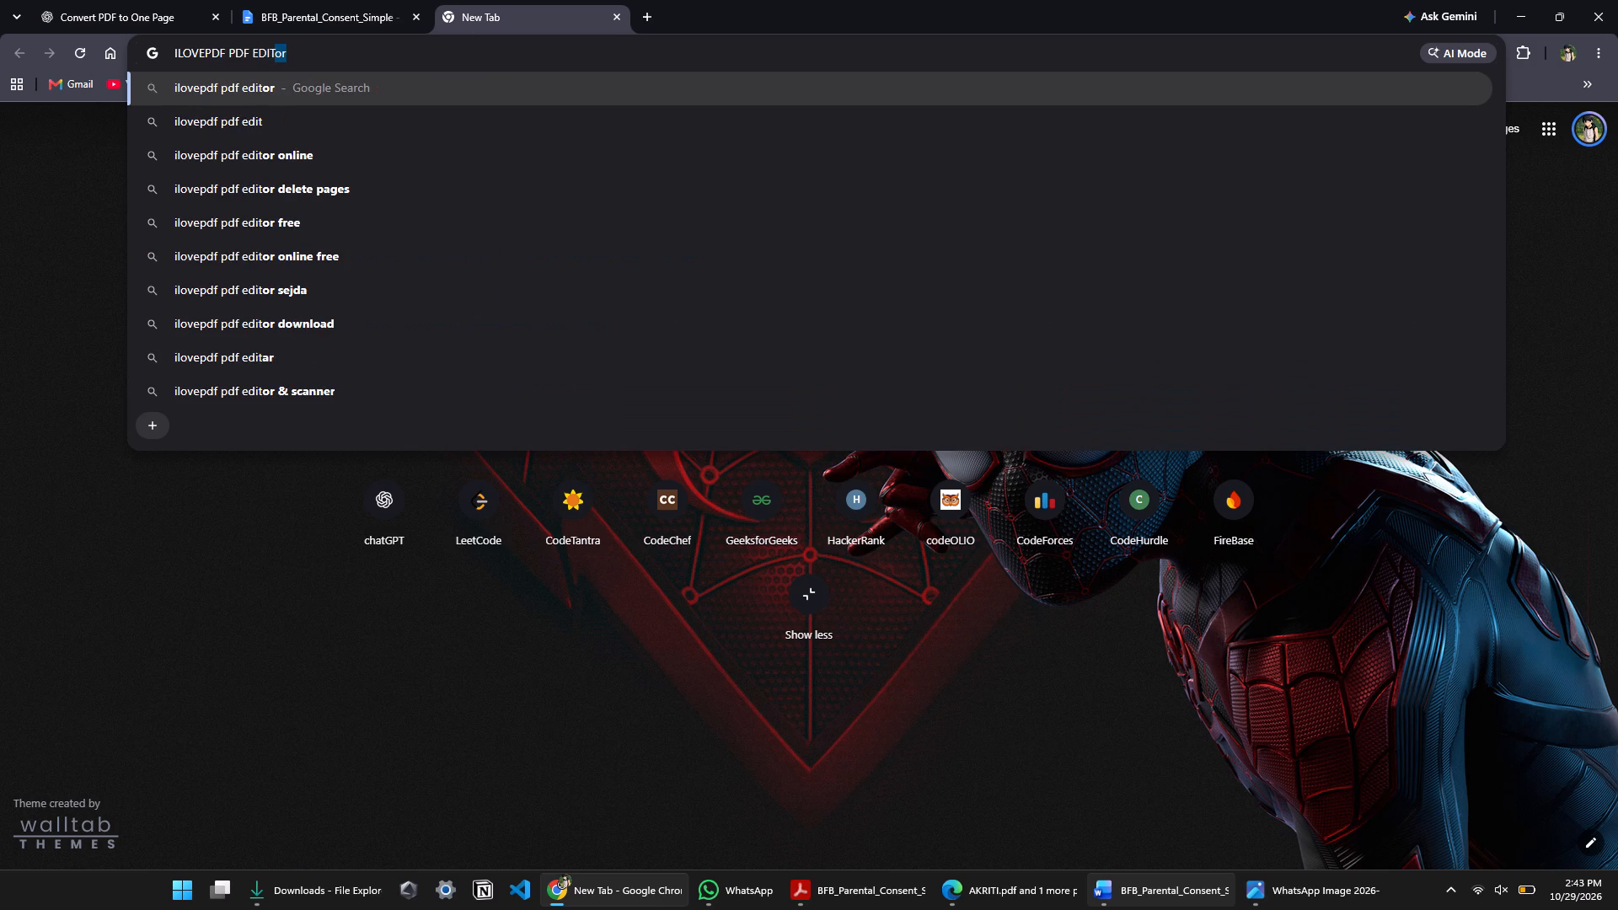
{"action": "left_click", "coordinate": [327, 79]}
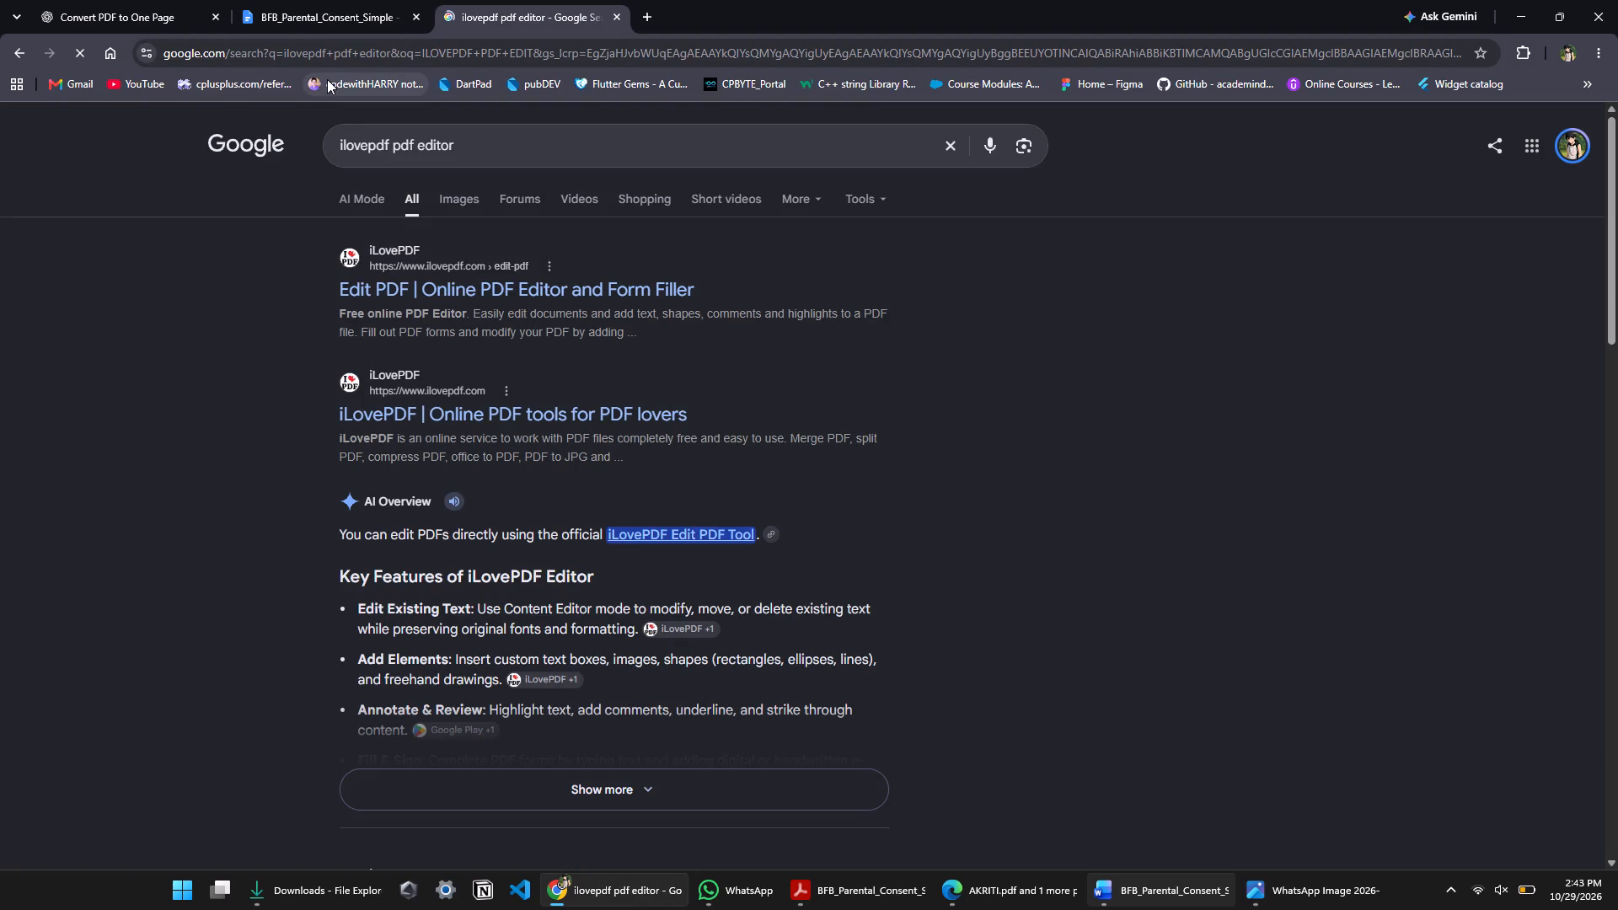
{"action": "left_click", "coordinate": [438, 292]}
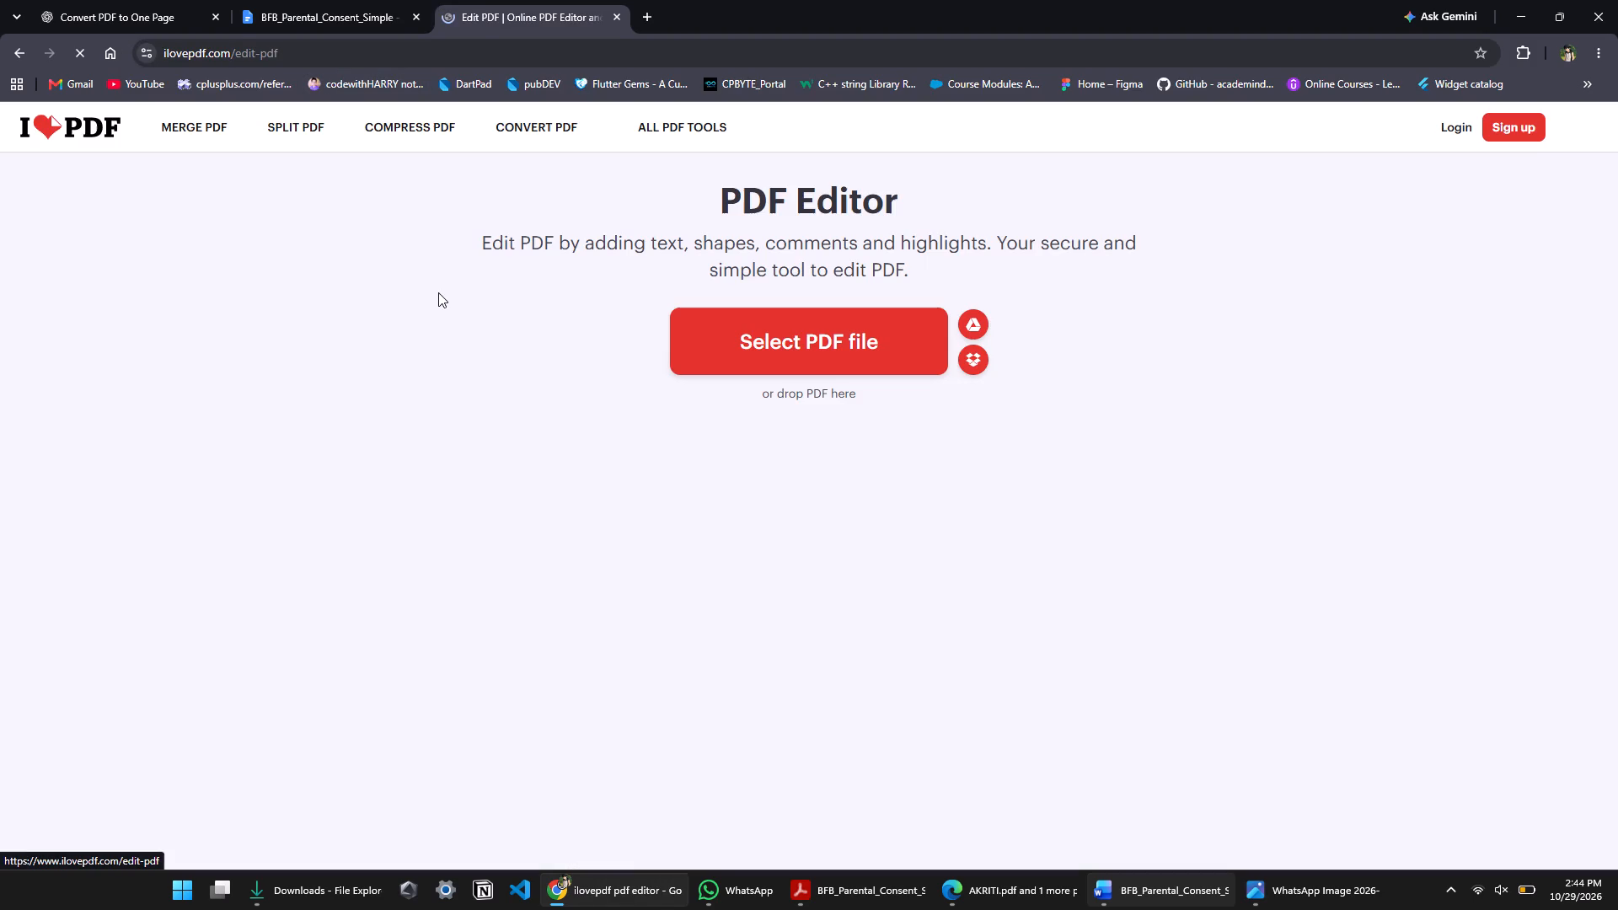
Start choosing a PDF file from the Downloads folder for the iLovePDF editor.
{"action": "left_click", "coordinate": [876, 345]}
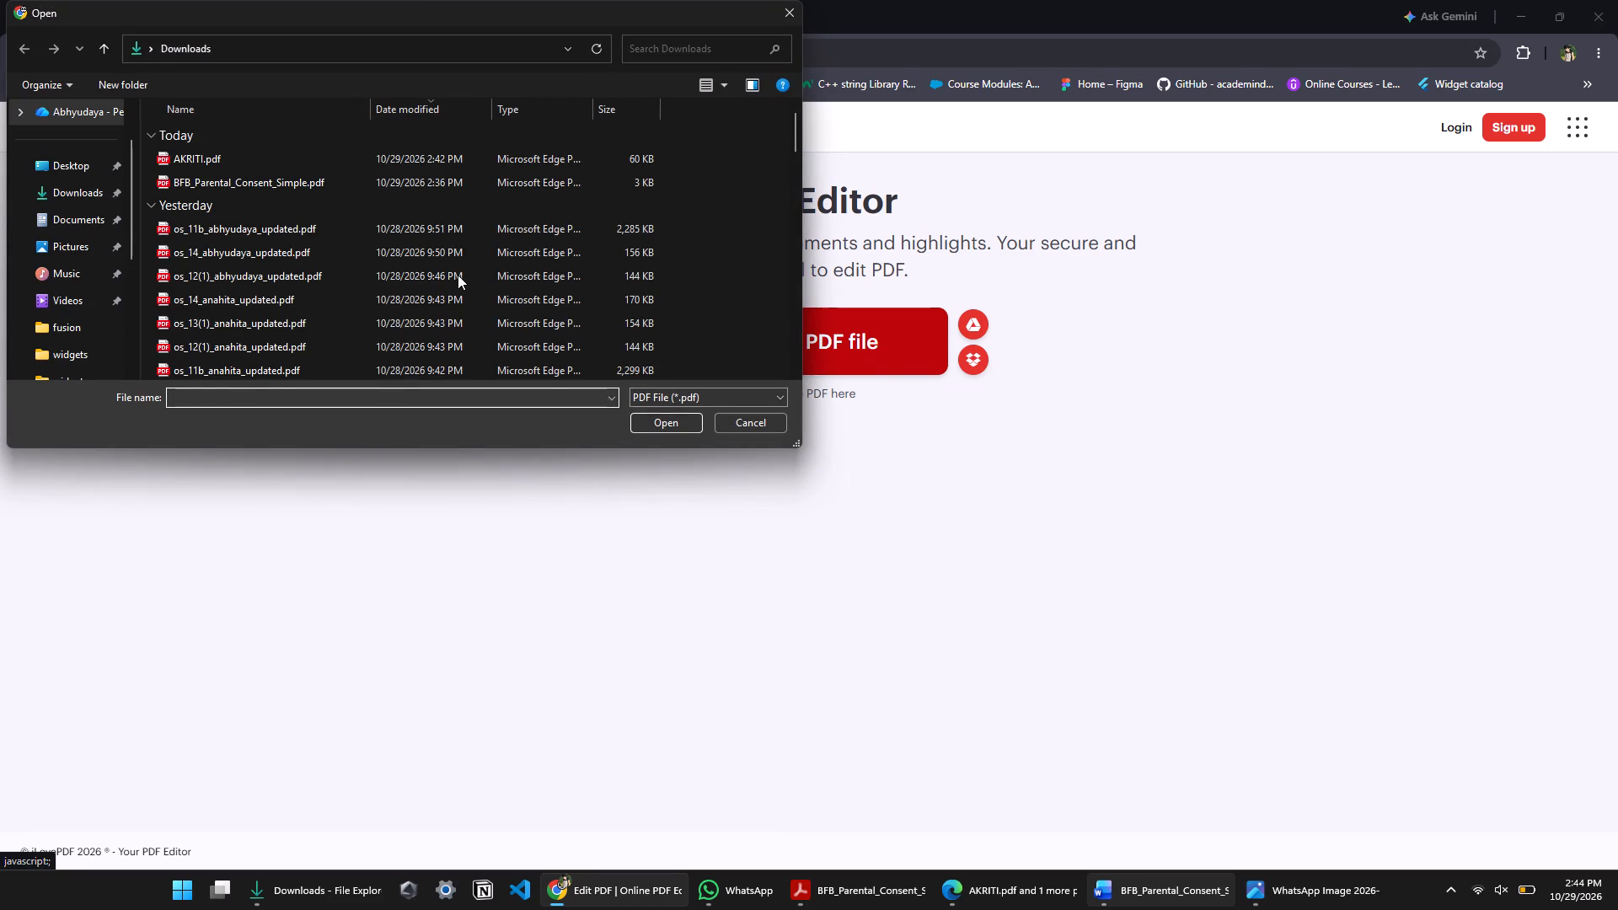
Load AKRITI.pdf from the Downloads folder into the iLovePDF Edit PDF tool in Chrome.
{"action": "left_click", "coordinate": [277, 157]}
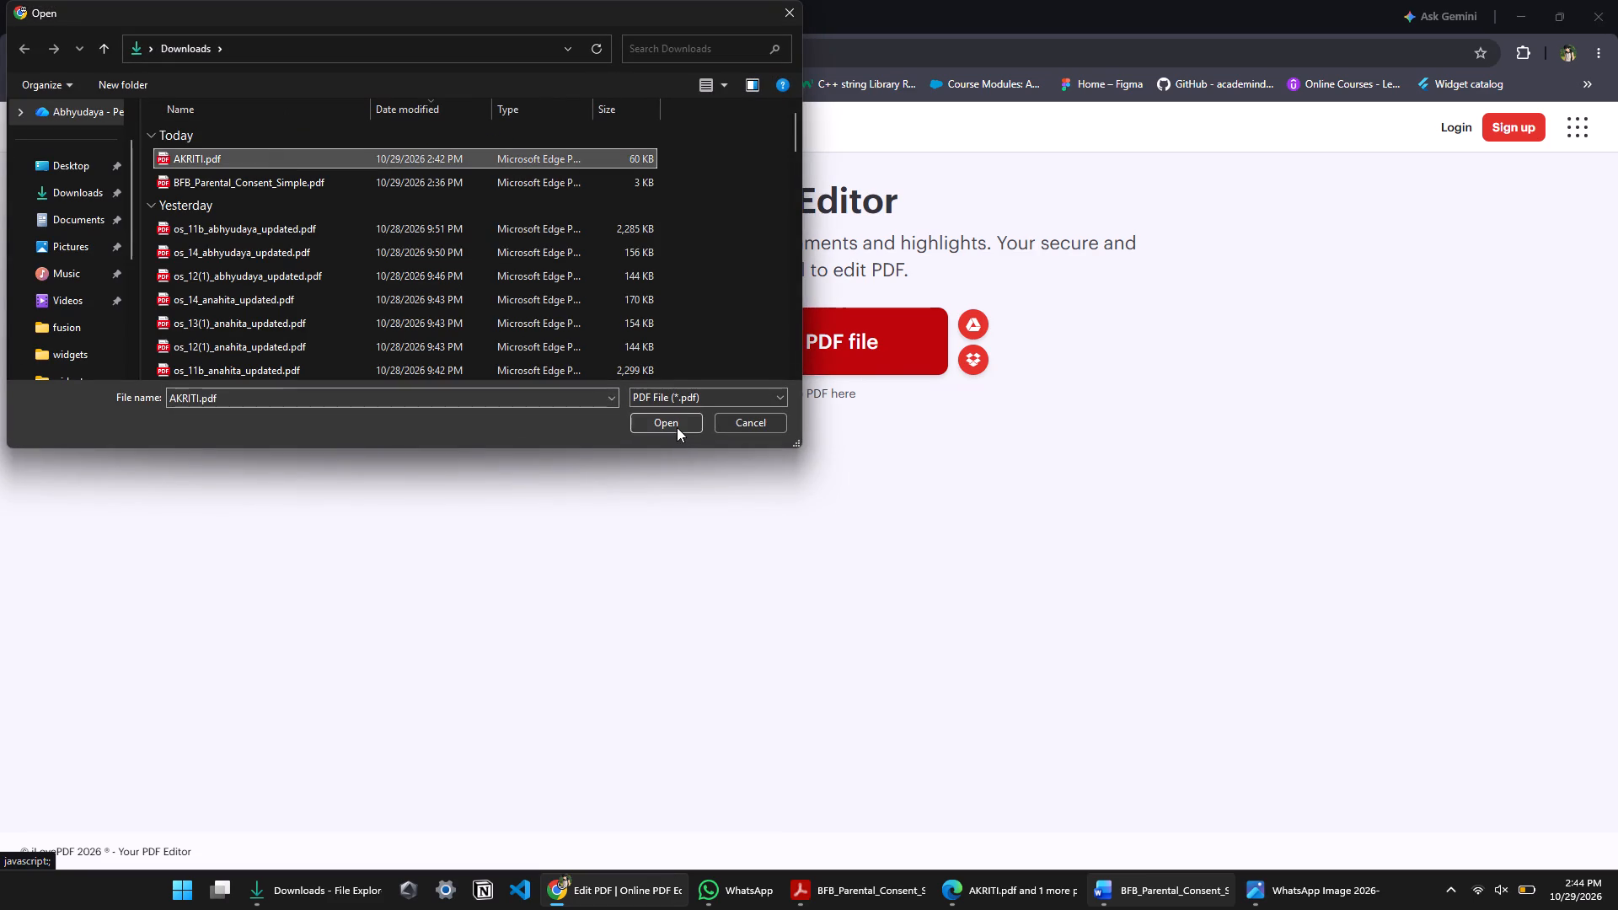
{"action": "left_click", "coordinate": [677, 427]}
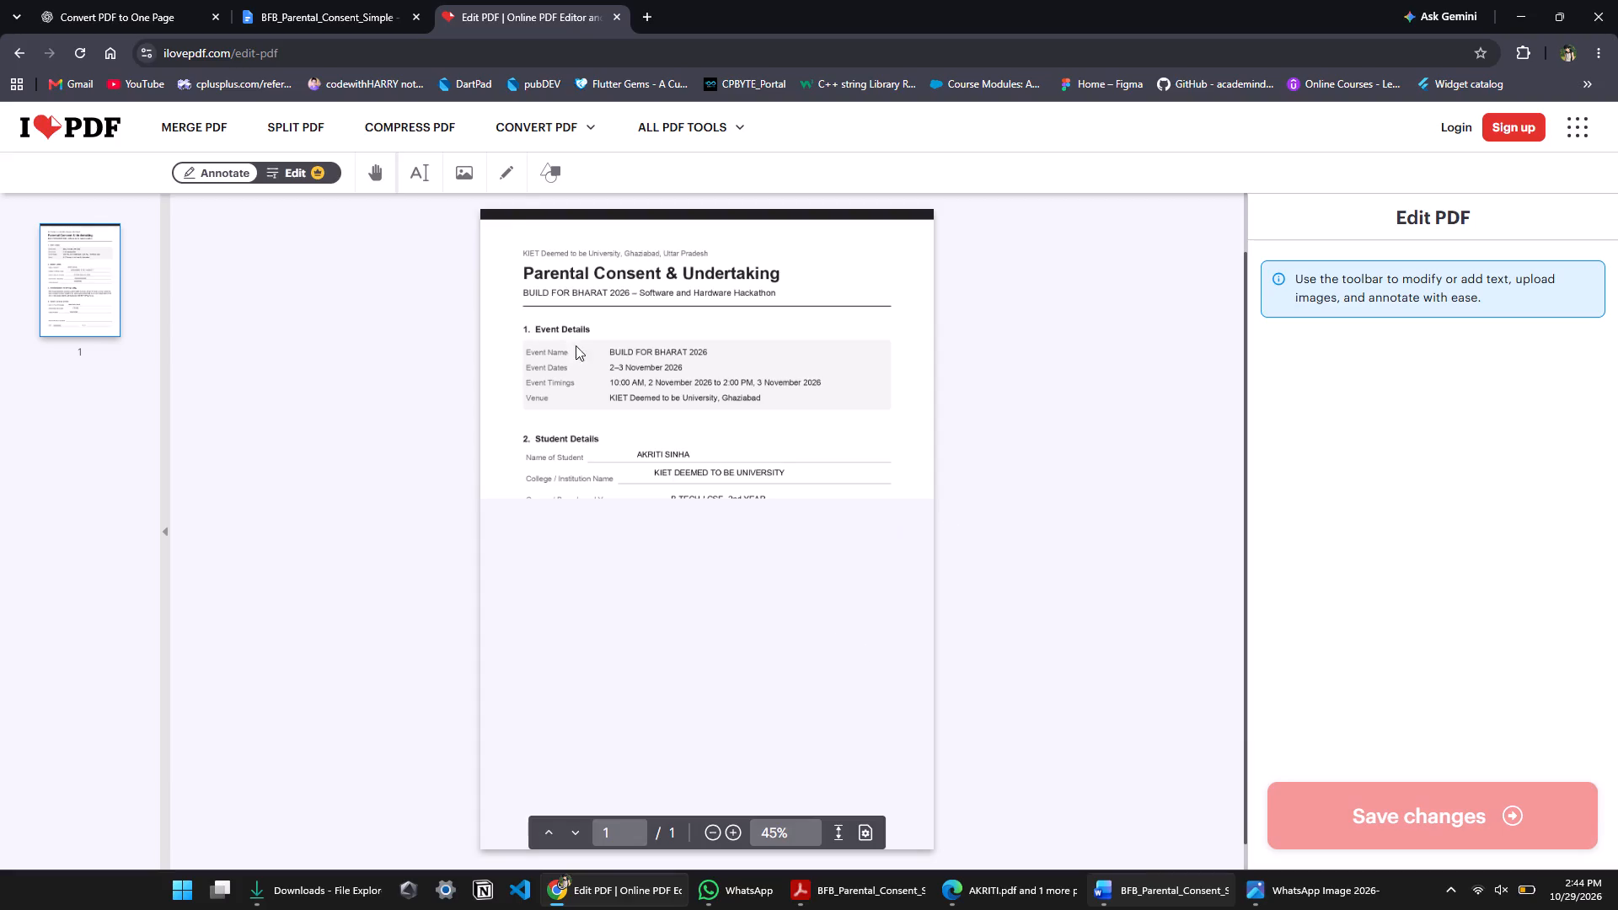
Insert the signature image WhatsApp Image 2026-10-29 at 2.41.05 PM.jpeg from Downloads into the consent form.
{"action": "left_click", "coordinate": [460, 167]}
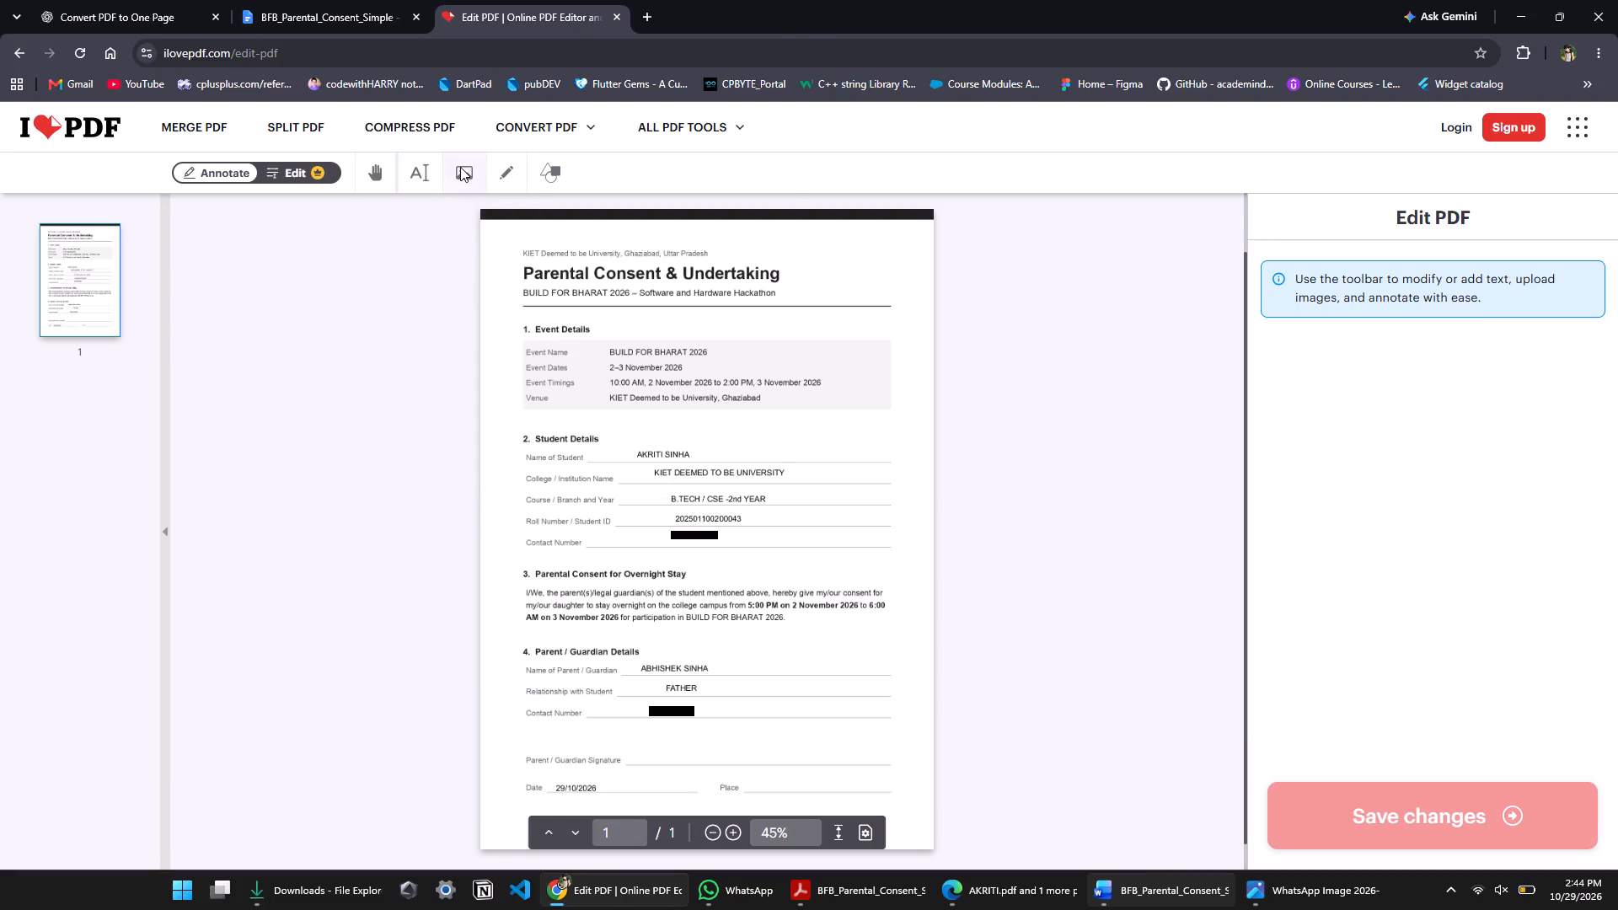
{"action": "left_click", "coordinate": [284, 155]}
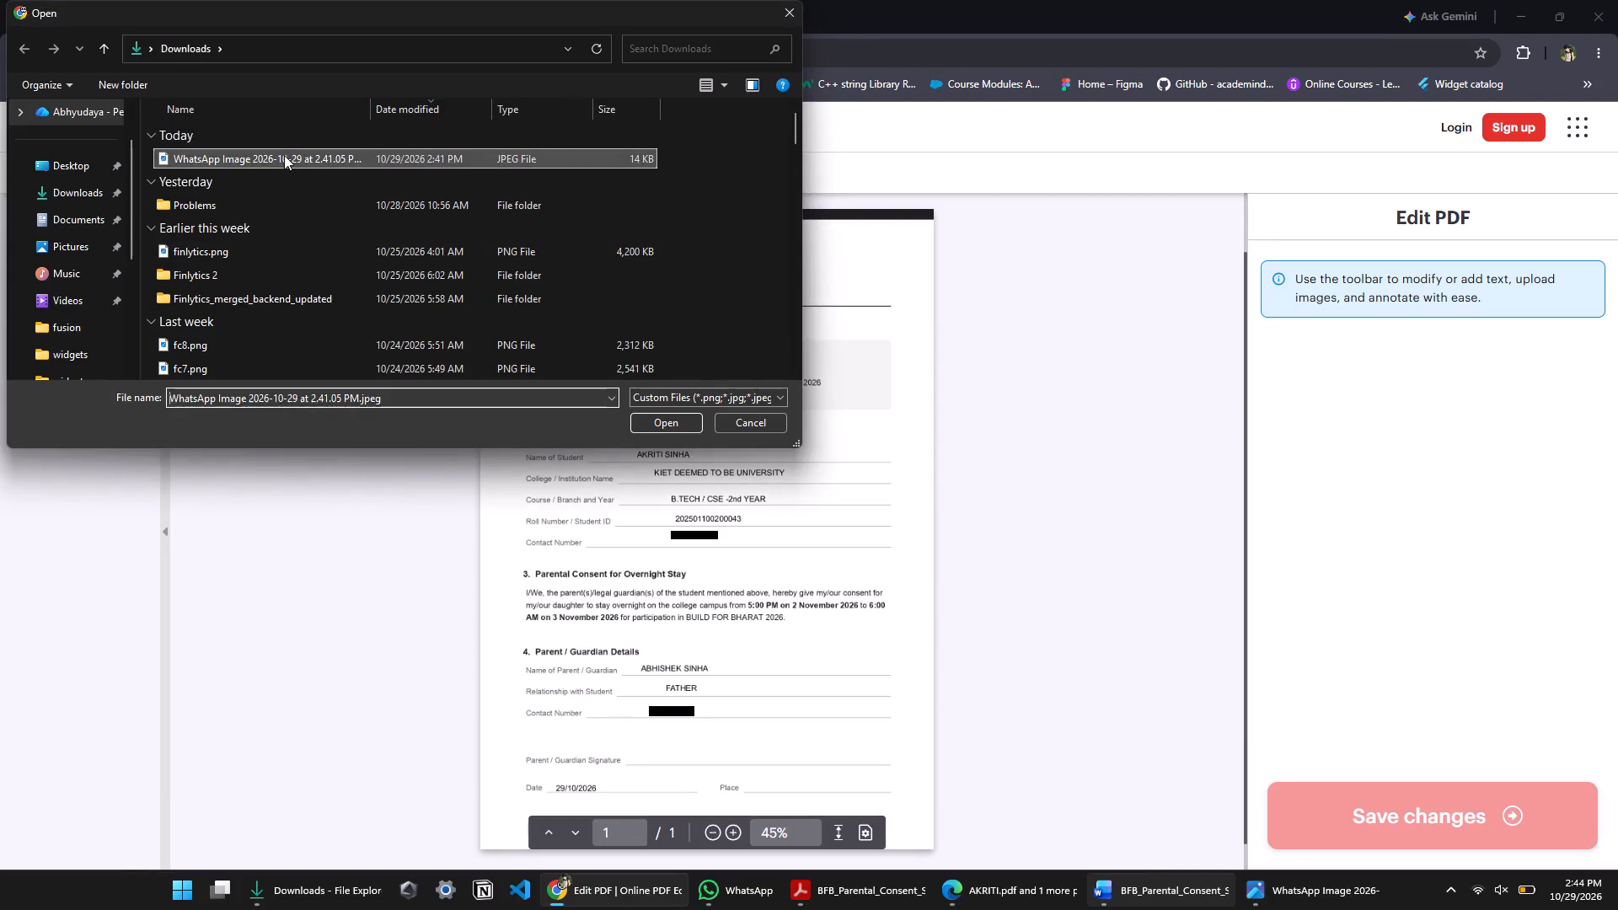
{"action": "left_click", "coordinate": [654, 423]}
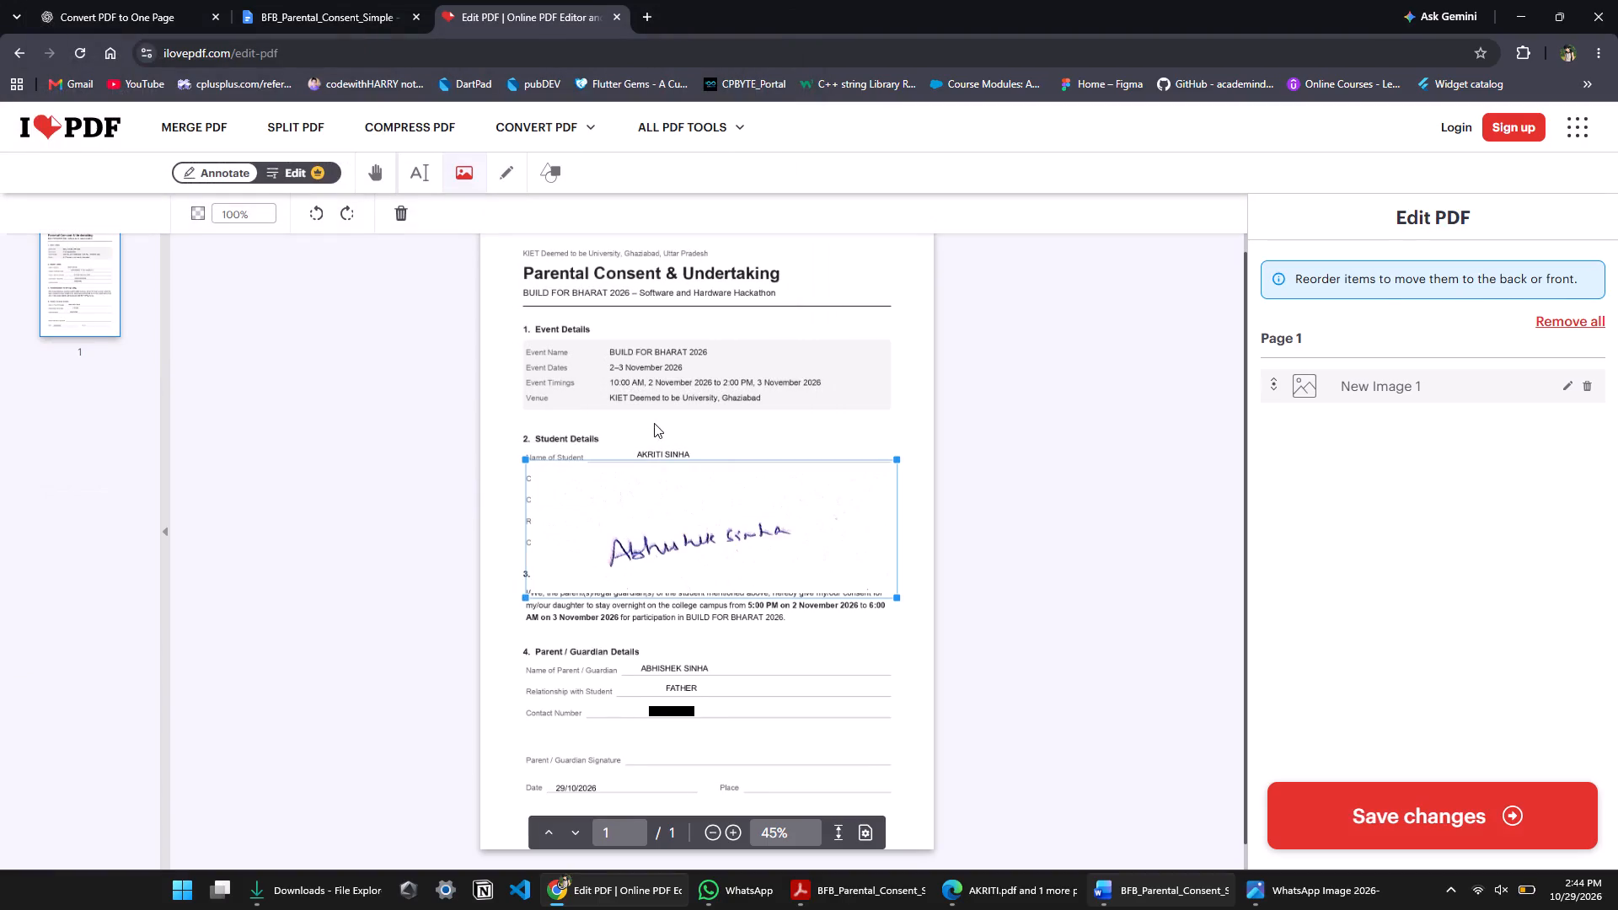
Shrink the signature image to a small box and place it over the start of the Parent / Guardian Signature line.
{"action": "left_click_drag", "start_coordinate": [714, 531], "coordinate": [784, 727]}
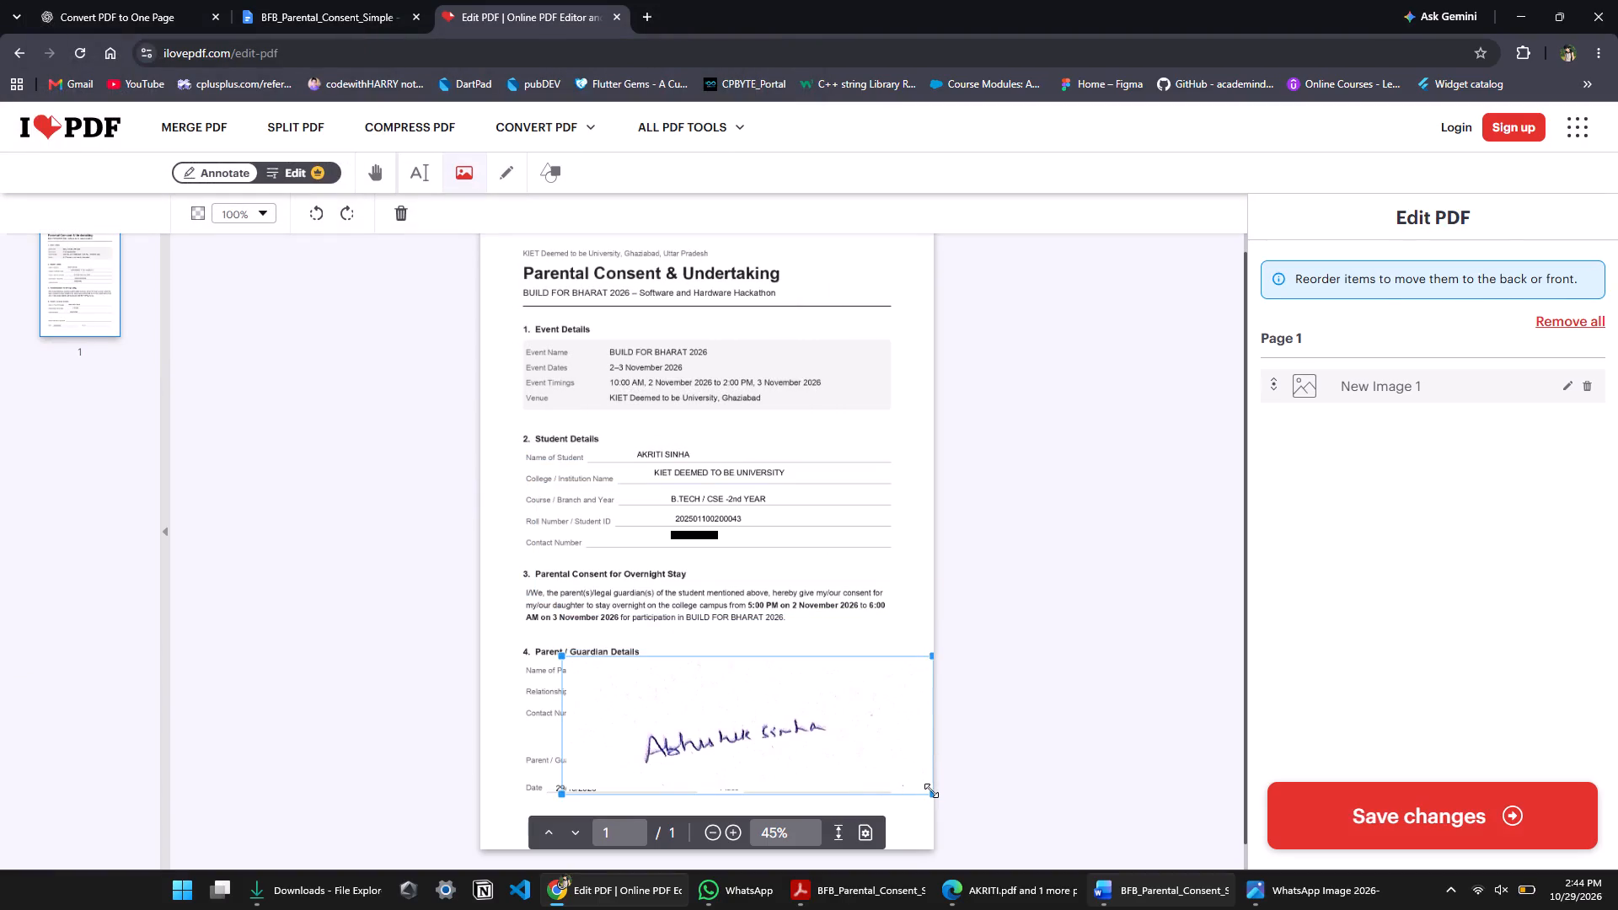
{"action": "left_click_drag", "start_coordinate": [931, 790], "coordinate": [669, 677]}
{"action": "left_click_drag", "start_coordinate": [609, 672], "coordinate": [674, 739]}
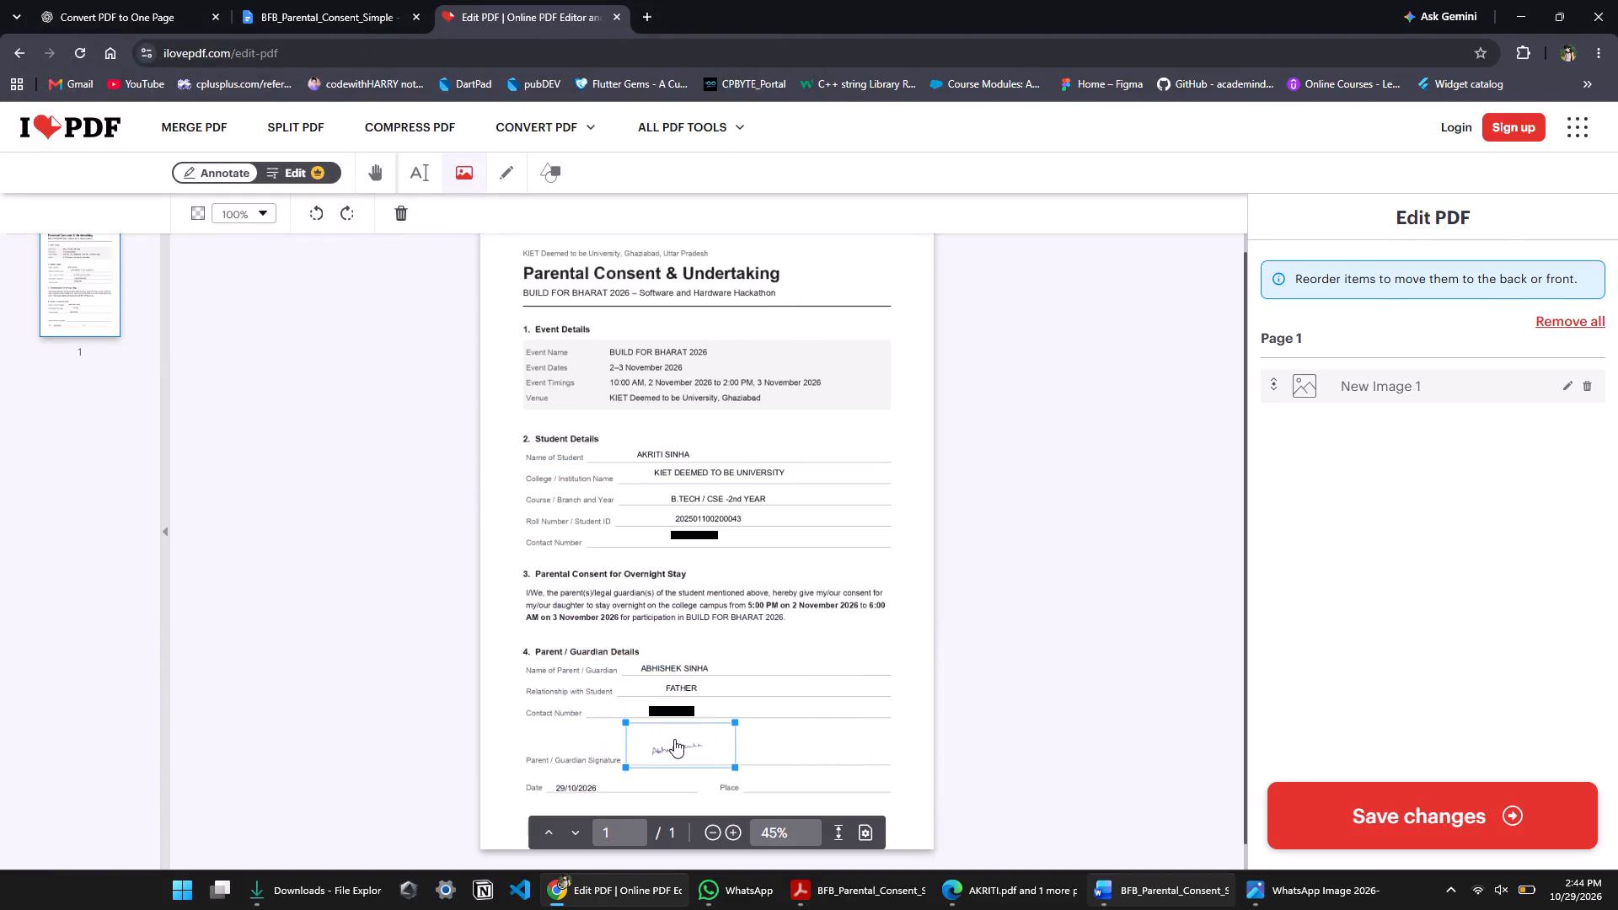
{"action": "left_click_drag", "start_coordinate": [674, 739], "coordinate": [672, 741]}
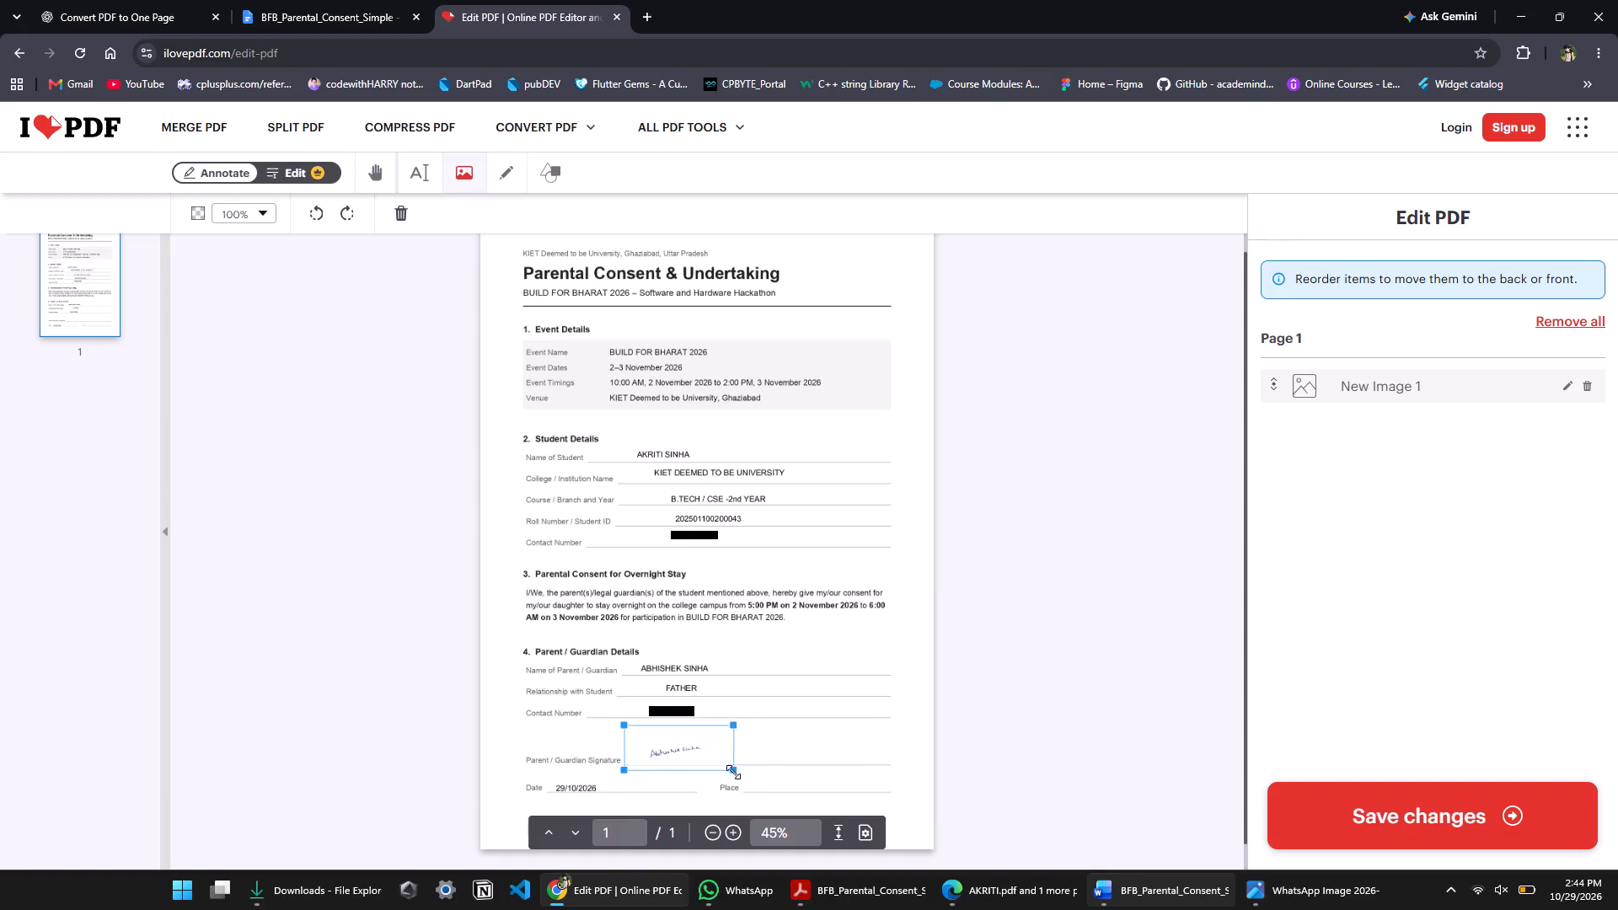
Fine-tune the signature image's size and position so the signature sits just above the Parent / Guardian Signature line.
{"action": "left_click_drag", "start_coordinate": [732, 774], "coordinate": [713, 759]}
{"action": "left_click_drag", "start_coordinate": [731, 767], "coordinate": [699, 760]}
{"action": "left_click_drag", "start_coordinate": [672, 742], "coordinate": [681, 755]}
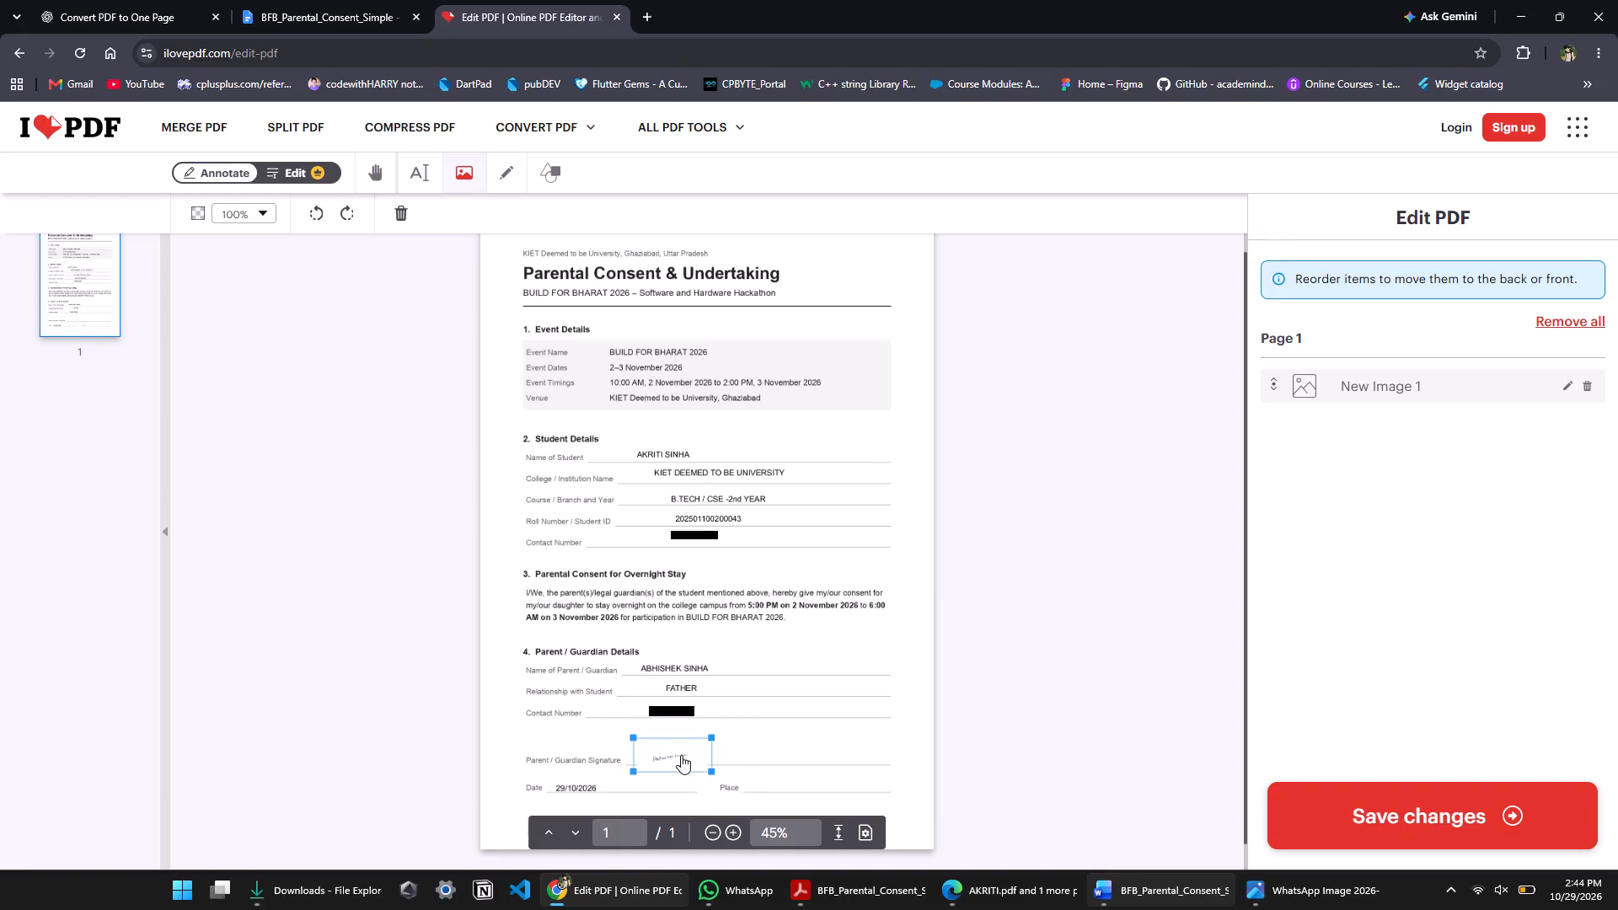
{"action": "left_click_drag", "start_coordinate": [681, 755], "coordinate": [674, 750]}
{"action": "left_click_drag", "start_coordinate": [701, 768], "coordinate": [702, 768]}
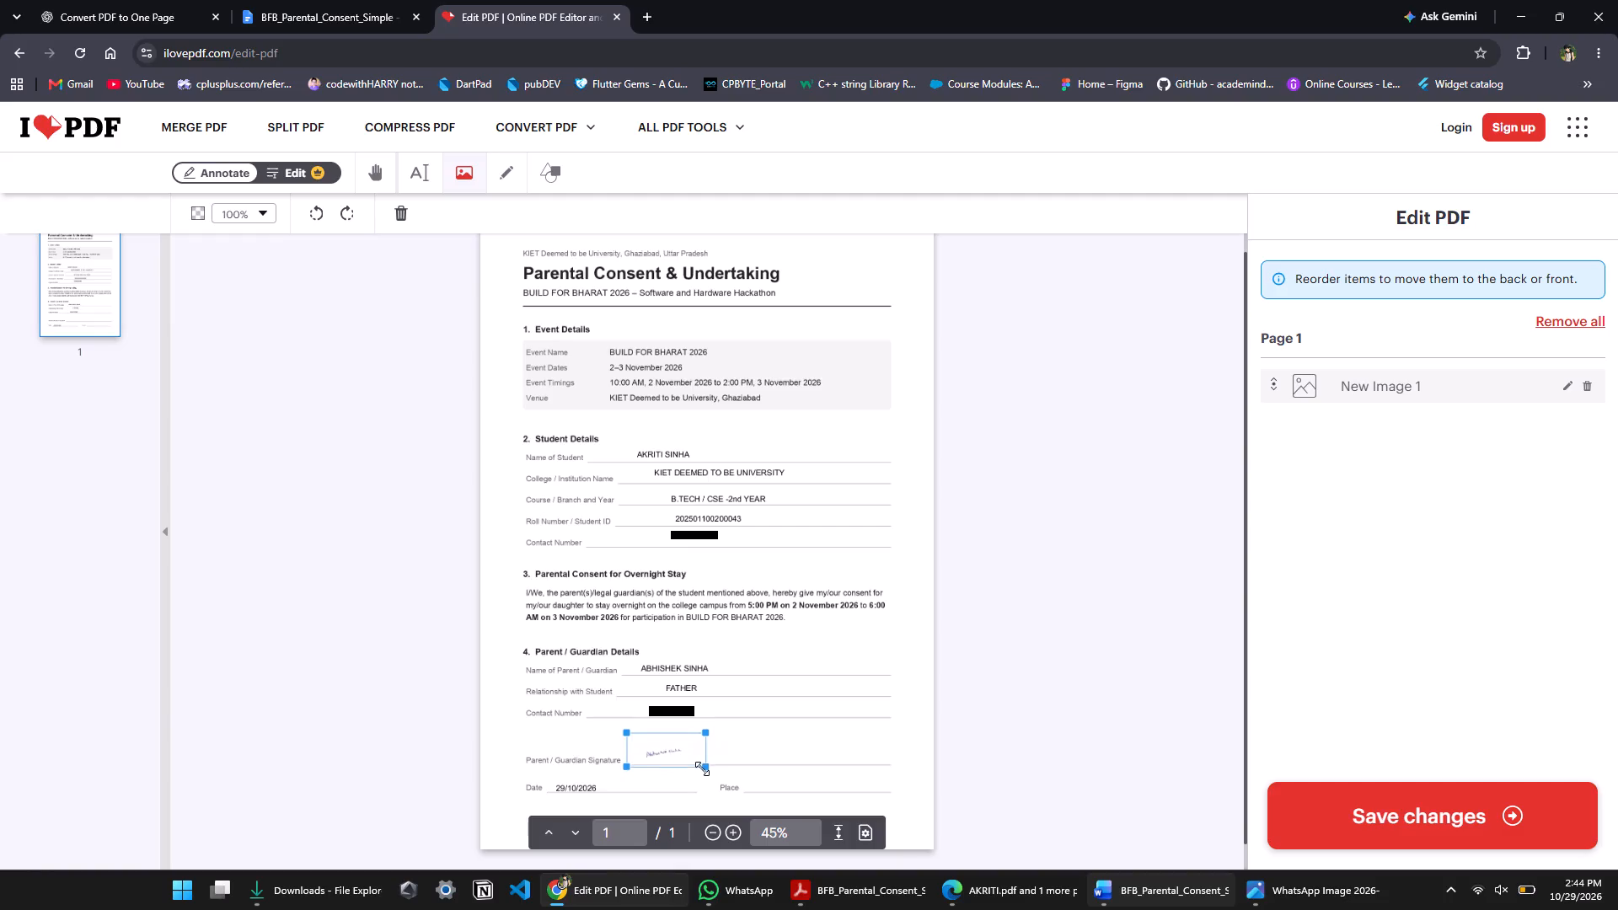
{"action": "left_click_drag", "start_coordinate": [702, 768], "coordinate": [727, 779]}
{"action": "left_click", "coordinate": [770, 770]}
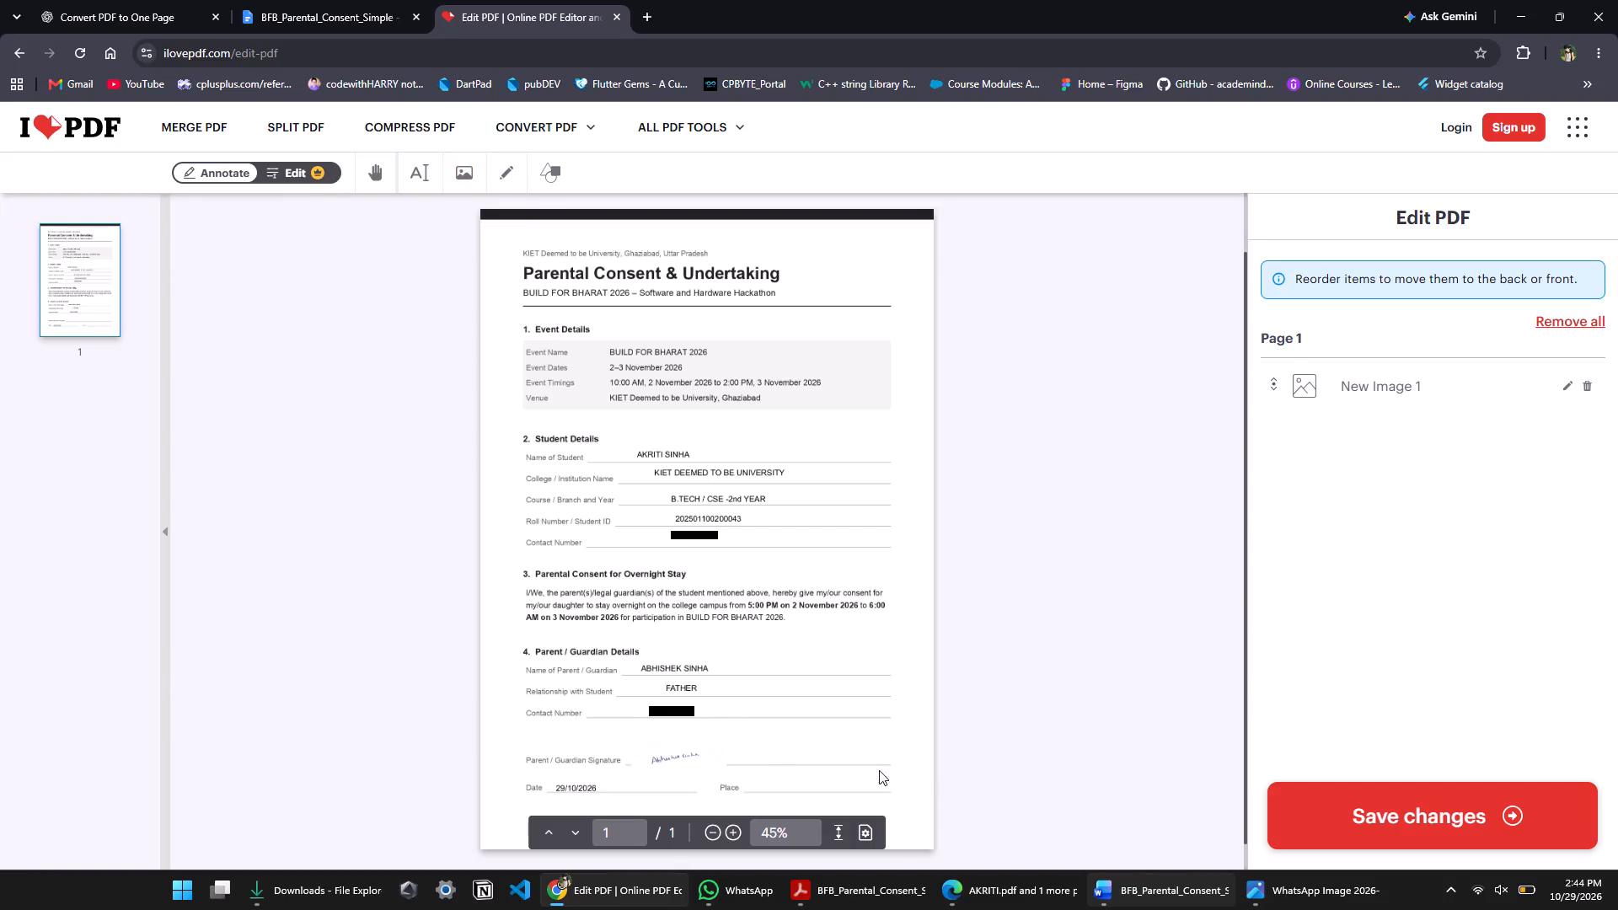
{"action": "left_click_drag", "start_coordinate": [691, 761], "coordinate": [693, 750]}
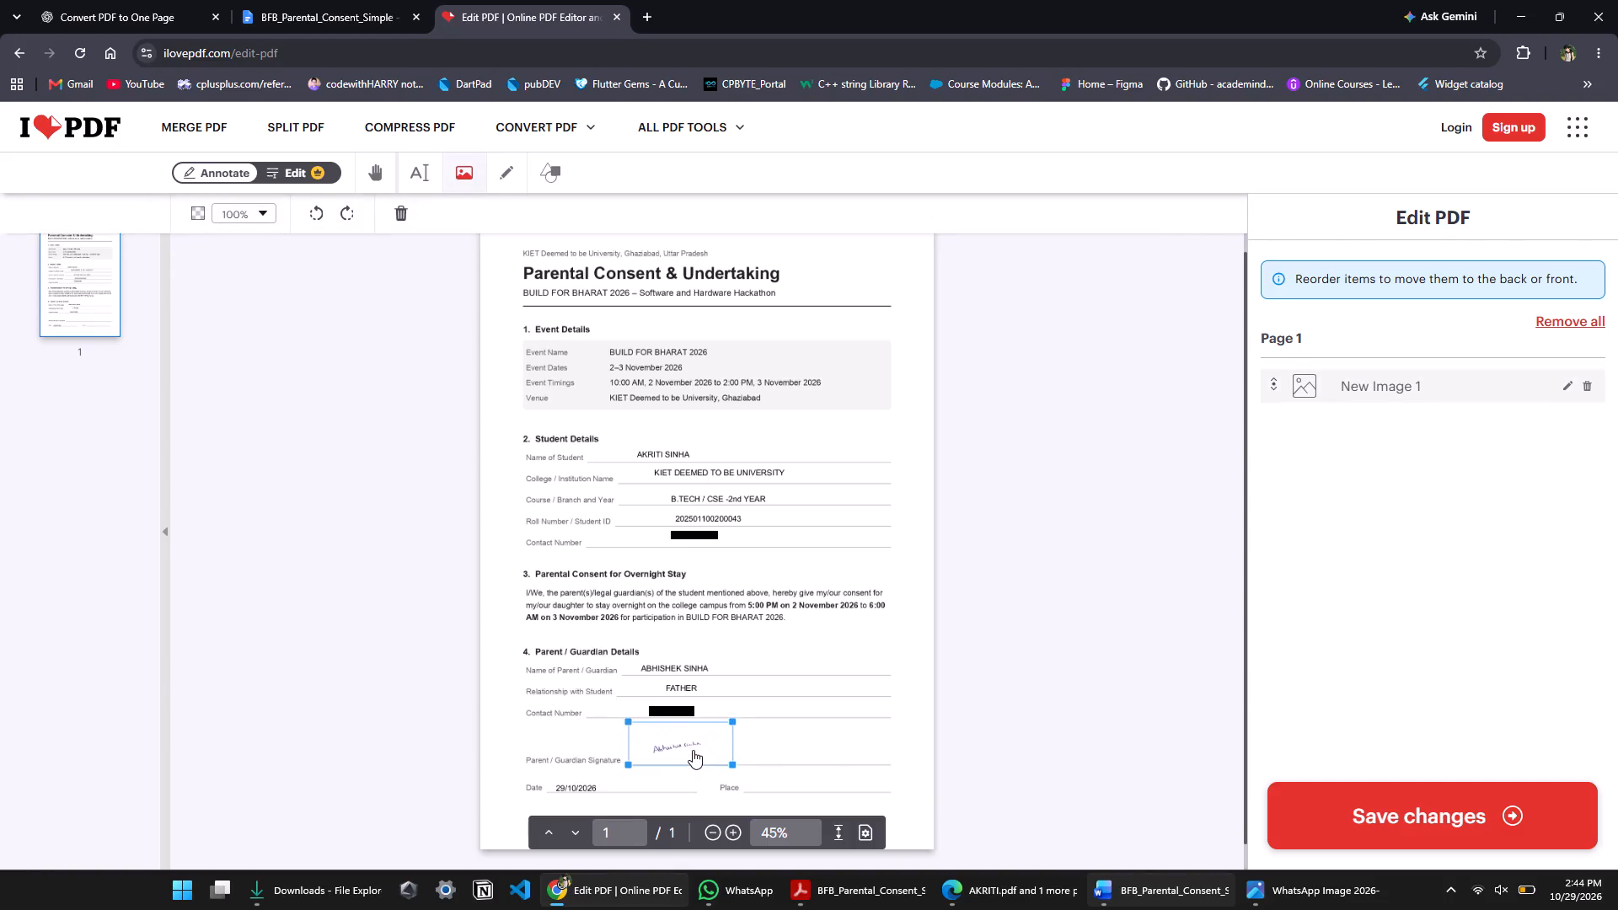
{"action": "left_click", "coordinate": [684, 798]}
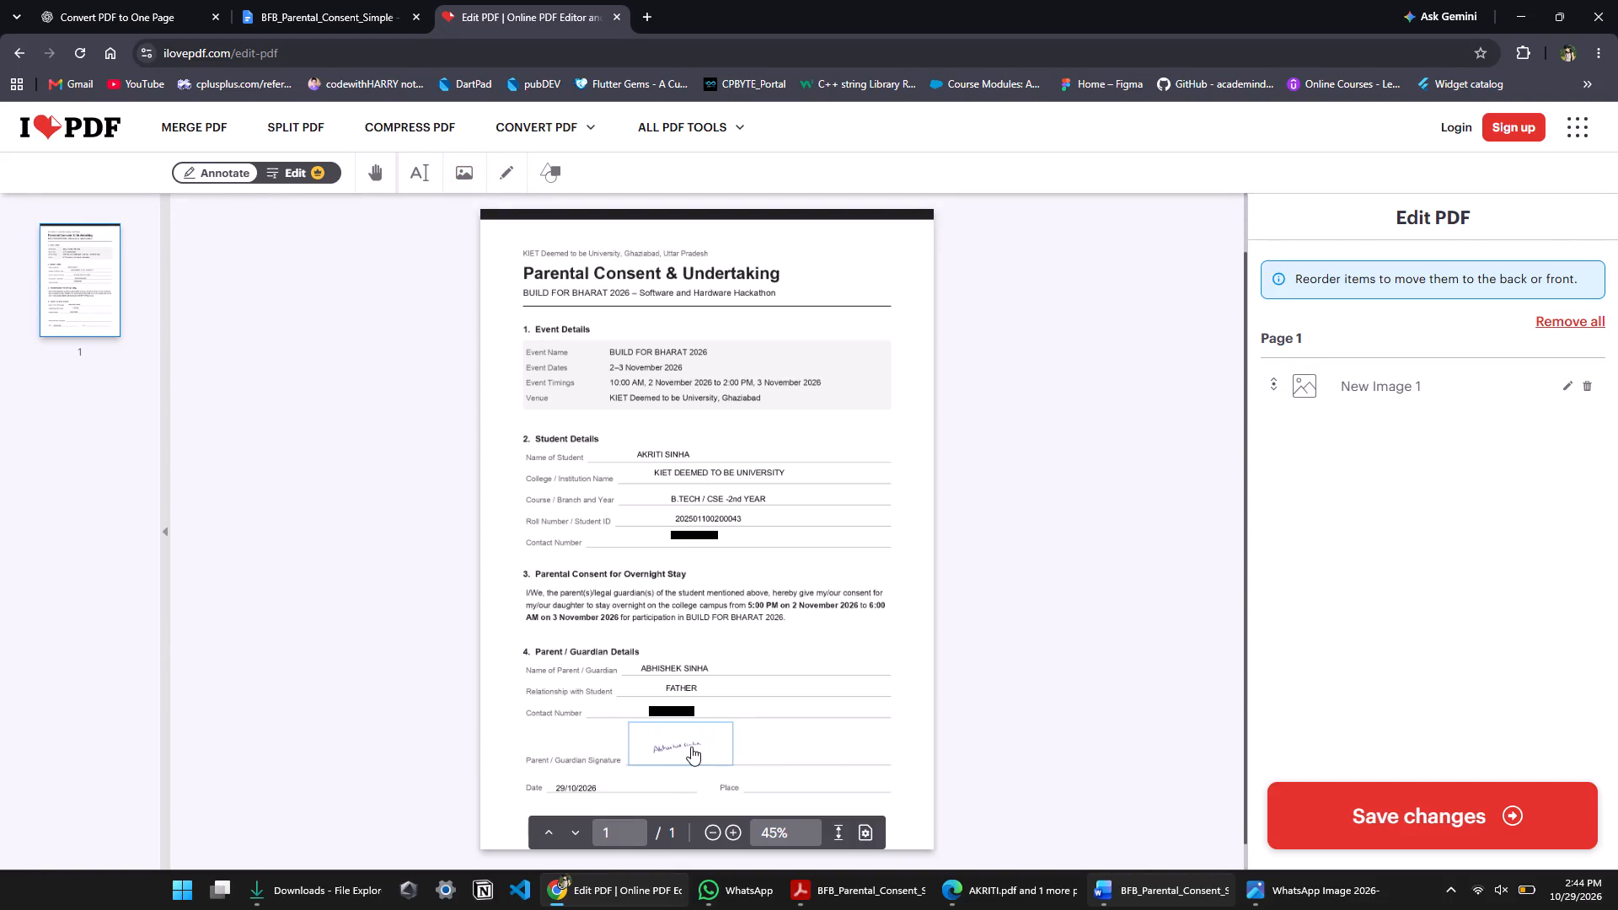
{"action": "left_click", "coordinate": [691, 747]}
{"action": "left_click", "coordinate": [753, 778]}
Apply the PDF edits and download the signed form to the Downloads folder as AKRITI (1).pdf.
{"action": "left_click", "coordinate": [1306, 815]}
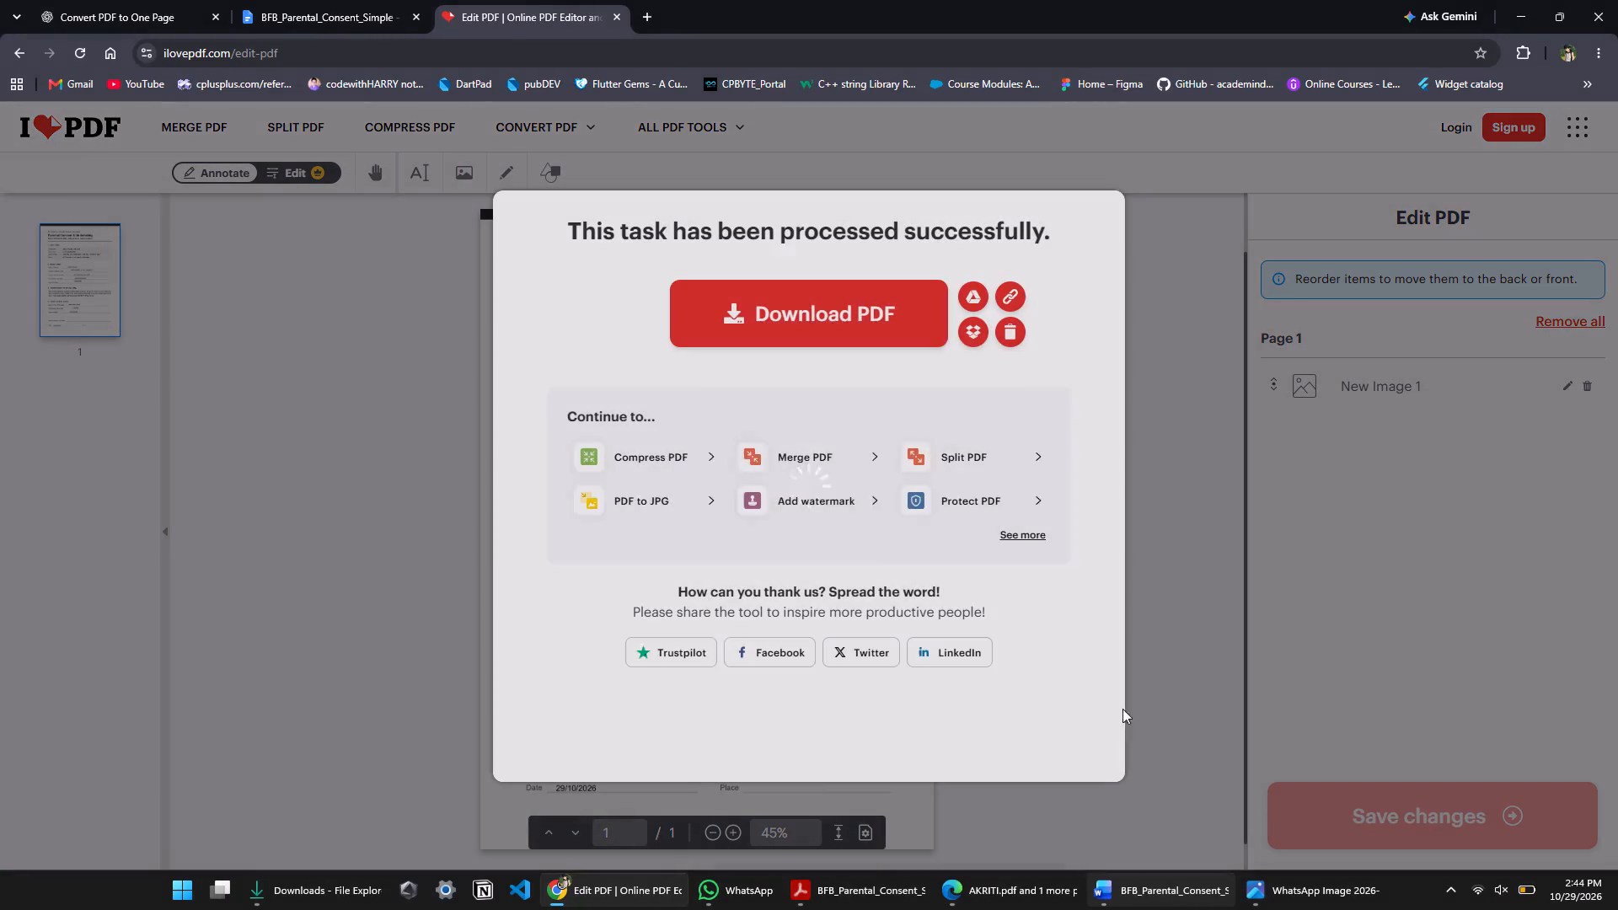
{"action": "left_click", "coordinate": [814, 335]}
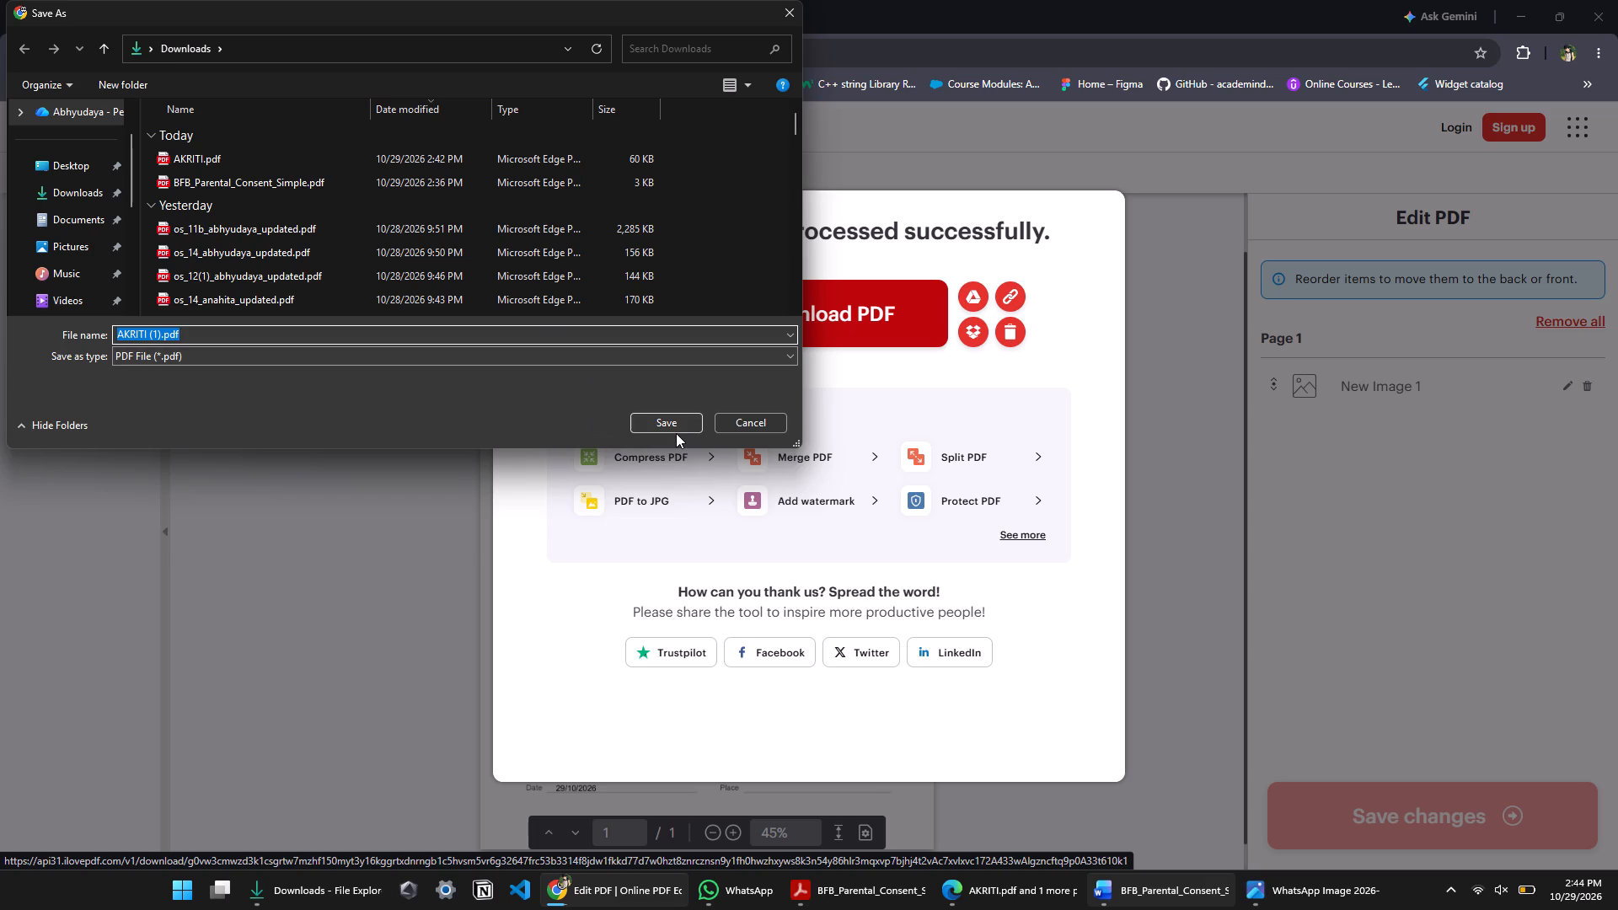
{"action": "left_click", "coordinate": [676, 433]}
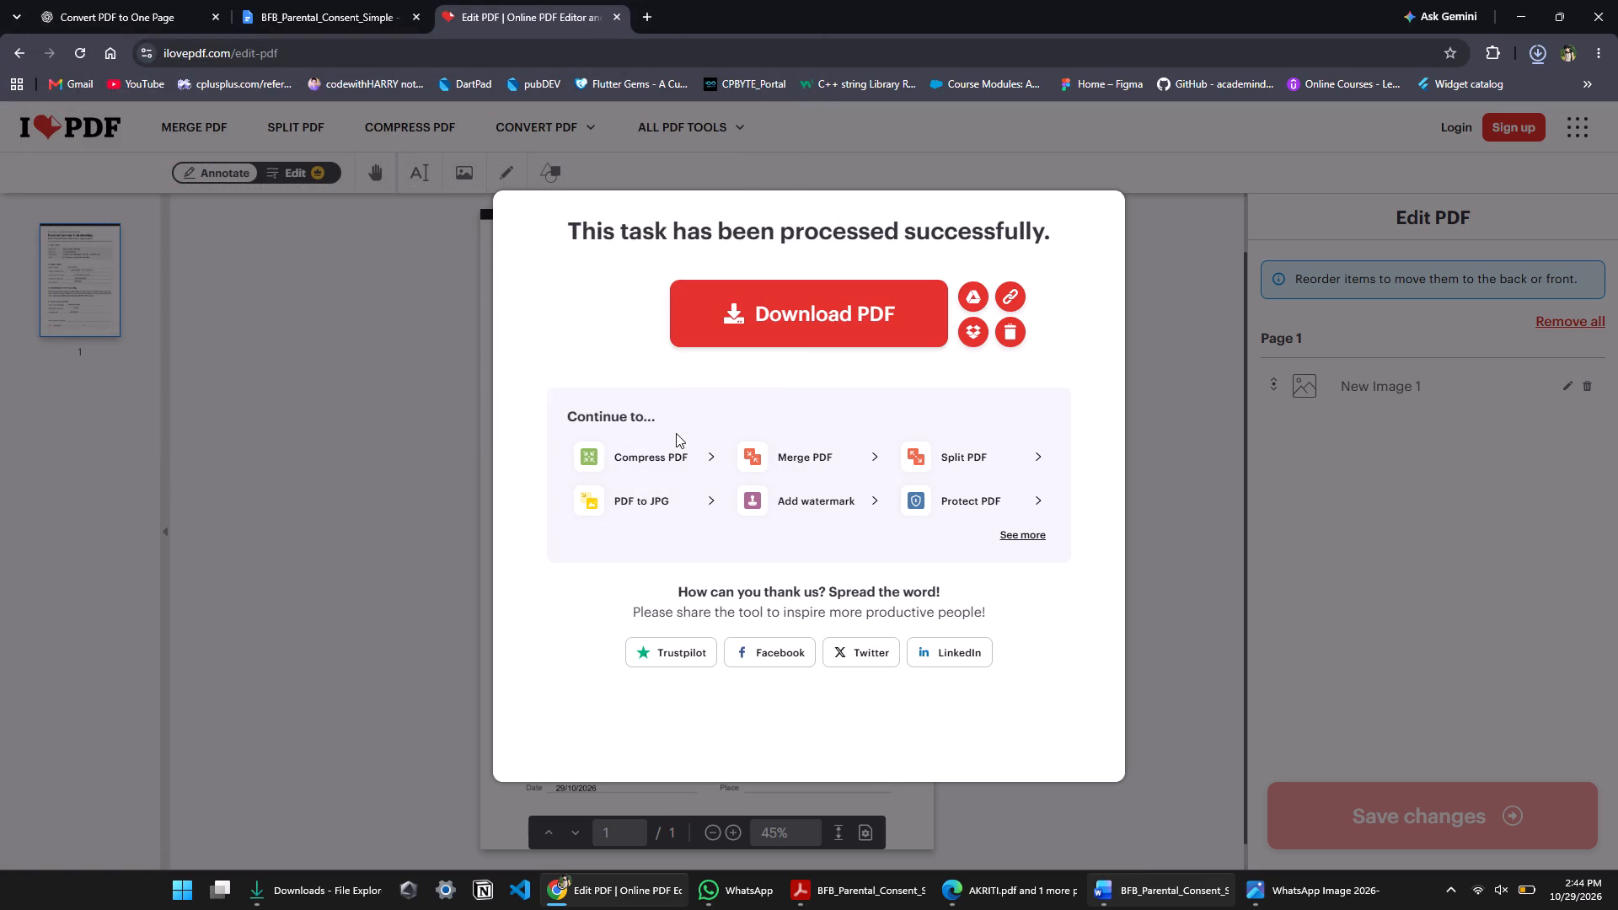
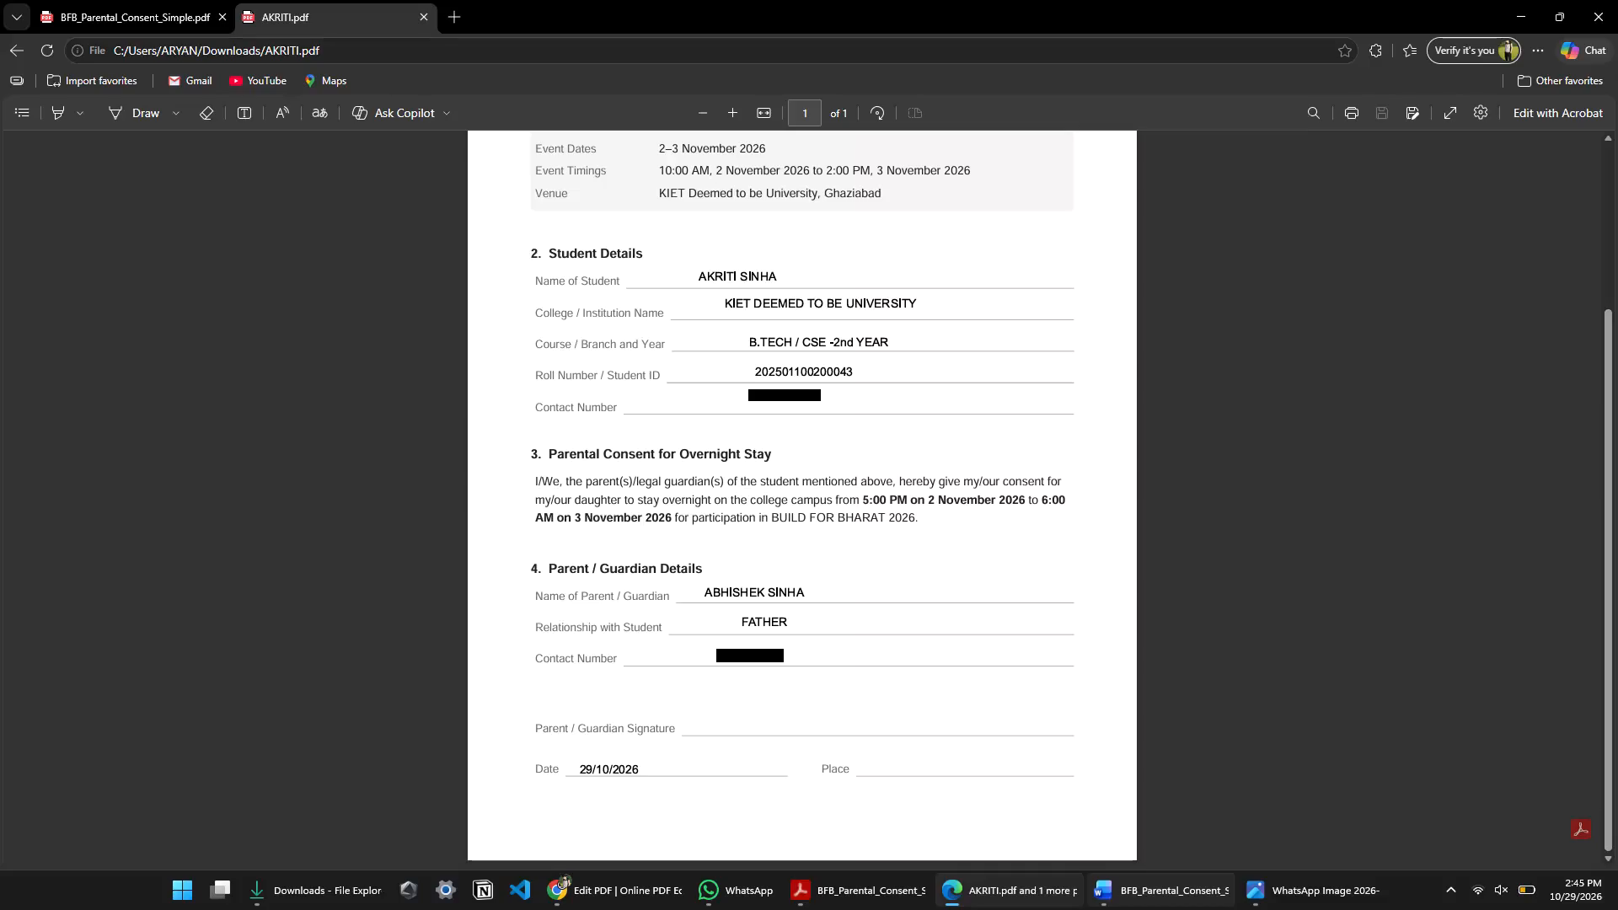
Replace the entry on the Name of Student line with the new student's full name in capital letters.
{"action": "key", "text": "BackSpace"}
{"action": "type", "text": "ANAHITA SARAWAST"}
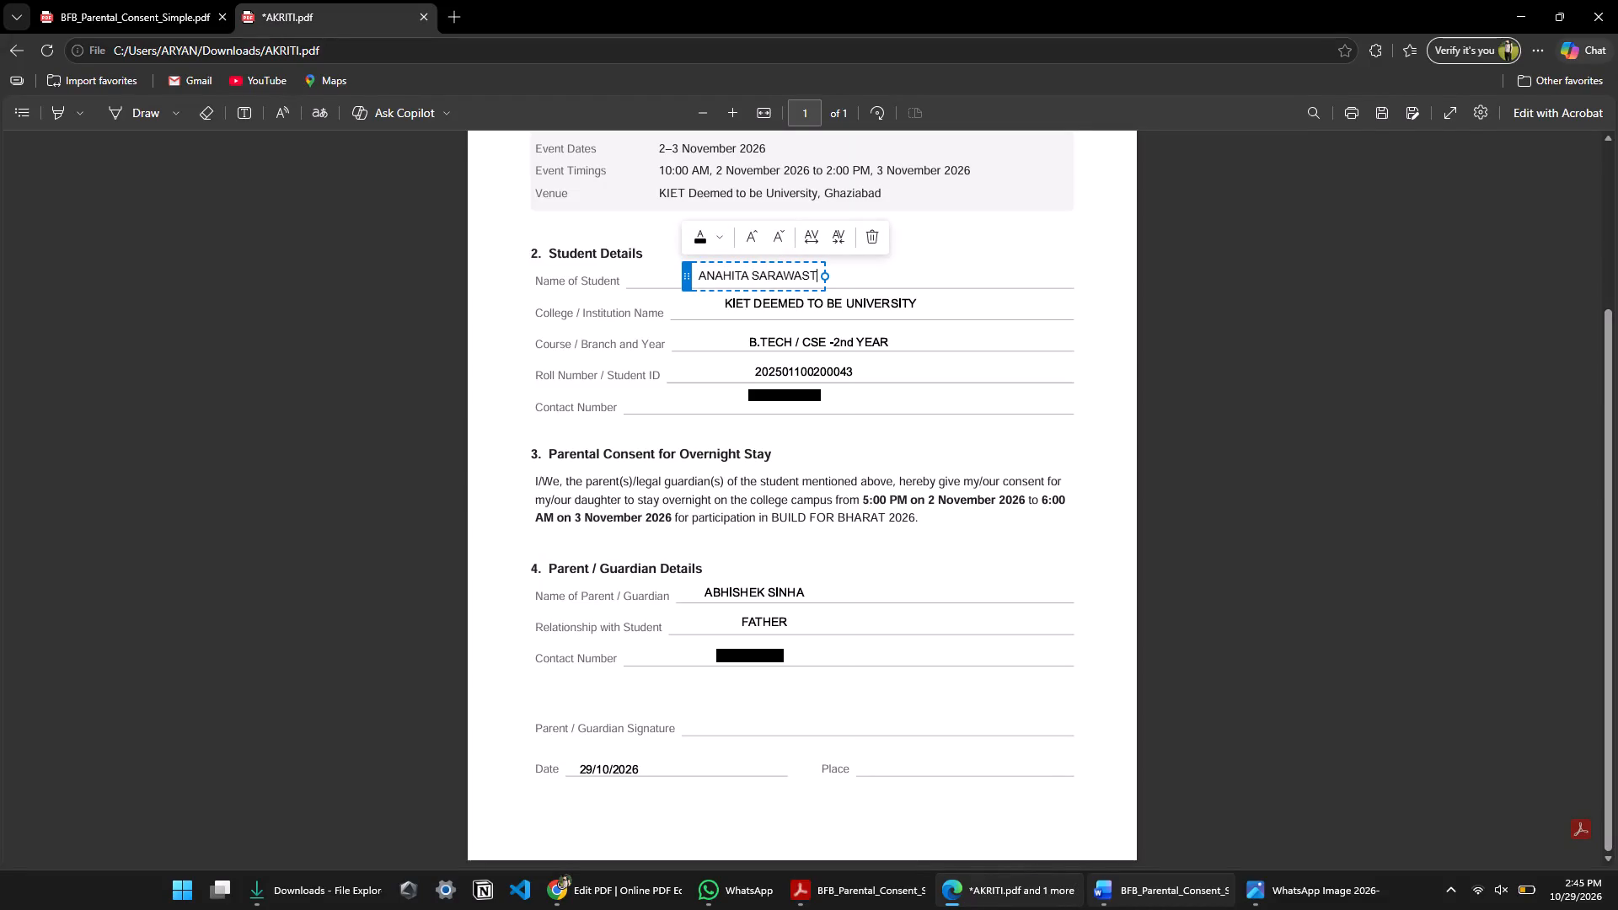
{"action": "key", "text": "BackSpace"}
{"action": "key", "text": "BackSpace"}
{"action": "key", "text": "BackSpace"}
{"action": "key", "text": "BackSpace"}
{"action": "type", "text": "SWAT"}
Replace the last two digits of the Roll Number / Student ID entry with those of the new student.
{"action": "double_click", "coordinate": [819, 375]}
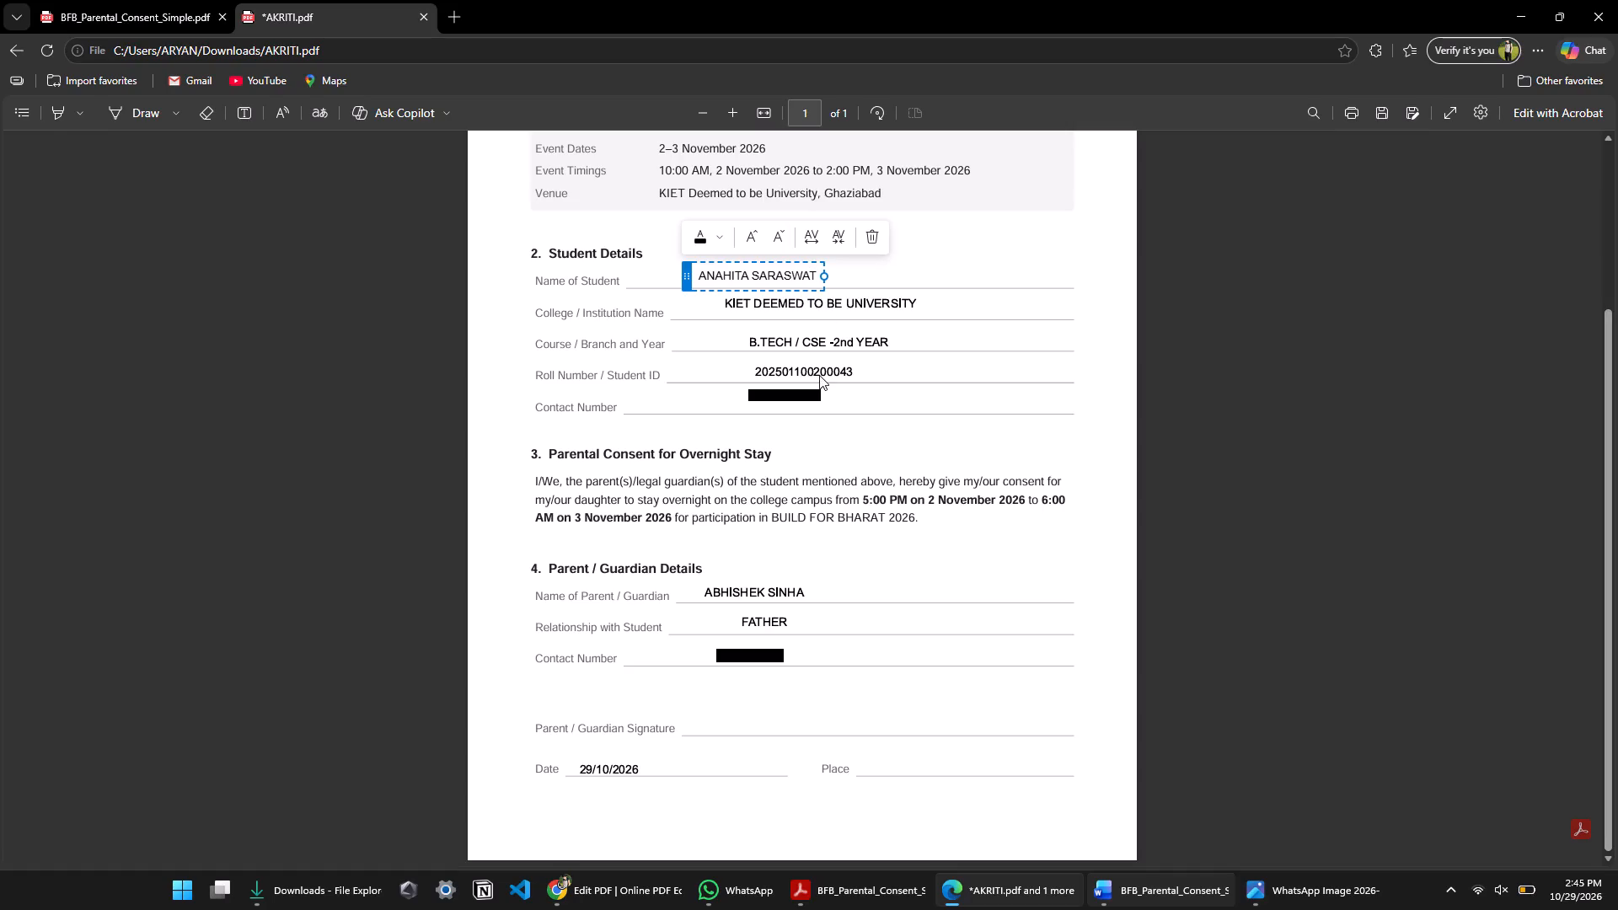
{"action": "left_click", "coordinate": [855, 374]}
{"action": "key", "text": "BackSpace"}
{"action": "key", "text": "BackSpace"}
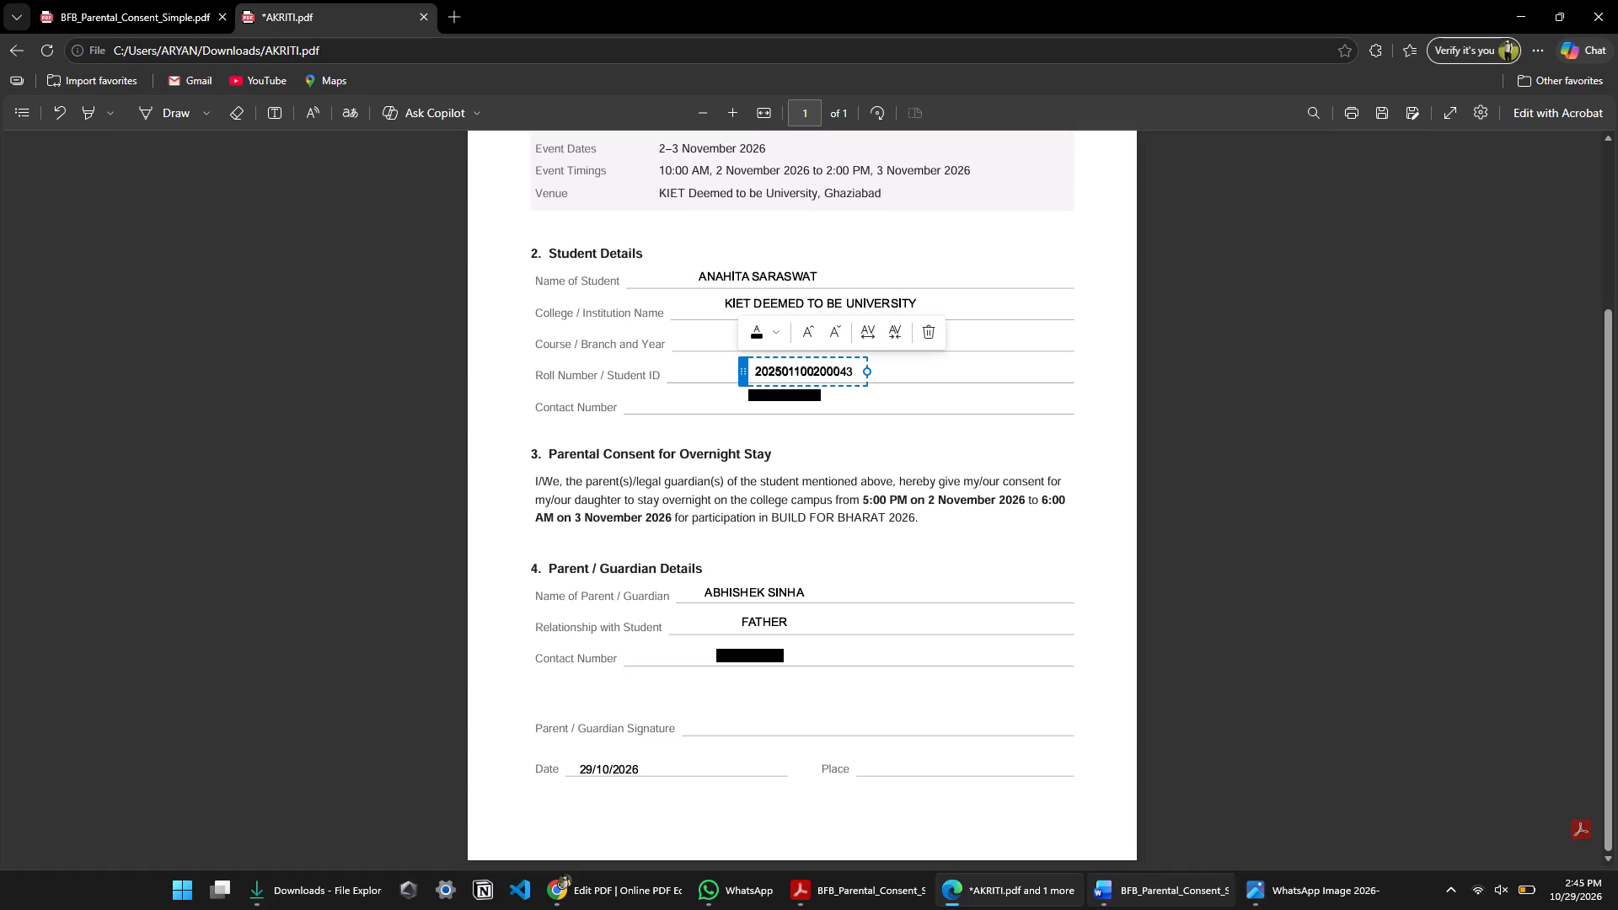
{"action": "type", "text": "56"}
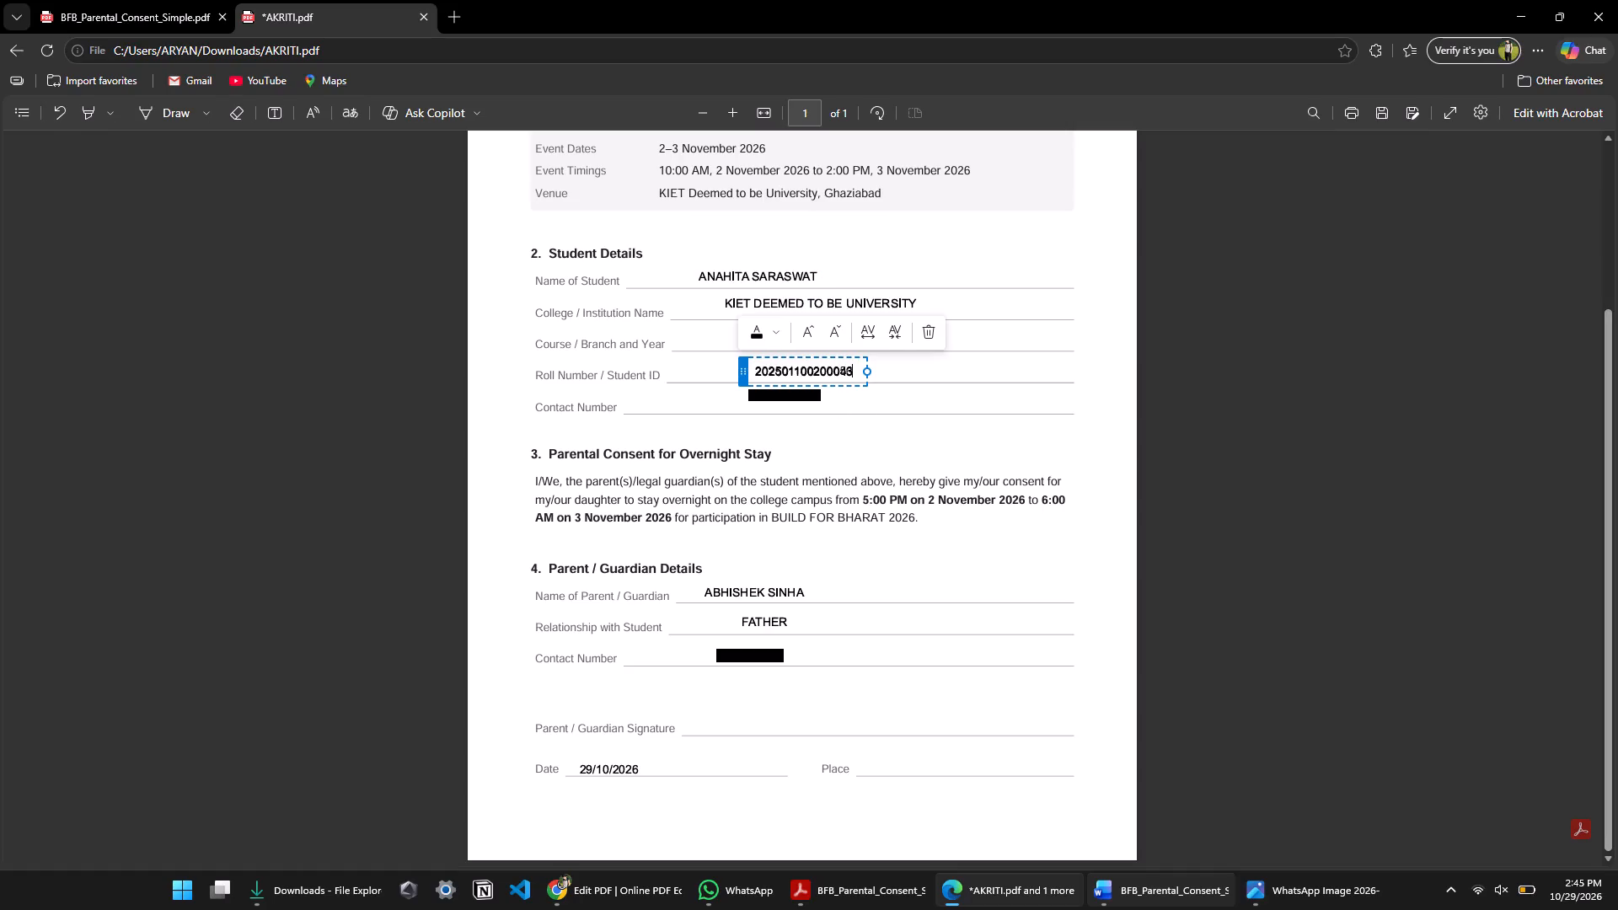
{"action": "double_click", "coordinate": [852, 374]}
Open the student's Contact Number entry for editing and move the text cursor to the end of the number.
{"action": "double_click", "coordinate": [813, 397]}
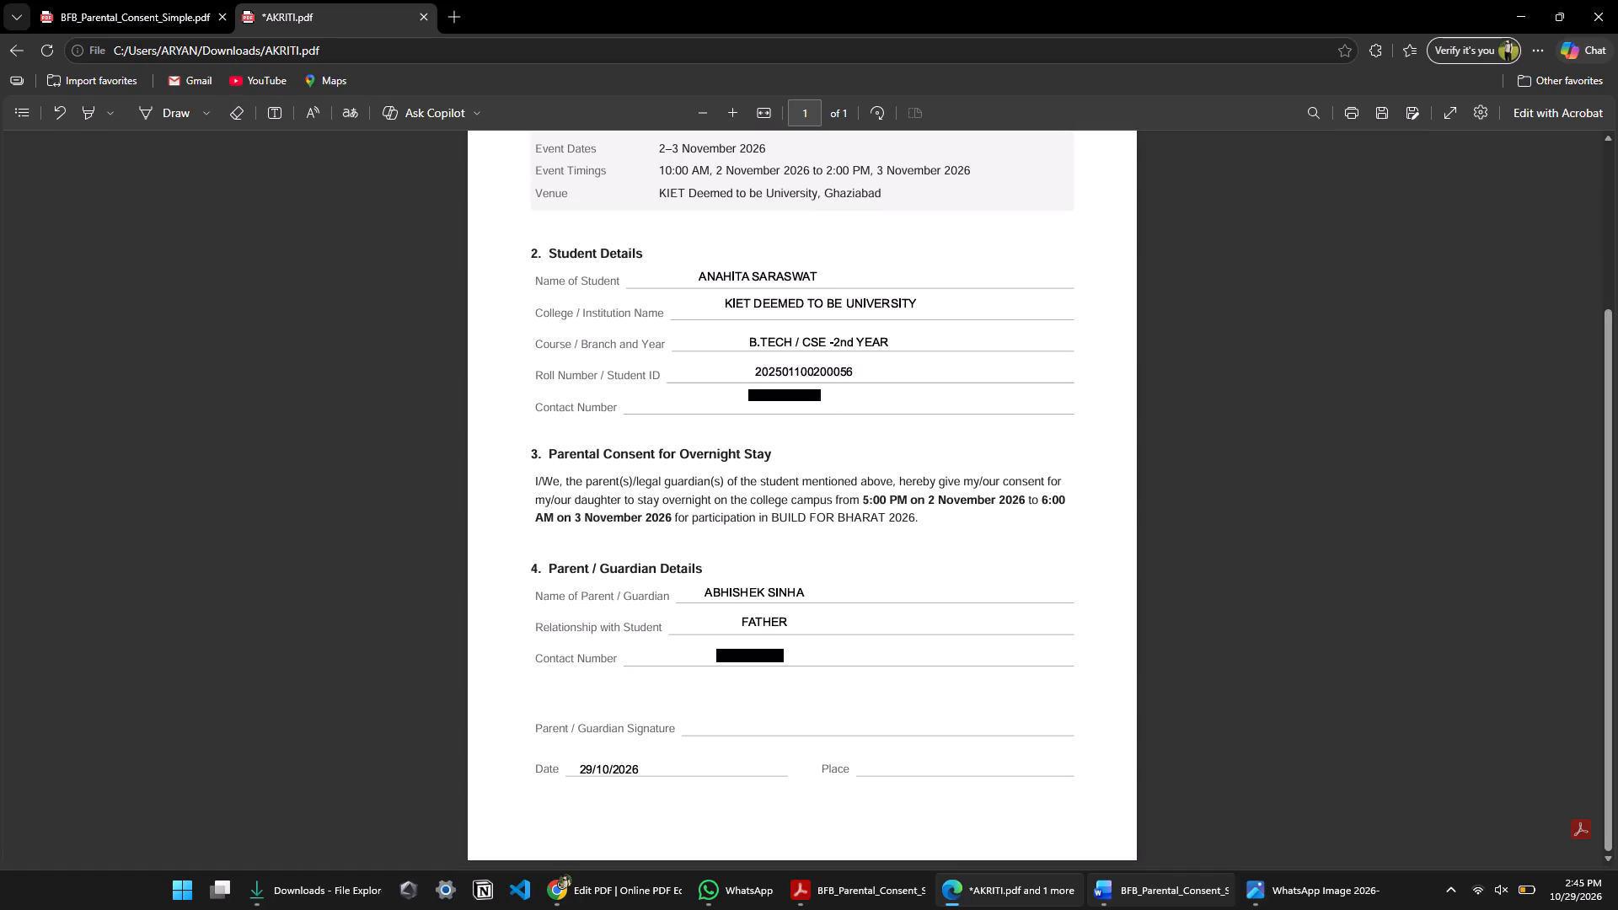
{"action": "key", "text": "Right"}
{"action": "key", "text": "Right"}
{"action": "key", "text": "Right"}
{"action": "key", "text": "Right"}
{"action": "key", "text": "Right"}
{"action": "key", "text": "Right"}
{"action": "key", "text": "Right"}
{"action": "key", "text": "Right"}
{"action": "key", "text": "Right"}
{"action": "key", "text": "Right"}
{"action": "key", "text": "Right"}
{"action": "key", "text": "Right"}
{"action": "key", "text": "Right"}
{"action": "key", "text": "Right"}
{"action": "key", "text": "Right"}
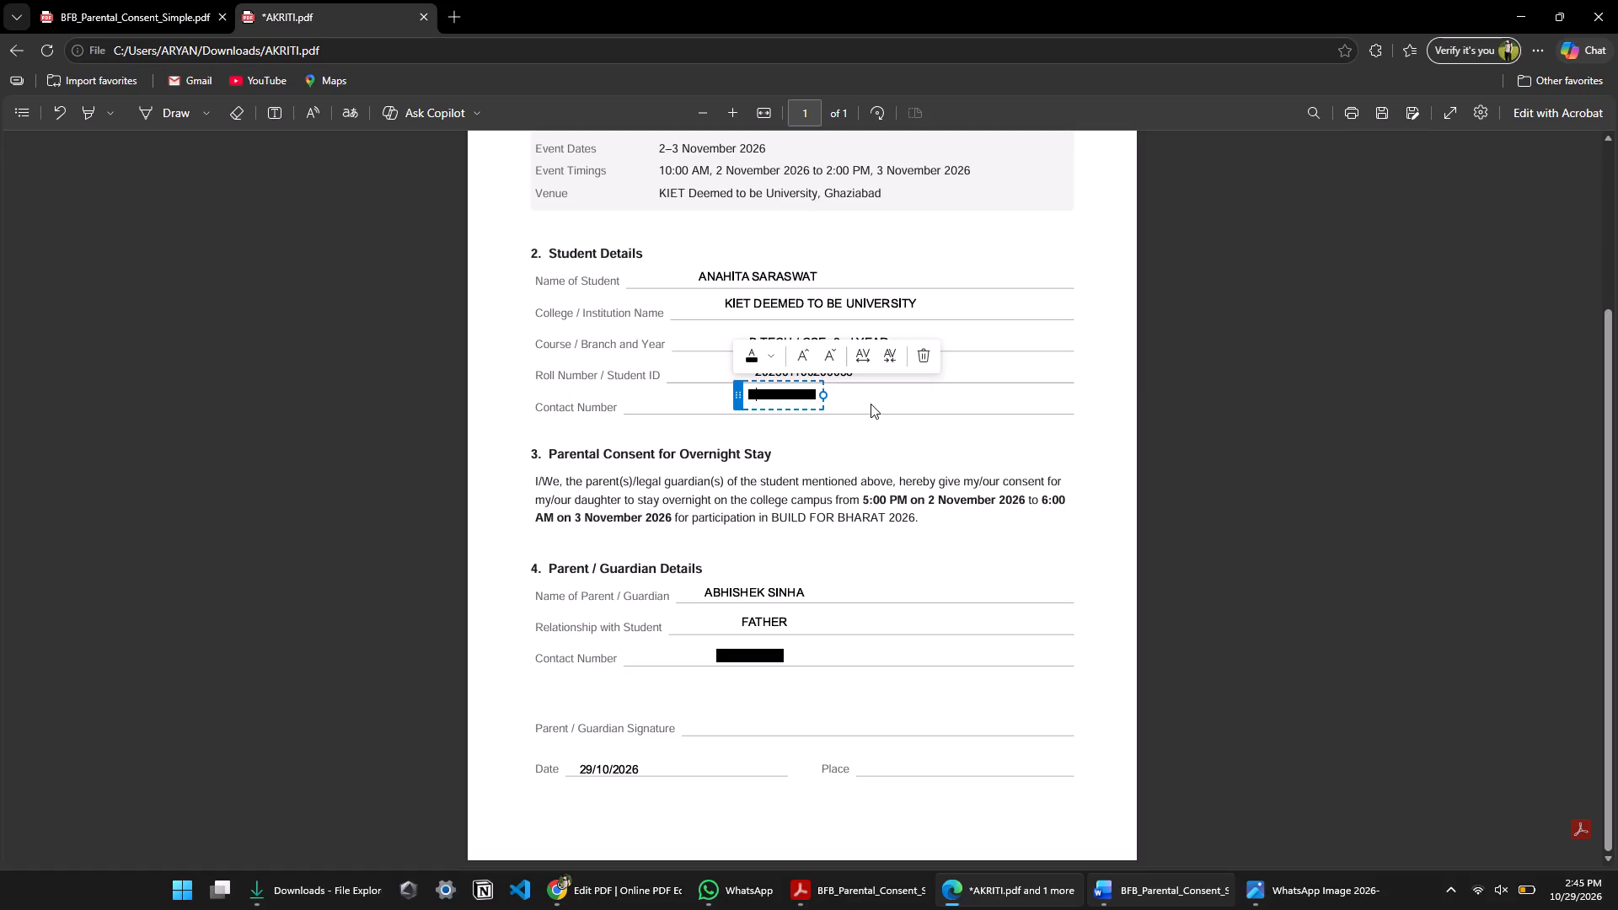
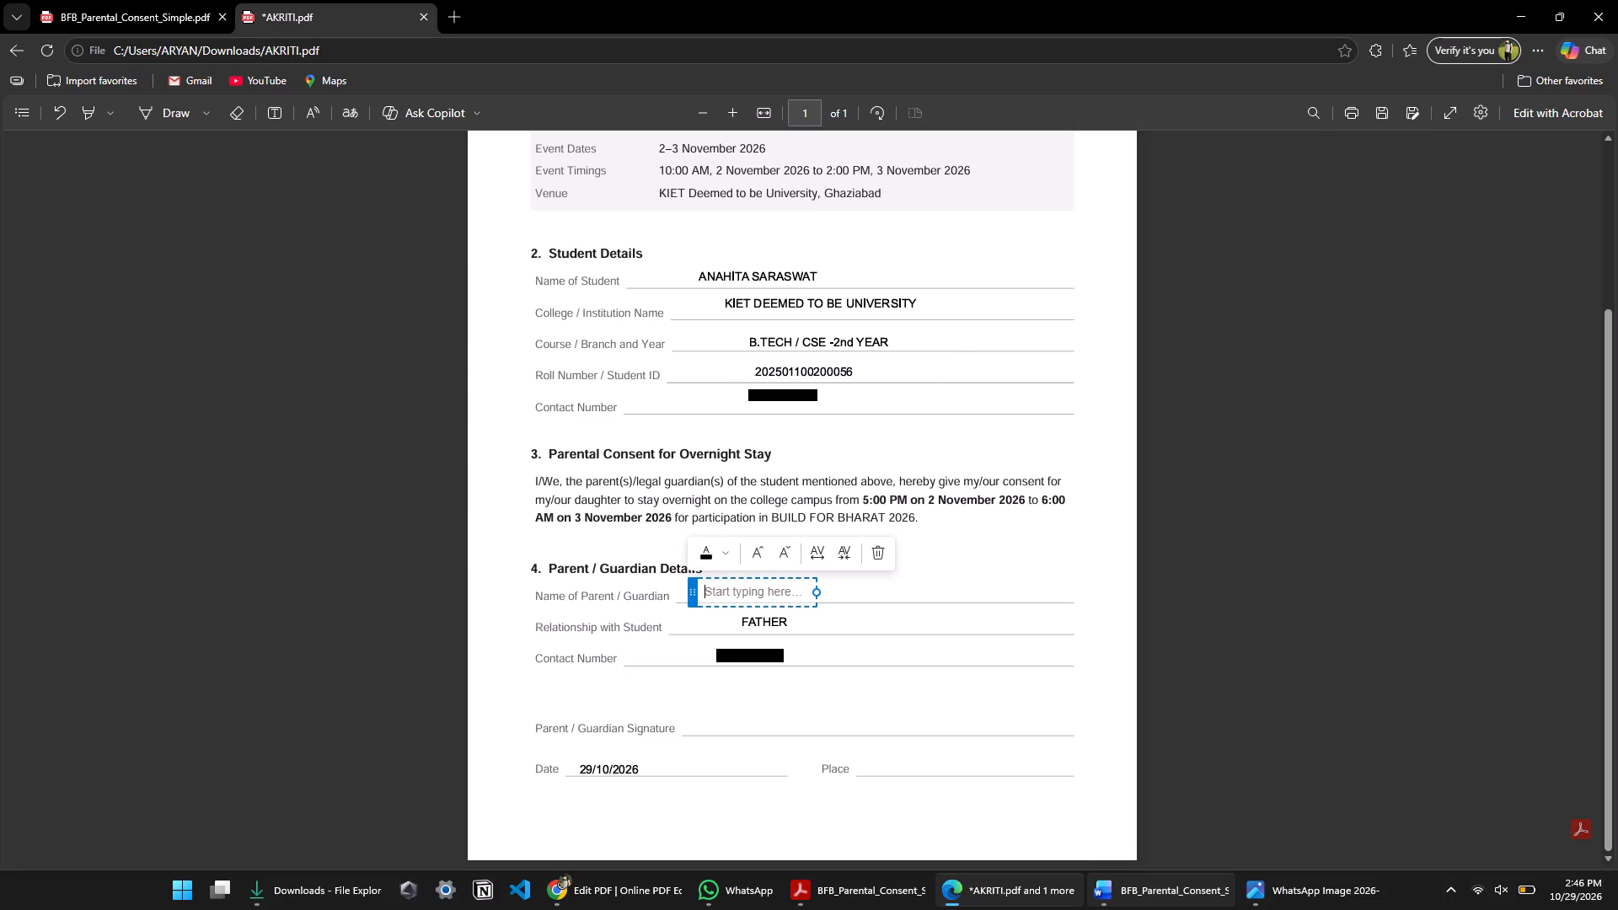
Enter the parent's full name, including the middle name, in capital letters on the Name of Parent / Guardian line.
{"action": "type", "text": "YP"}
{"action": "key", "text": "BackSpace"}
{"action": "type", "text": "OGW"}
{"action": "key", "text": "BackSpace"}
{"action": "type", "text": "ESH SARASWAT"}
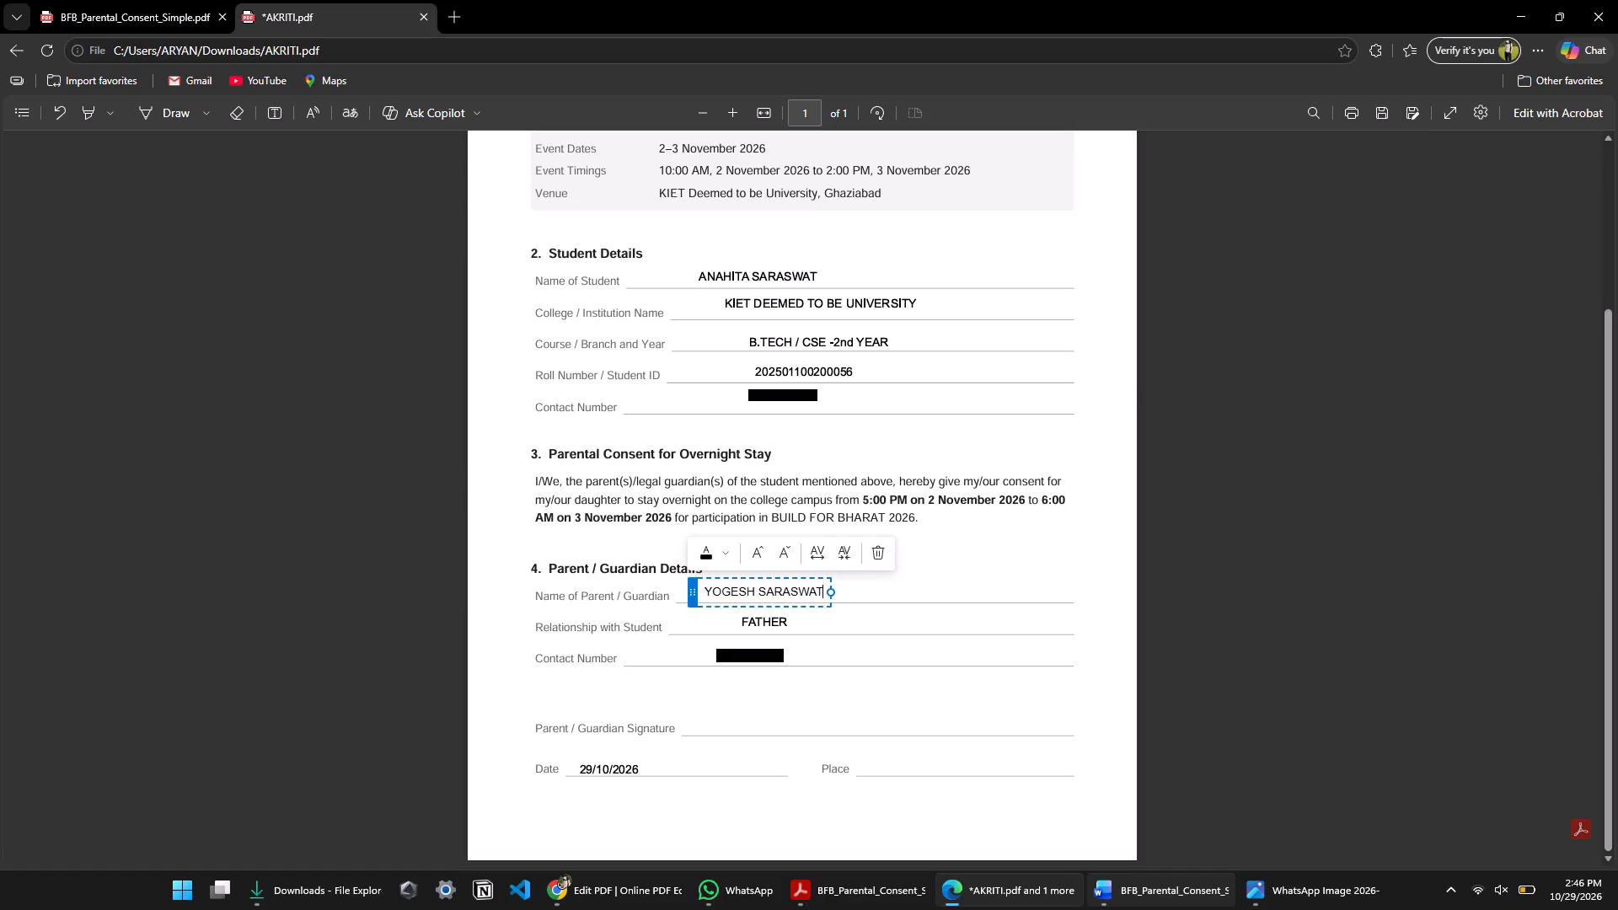
{"action": "left_click", "coordinate": [763, 597]}
{"action": "key", "text": "Left"}
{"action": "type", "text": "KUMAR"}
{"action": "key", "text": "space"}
Open the Contact Number entry under Parent / Guardian Details for editing.
{"action": "triple_click", "coordinate": [742, 655]}
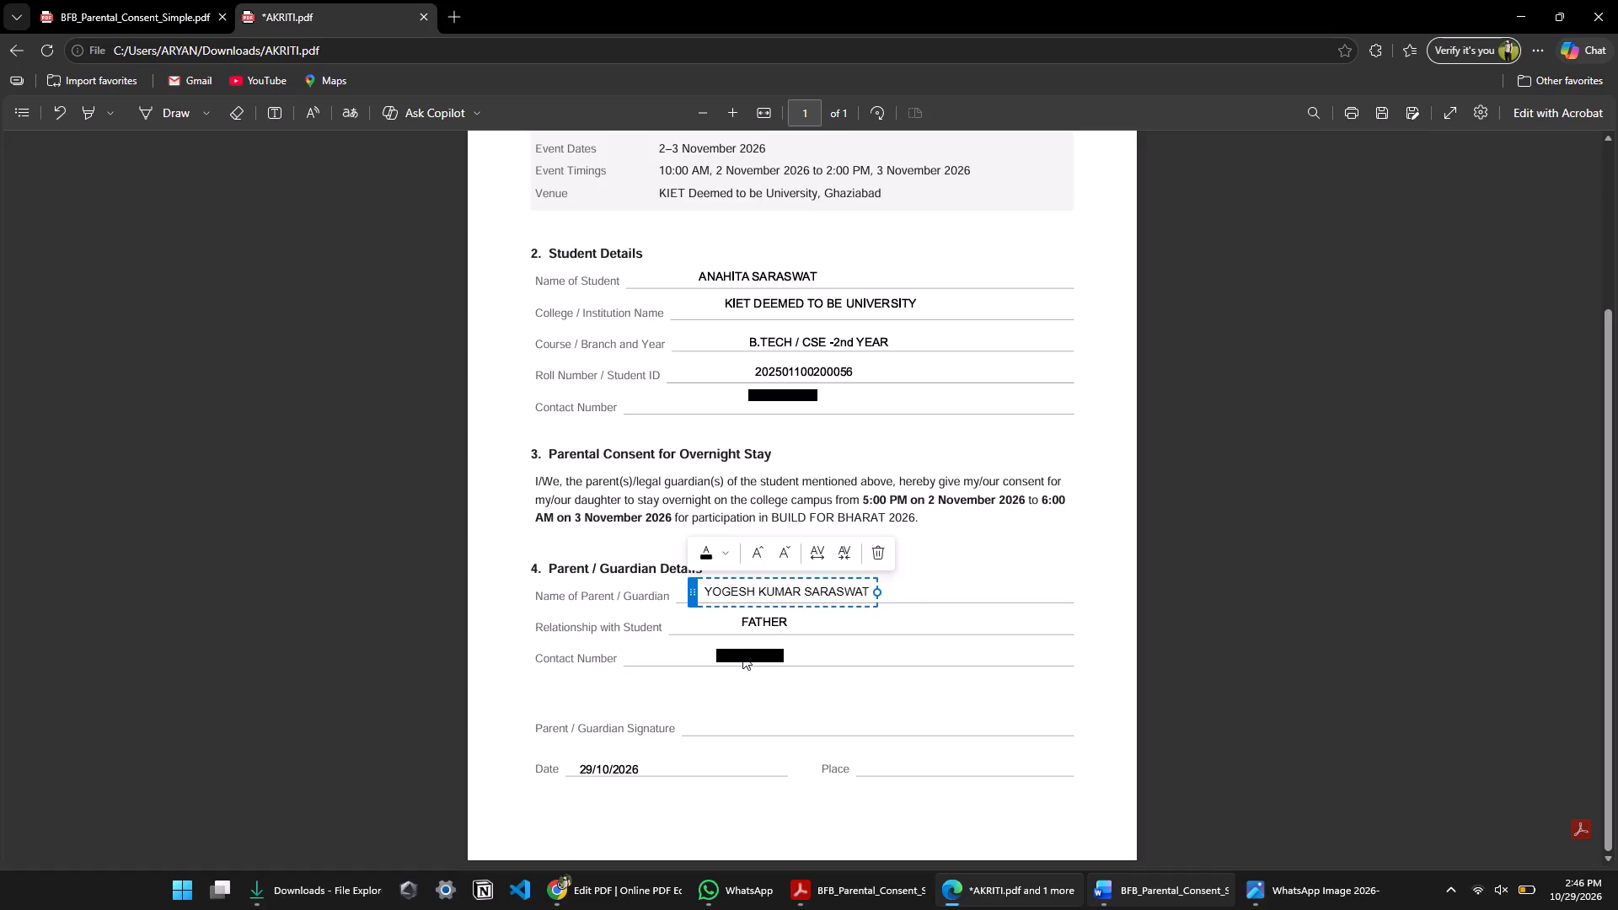
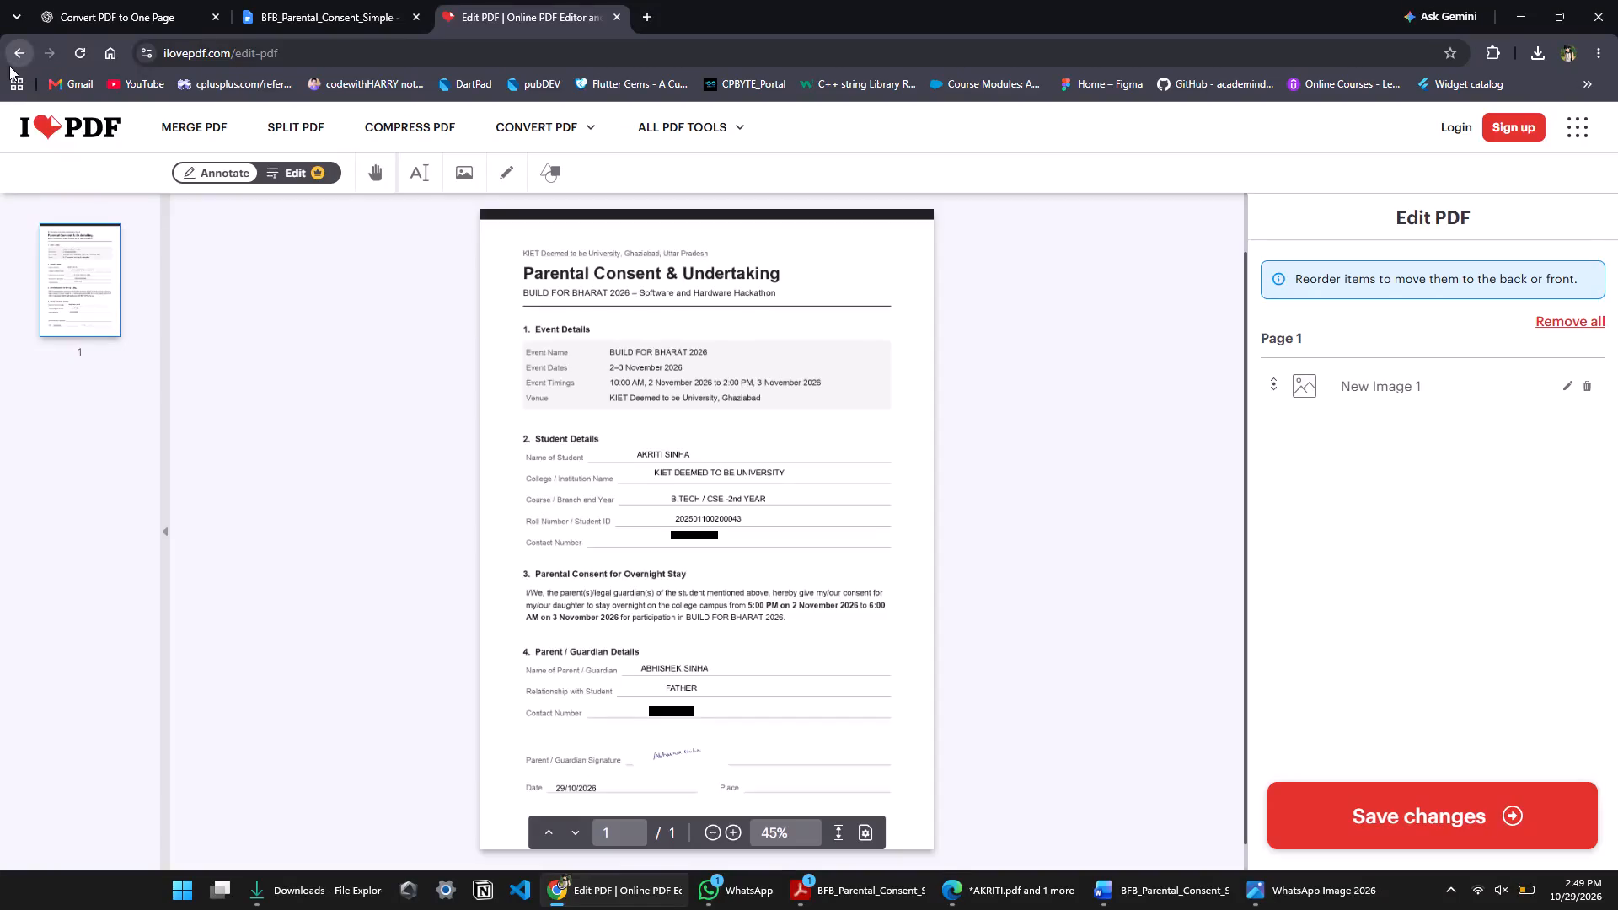
Restart the iLovePDF Edit PDF tool from the Google search results and bring up its PDF file selection.
{"action": "left_click", "coordinate": [60, 59]}
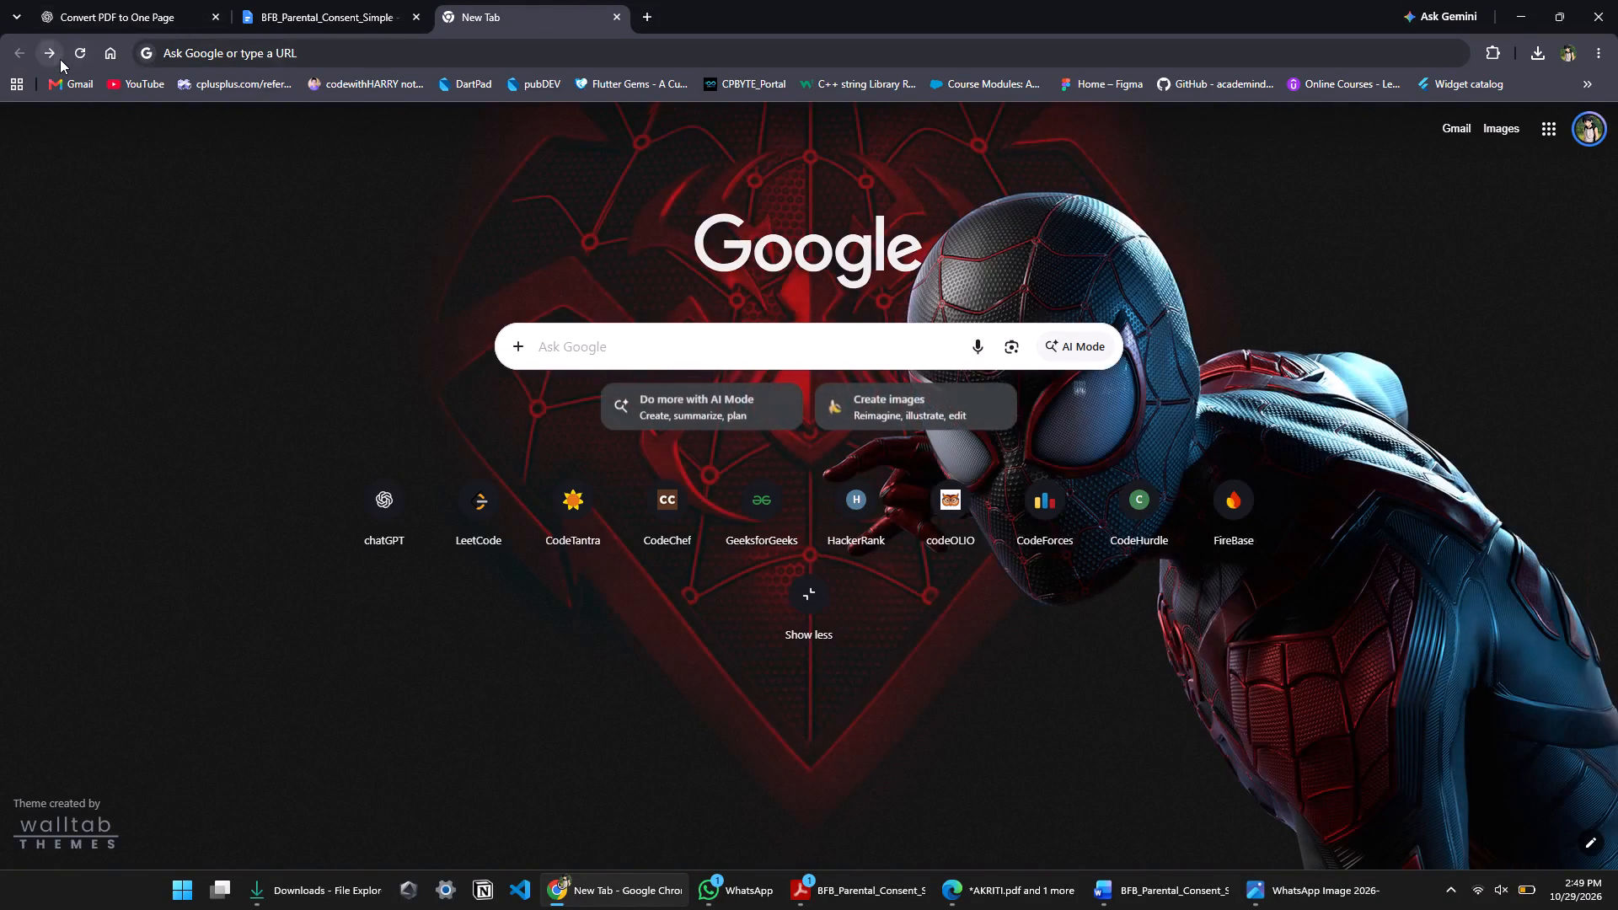
{"action": "left_click", "coordinate": [459, 273]}
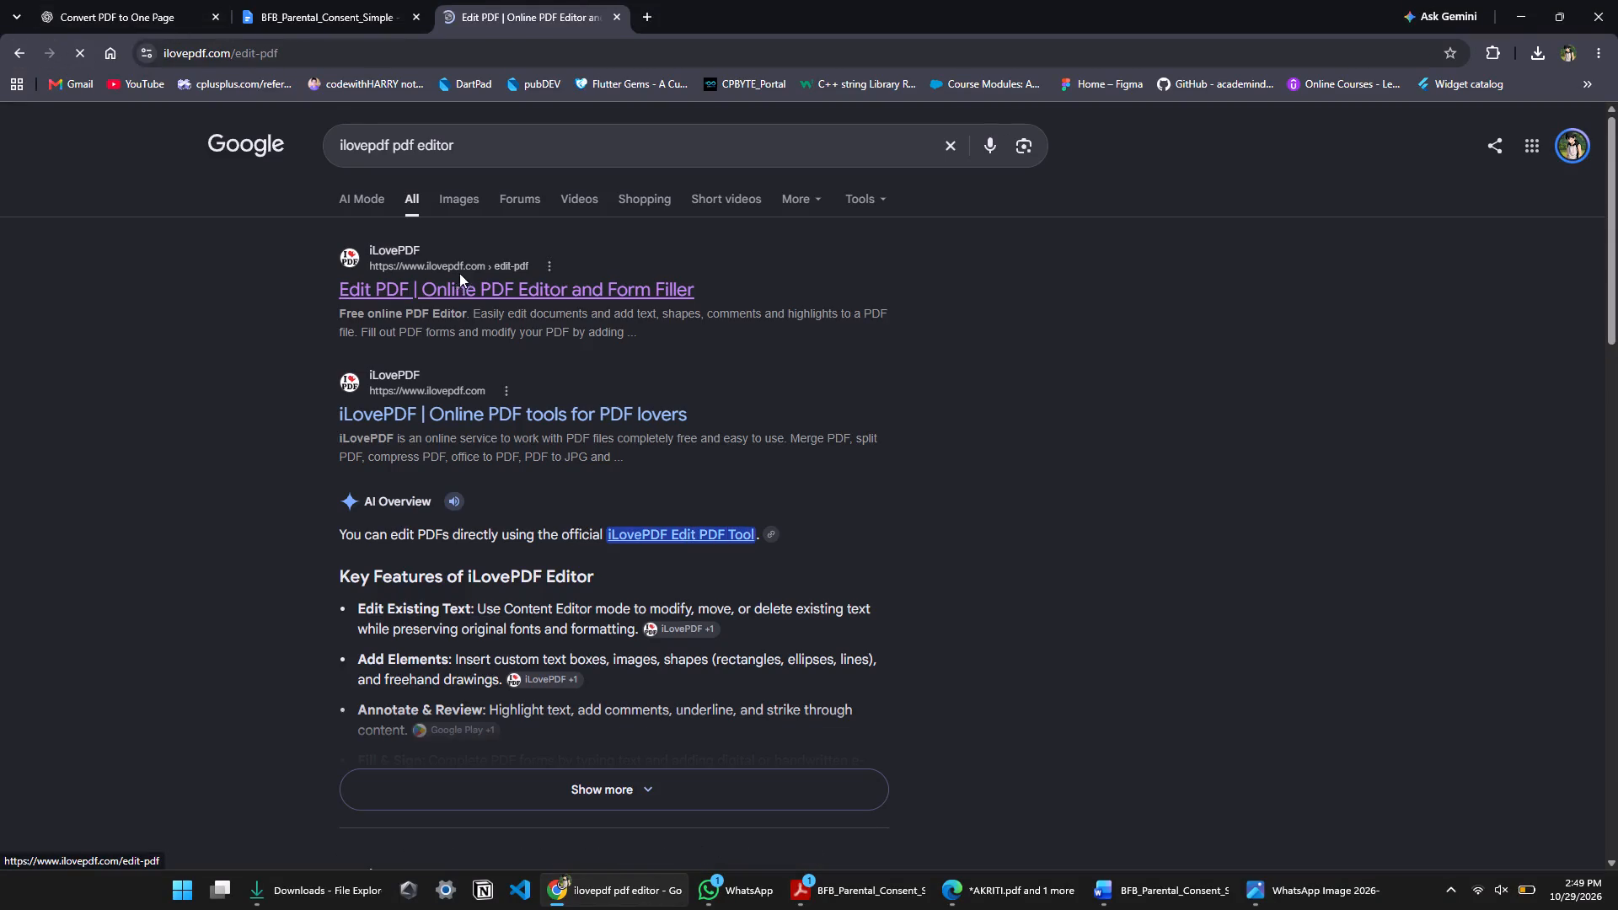
{"action": "left_click", "coordinate": [814, 368]}
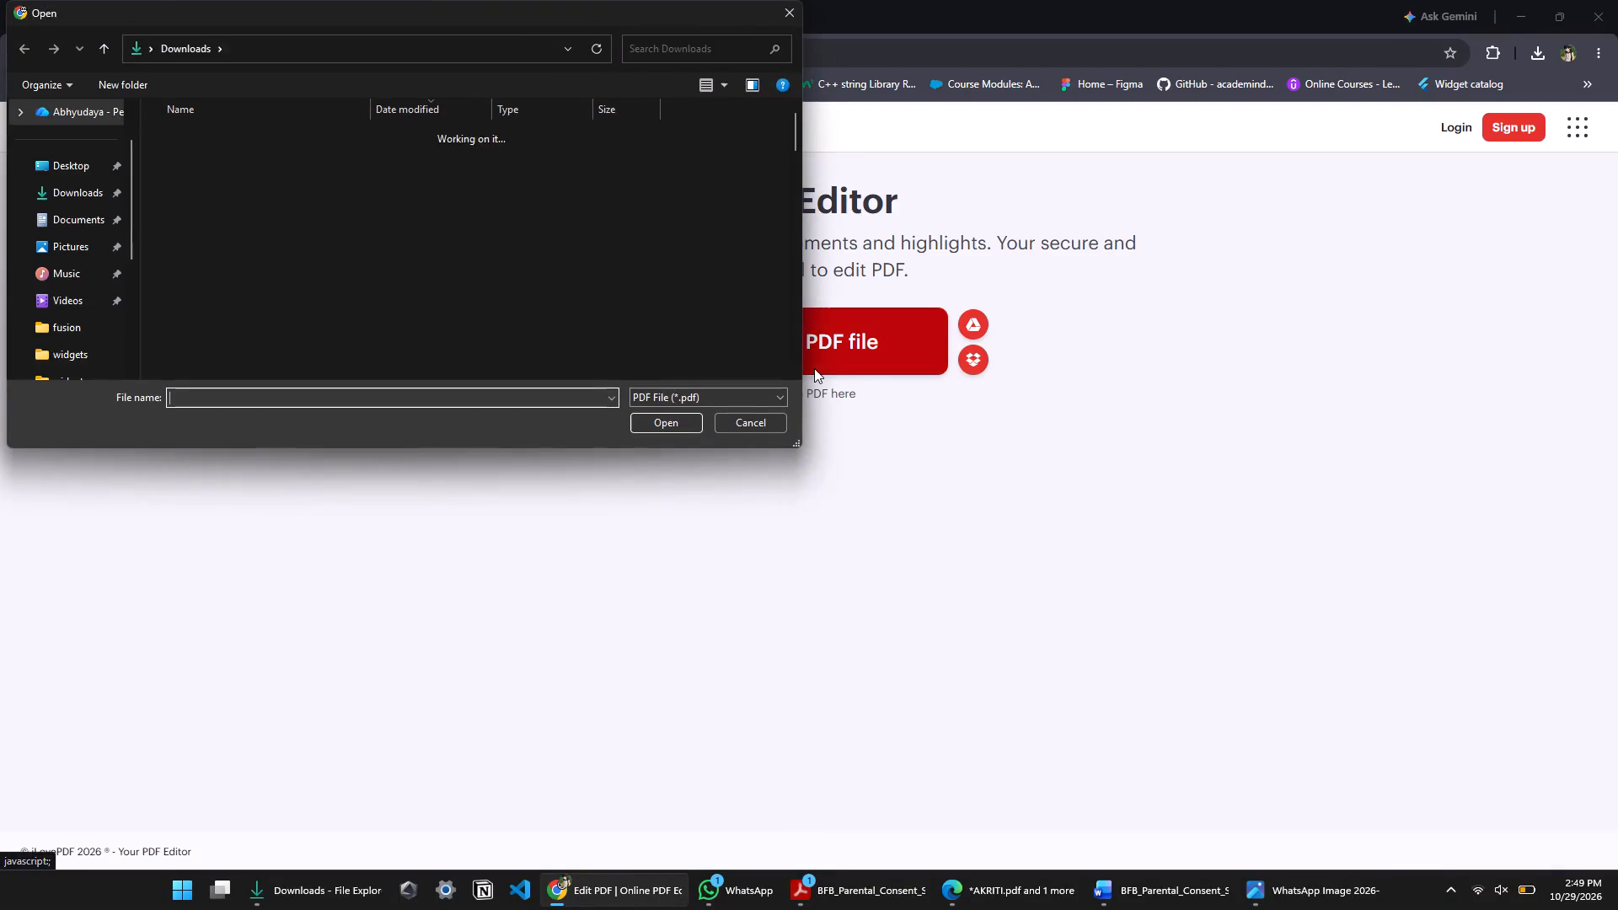
Switch to Edge and save the edited consent form to AKRITI.pdf.
{"action": "left_click", "coordinate": [1026, 896]}
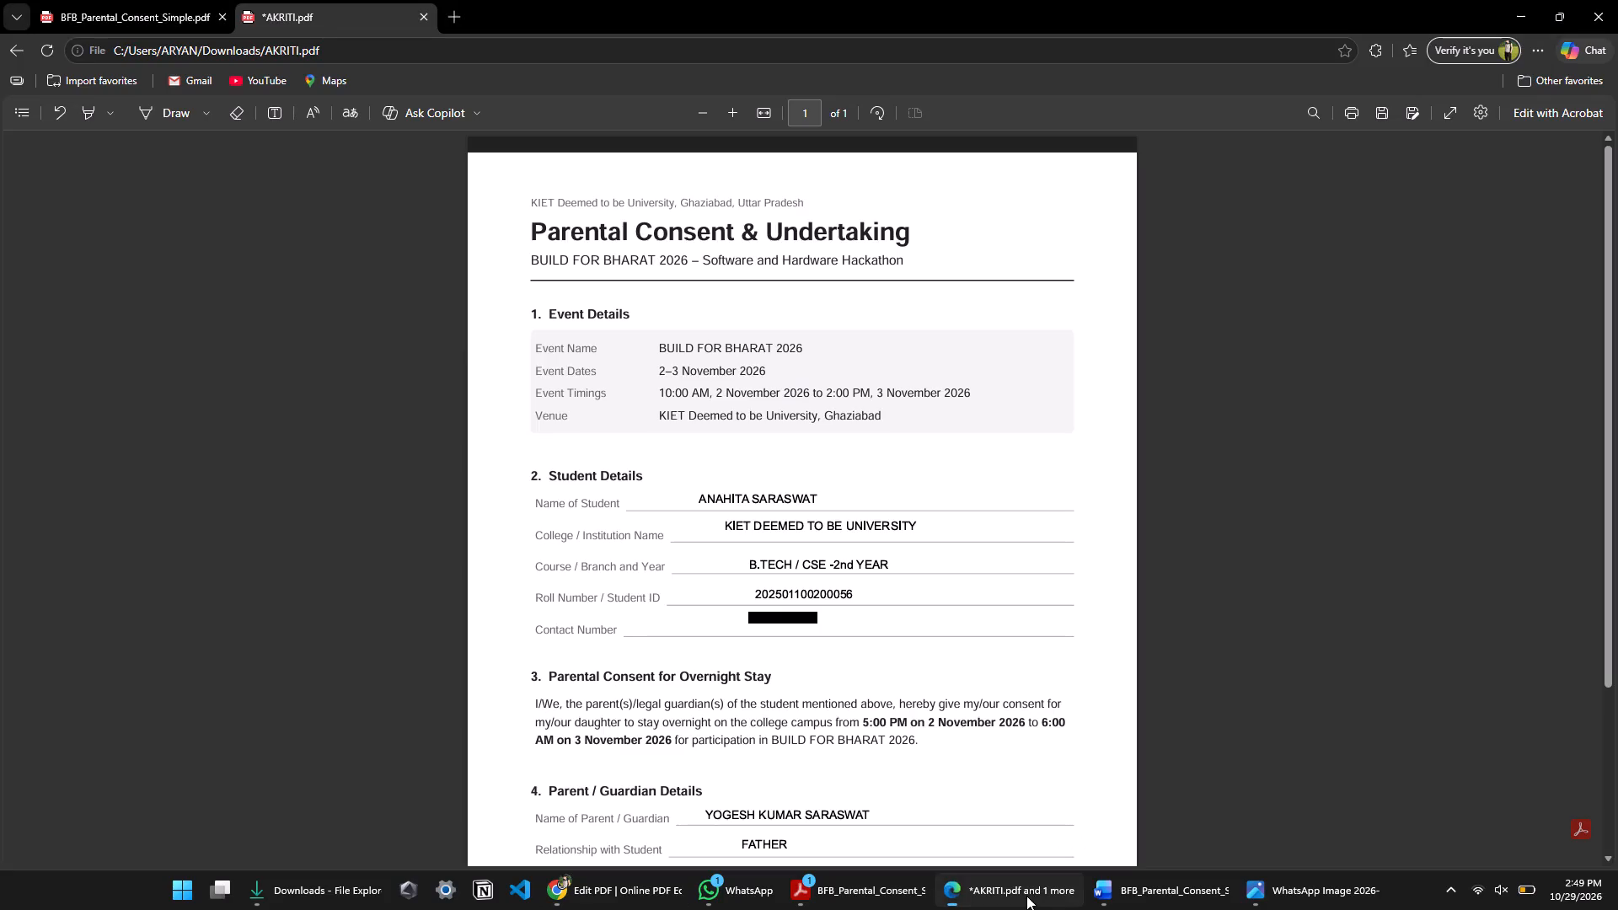
{"action": "left_click", "coordinate": [1385, 123]}
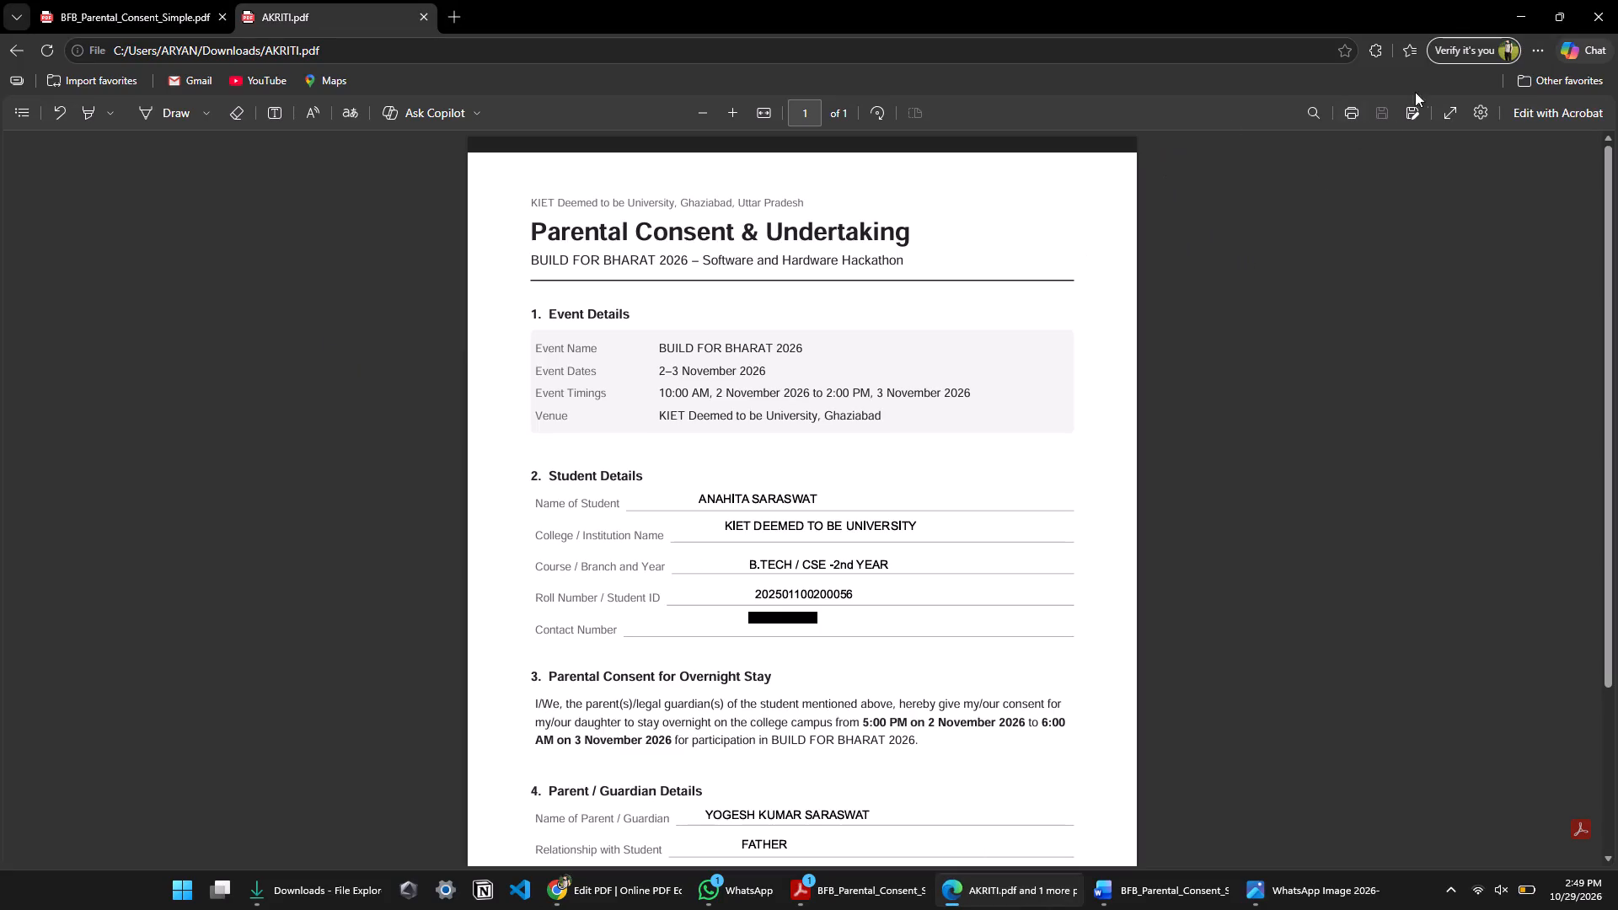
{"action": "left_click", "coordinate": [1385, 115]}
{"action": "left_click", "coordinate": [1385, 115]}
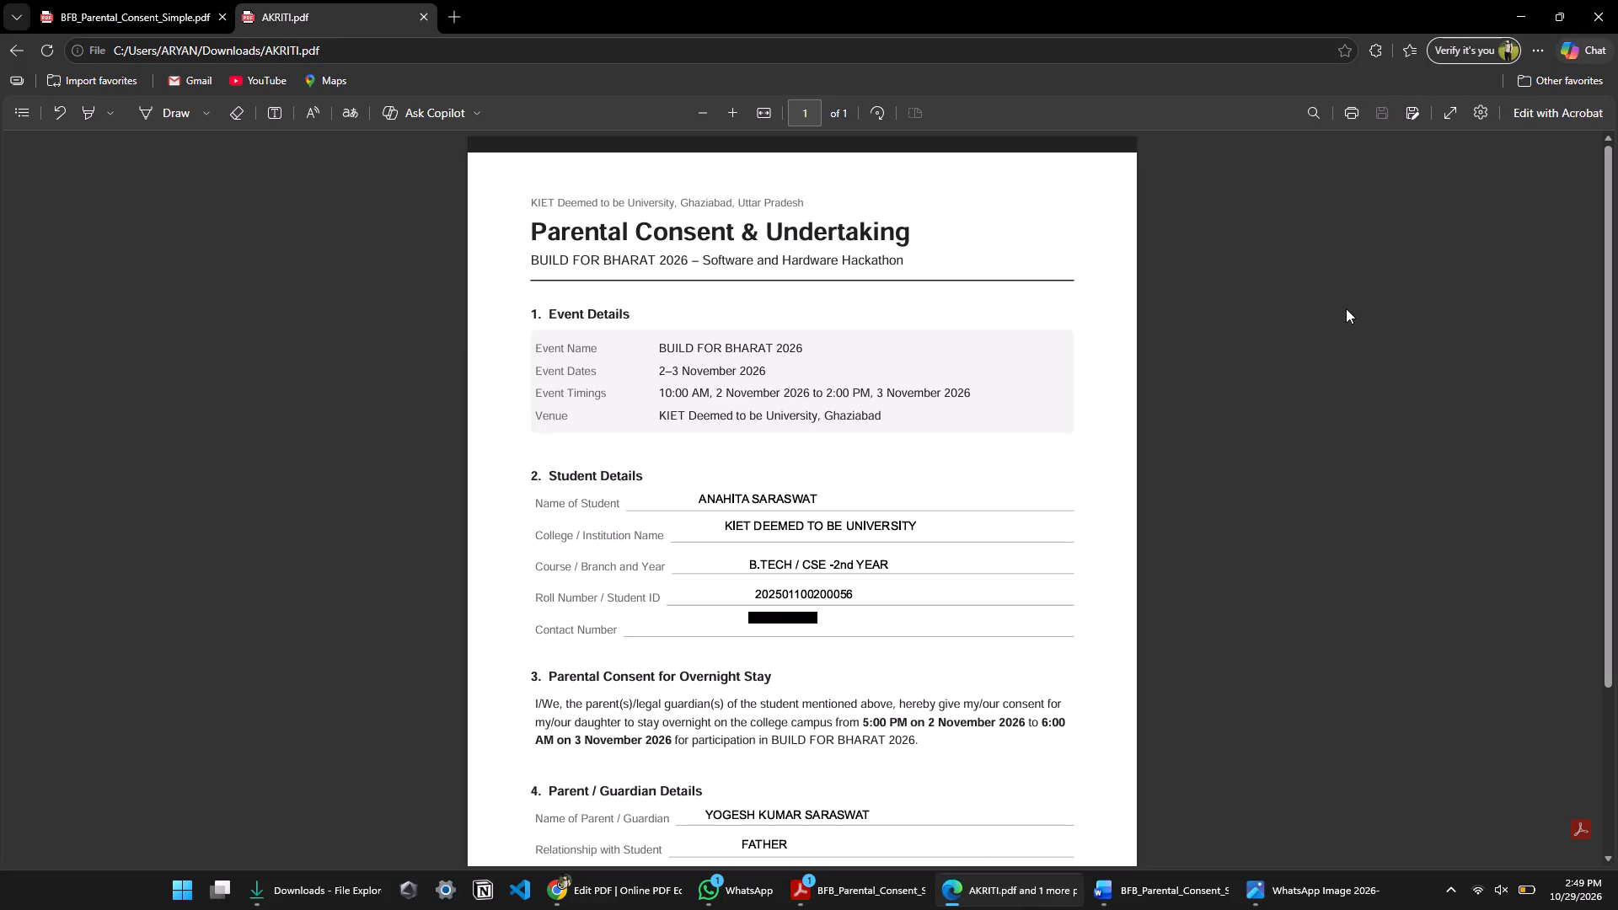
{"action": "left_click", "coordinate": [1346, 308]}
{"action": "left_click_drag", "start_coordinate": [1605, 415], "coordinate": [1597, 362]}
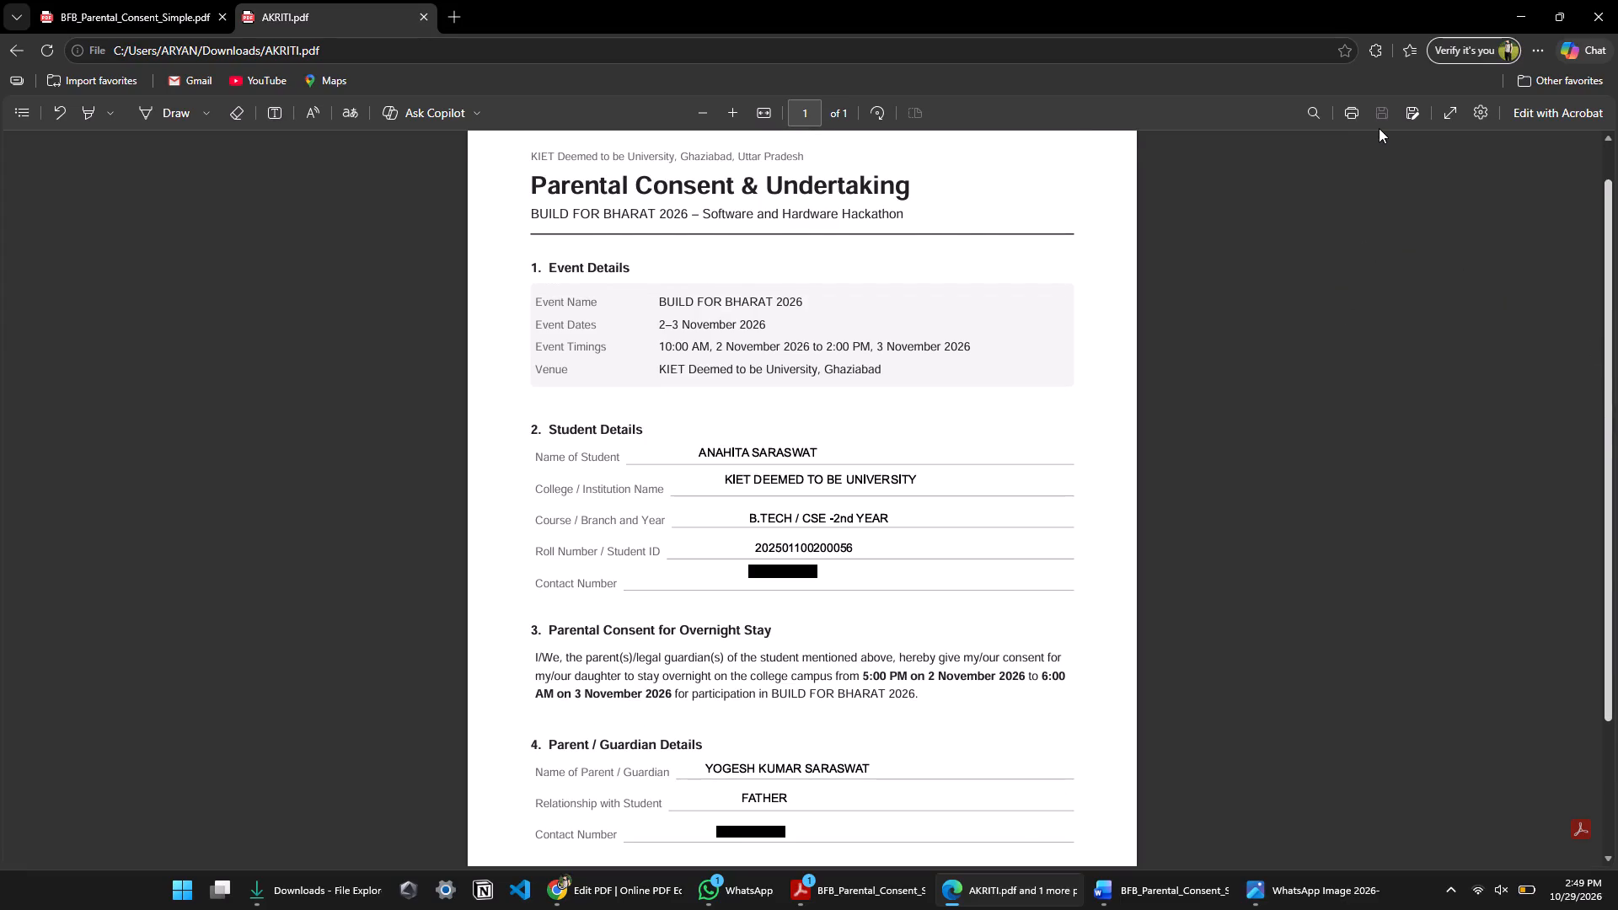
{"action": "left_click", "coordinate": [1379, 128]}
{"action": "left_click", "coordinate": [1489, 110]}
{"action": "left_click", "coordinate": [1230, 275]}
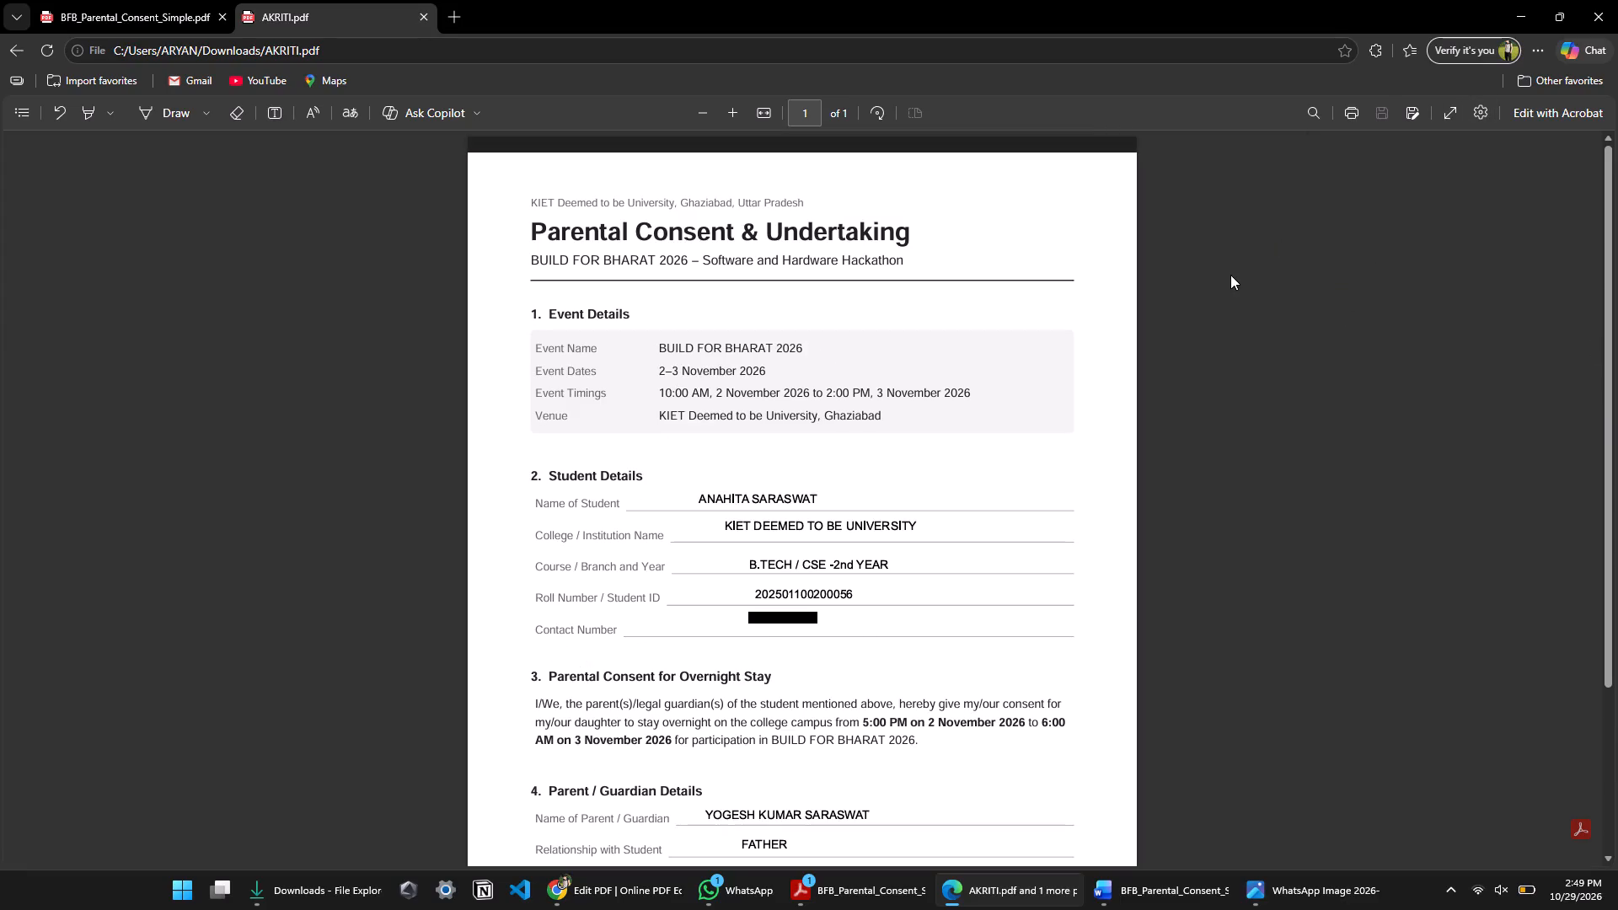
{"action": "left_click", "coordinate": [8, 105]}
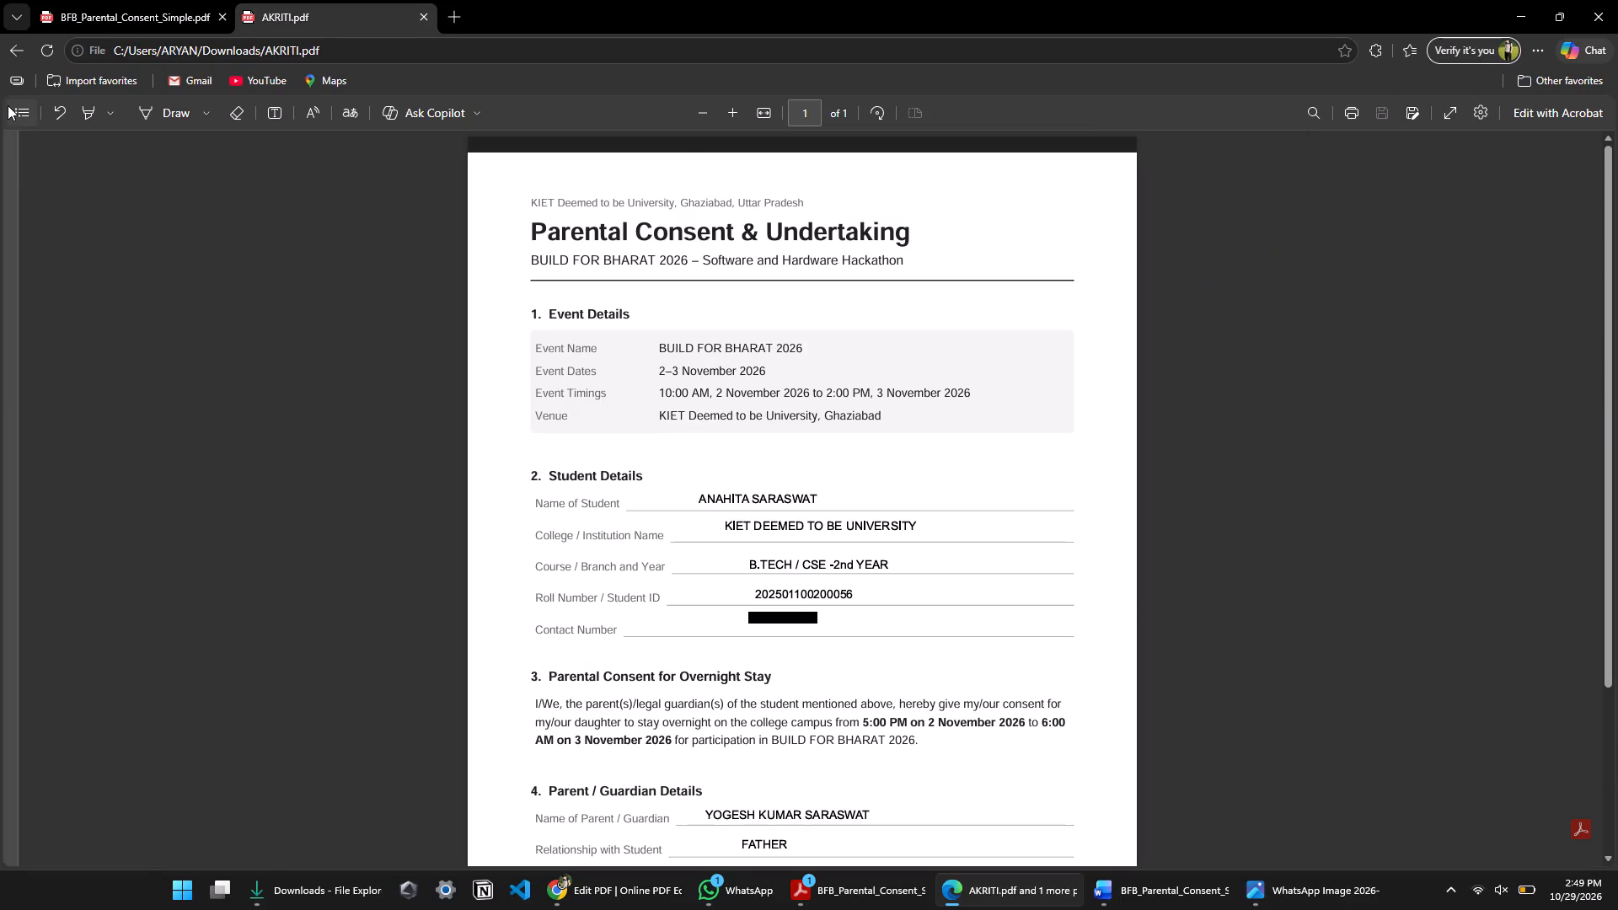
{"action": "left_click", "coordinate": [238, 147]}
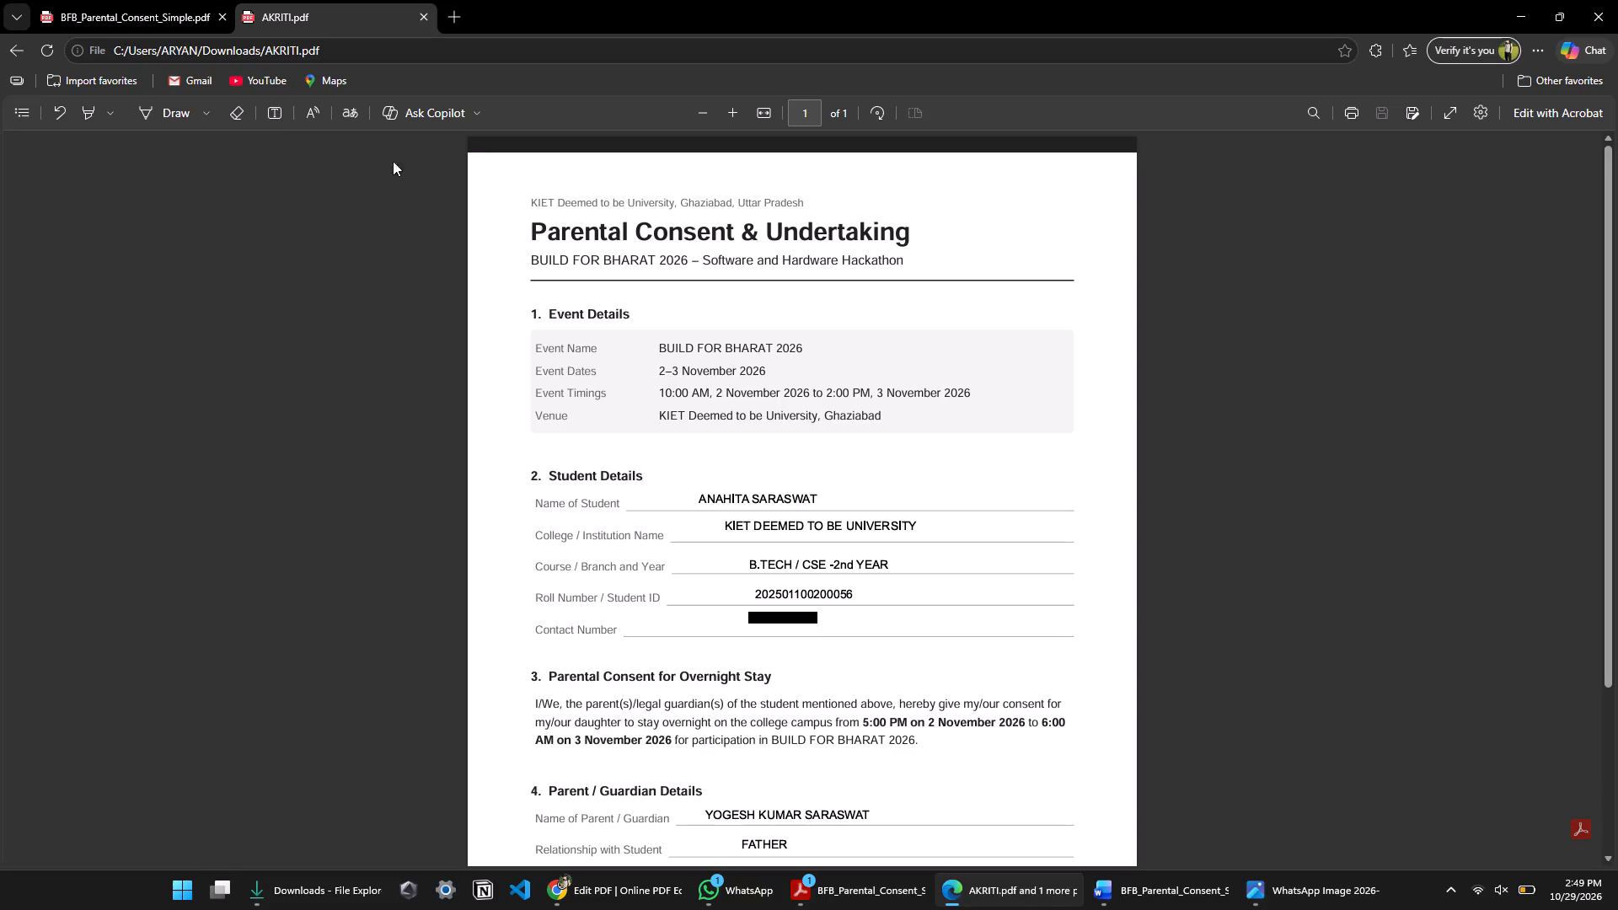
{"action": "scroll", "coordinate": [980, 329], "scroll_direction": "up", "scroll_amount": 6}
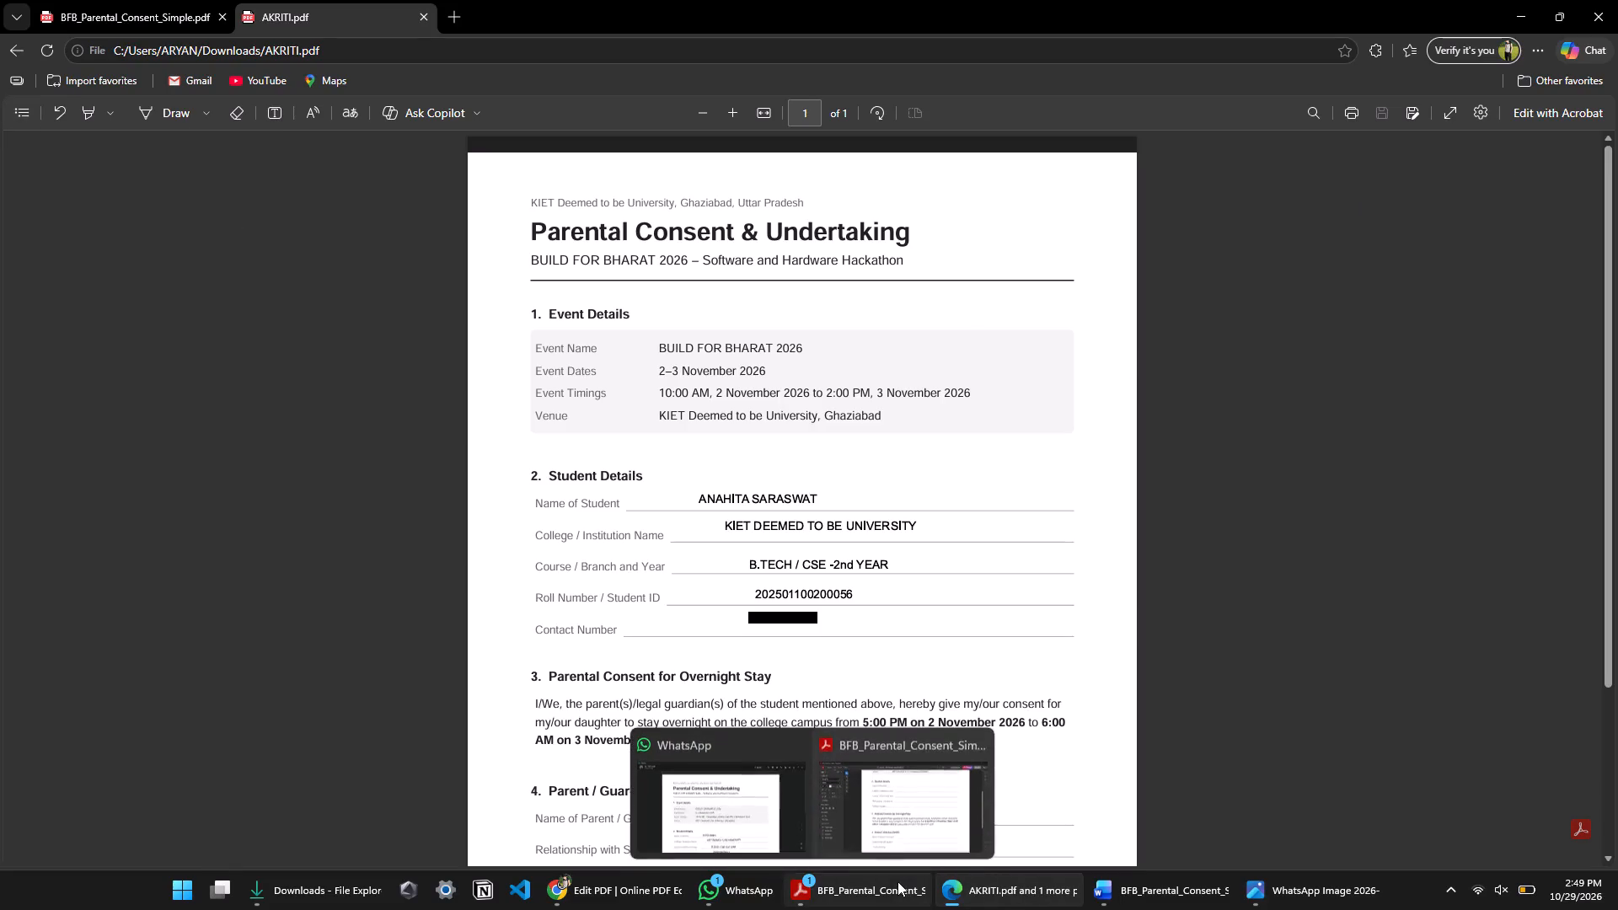
Save a copy of the filled consent form in the Downloads folder under the file name ANAHITA.
{"action": "left_click", "coordinate": [1413, 124]}
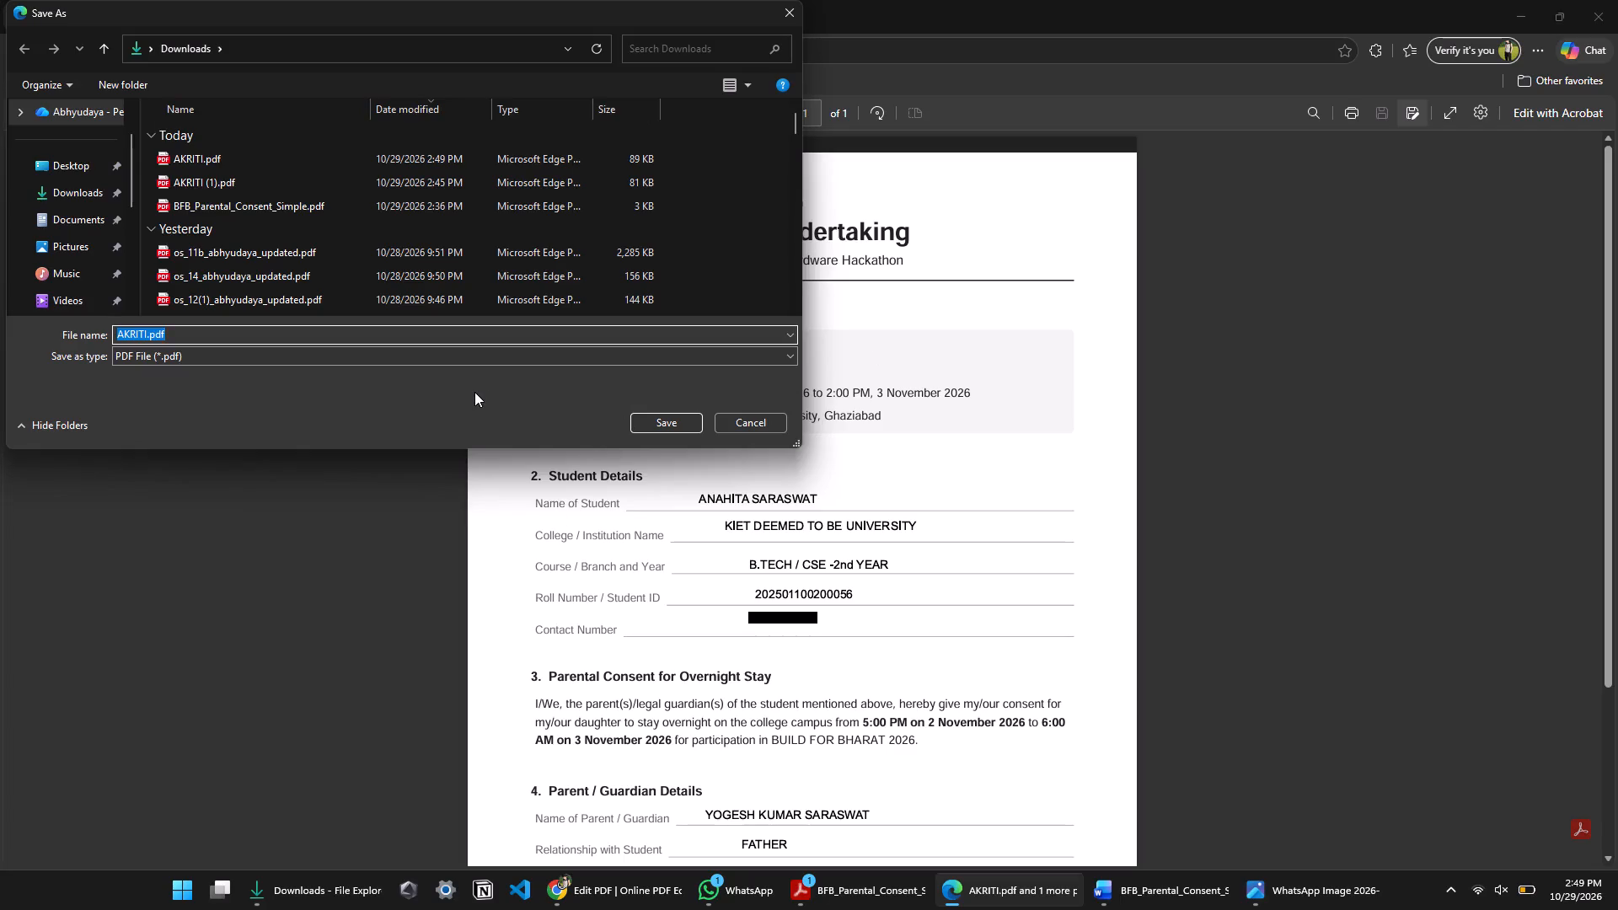
{"action": "key", "text": "BackSpace"}
{"action": "type", "text": "AM"}
{"action": "key", "text": "BackSpace"}
{"action": "type", "text": "NAHITA"}
{"action": "key", "text": "Return"}
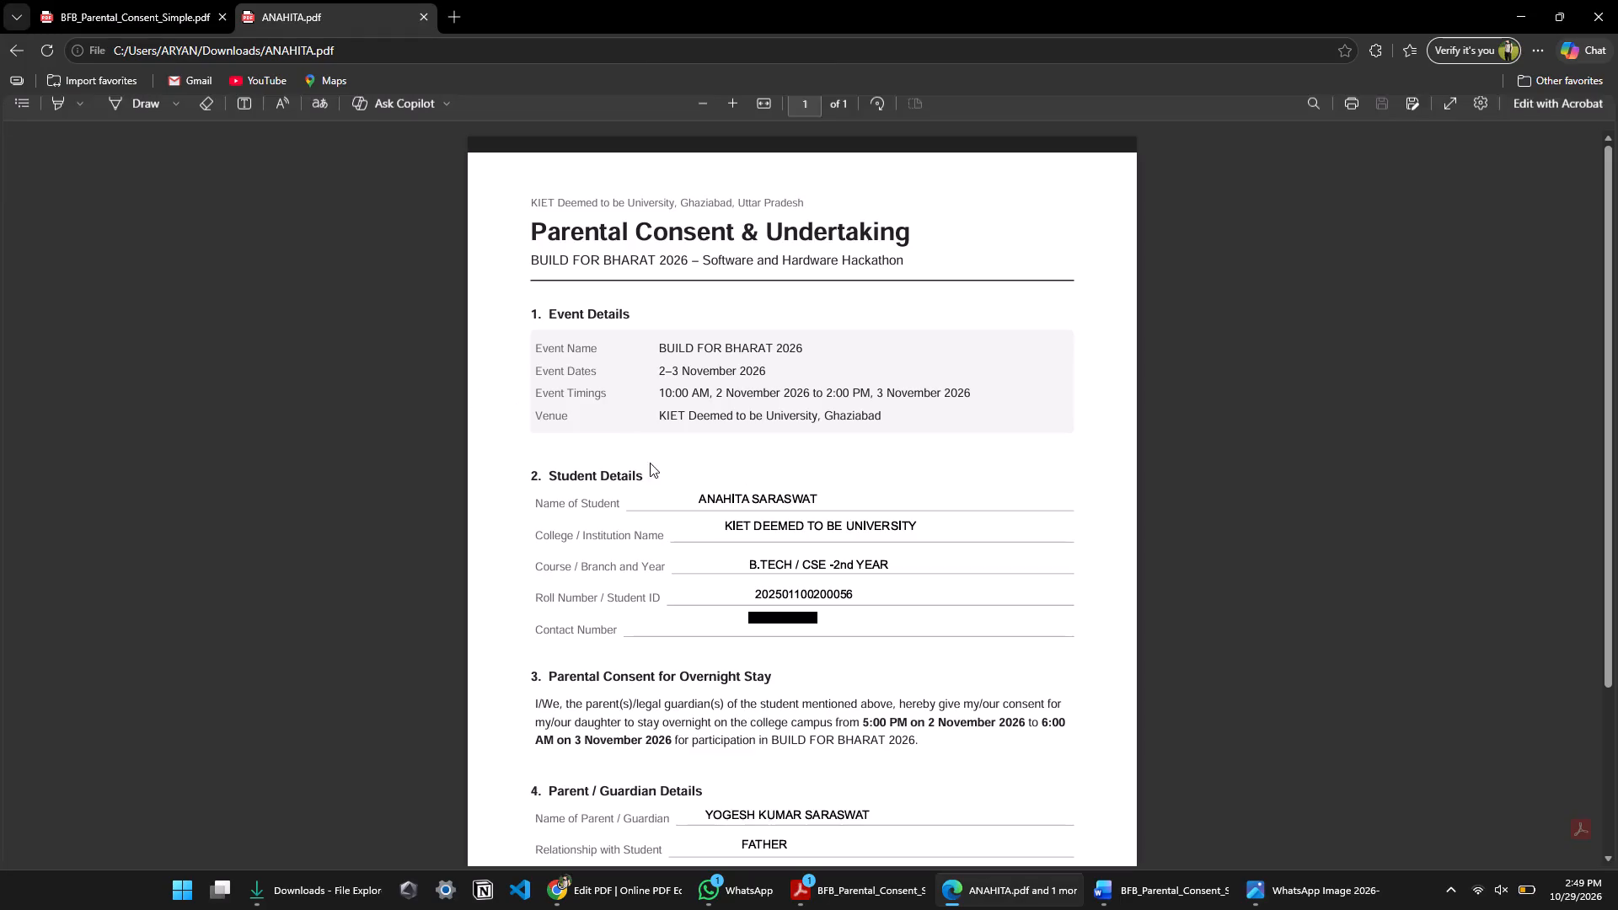
{"action": "scroll", "coordinate": [868, 623], "scroll_direction": "down", "scroll_amount": 5}
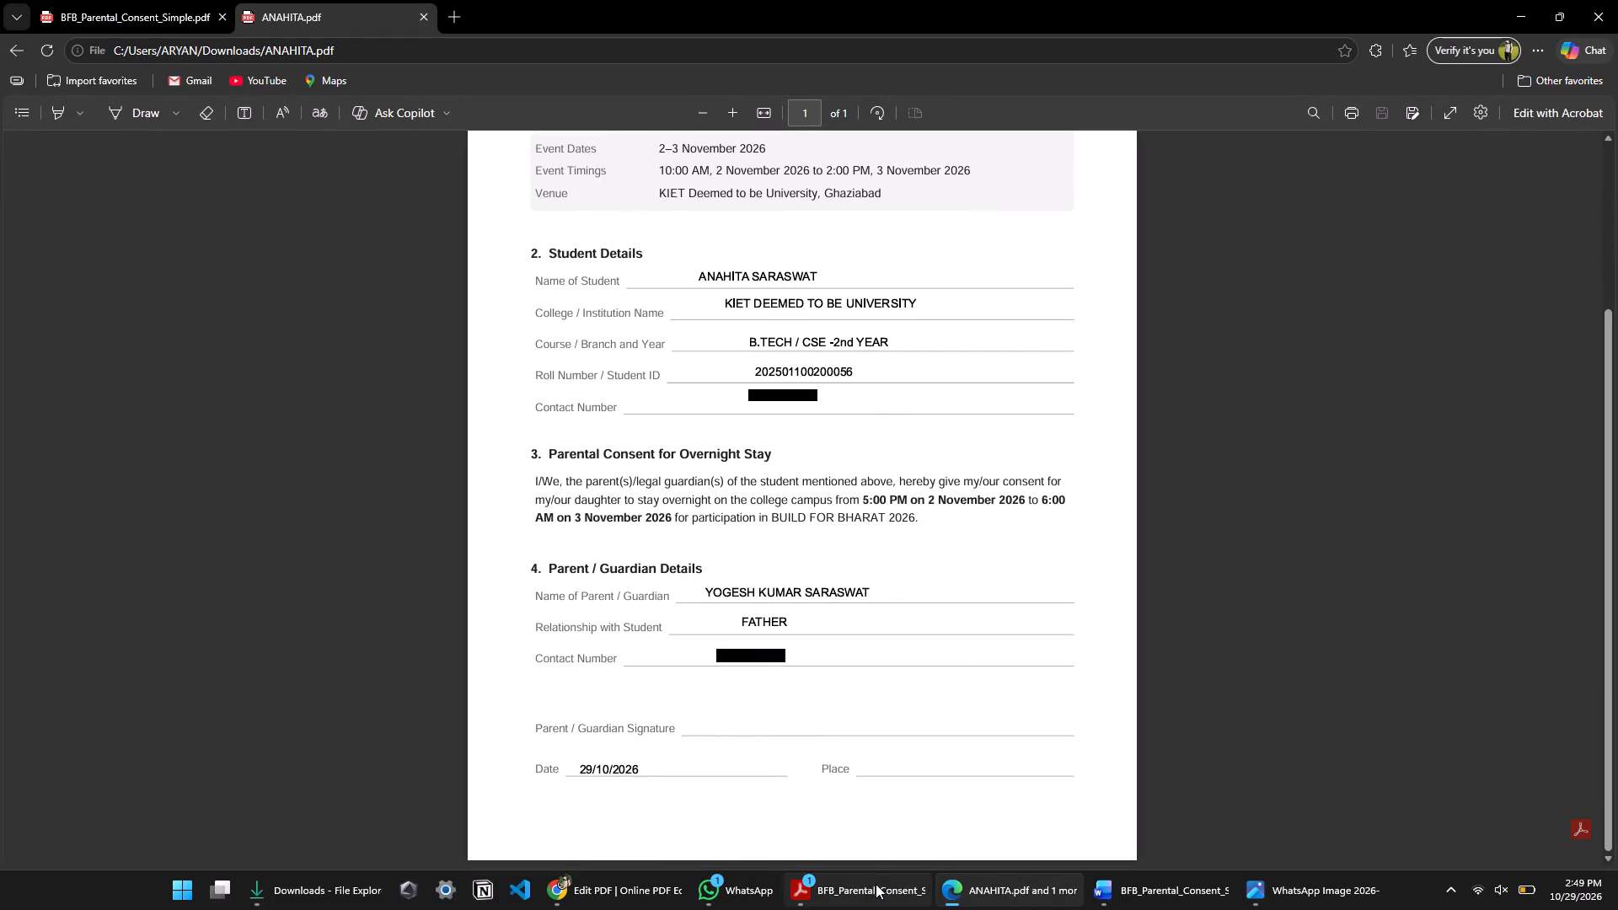
Switch to Chrome and load ANAHITA.pdf from Downloads into the iLovePDF editor.
{"action": "left_click", "coordinate": [577, 882]}
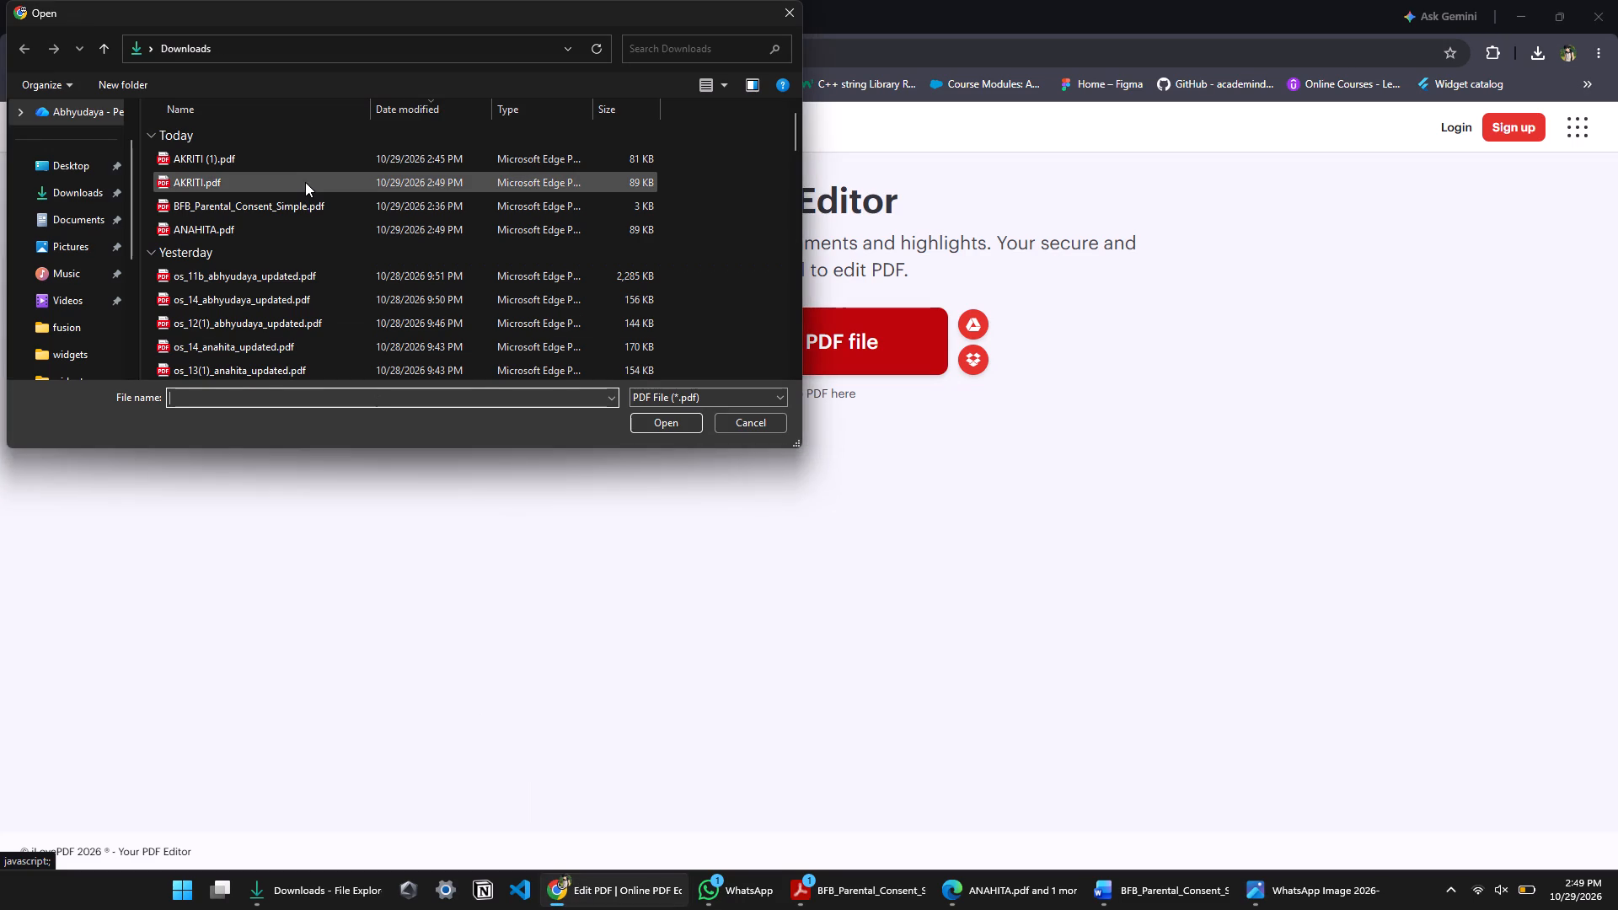
{"action": "scroll", "coordinate": [306, 185], "scroll_direction": "up", "scroll_amount": 5}
{"action": "left_click", "coordinate": [248, 233]}
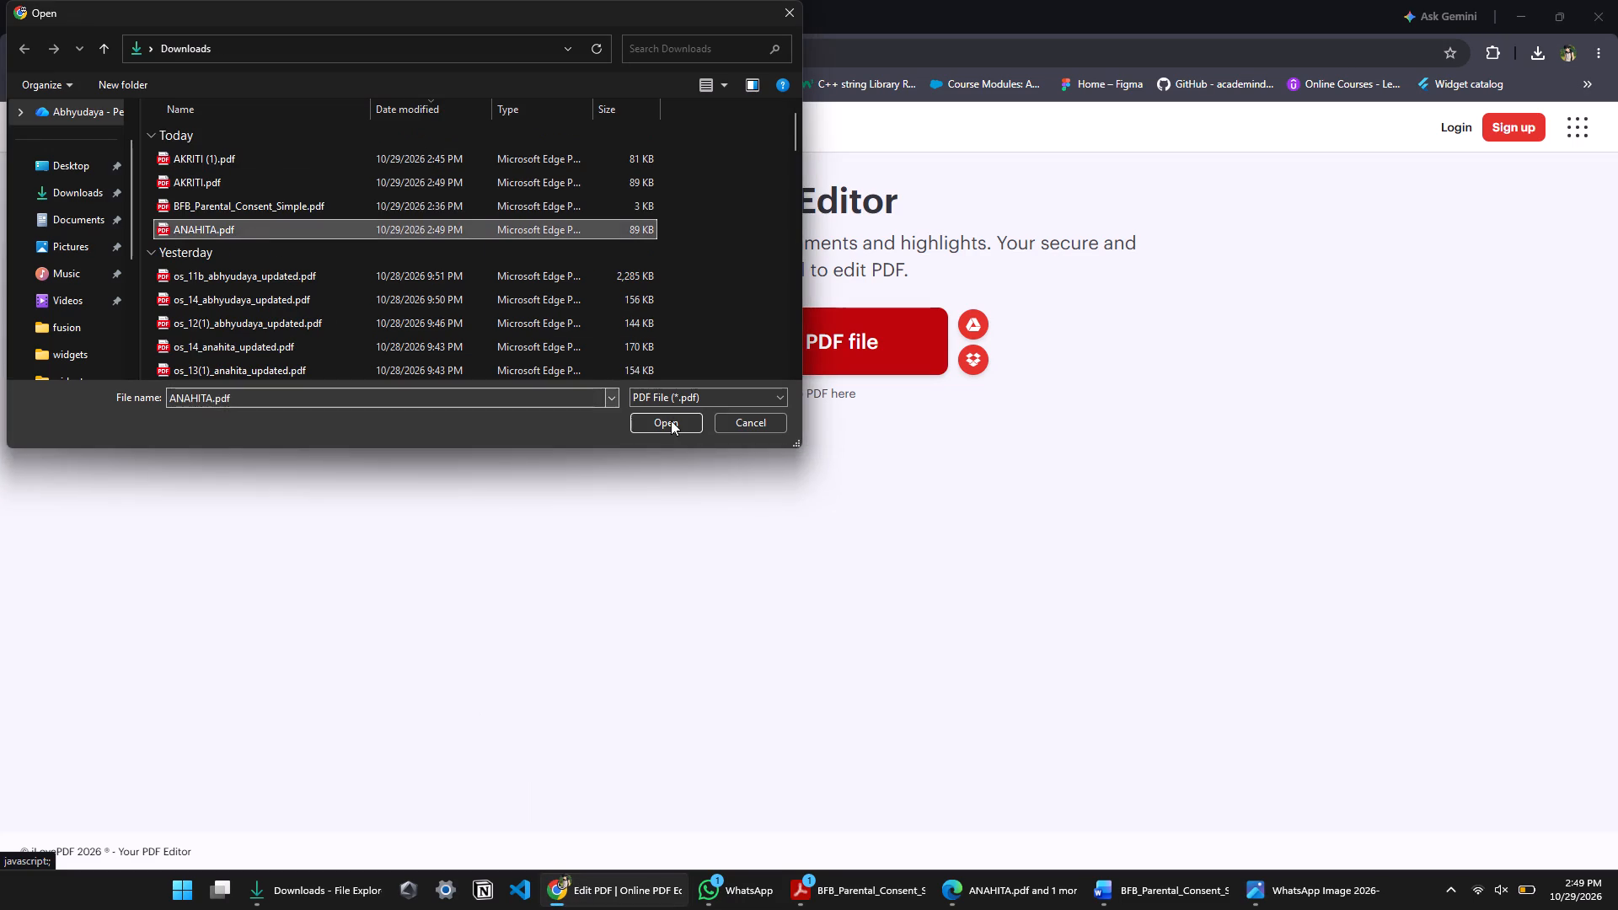
{"action": "left_click", "coordinate": [671, 420]}
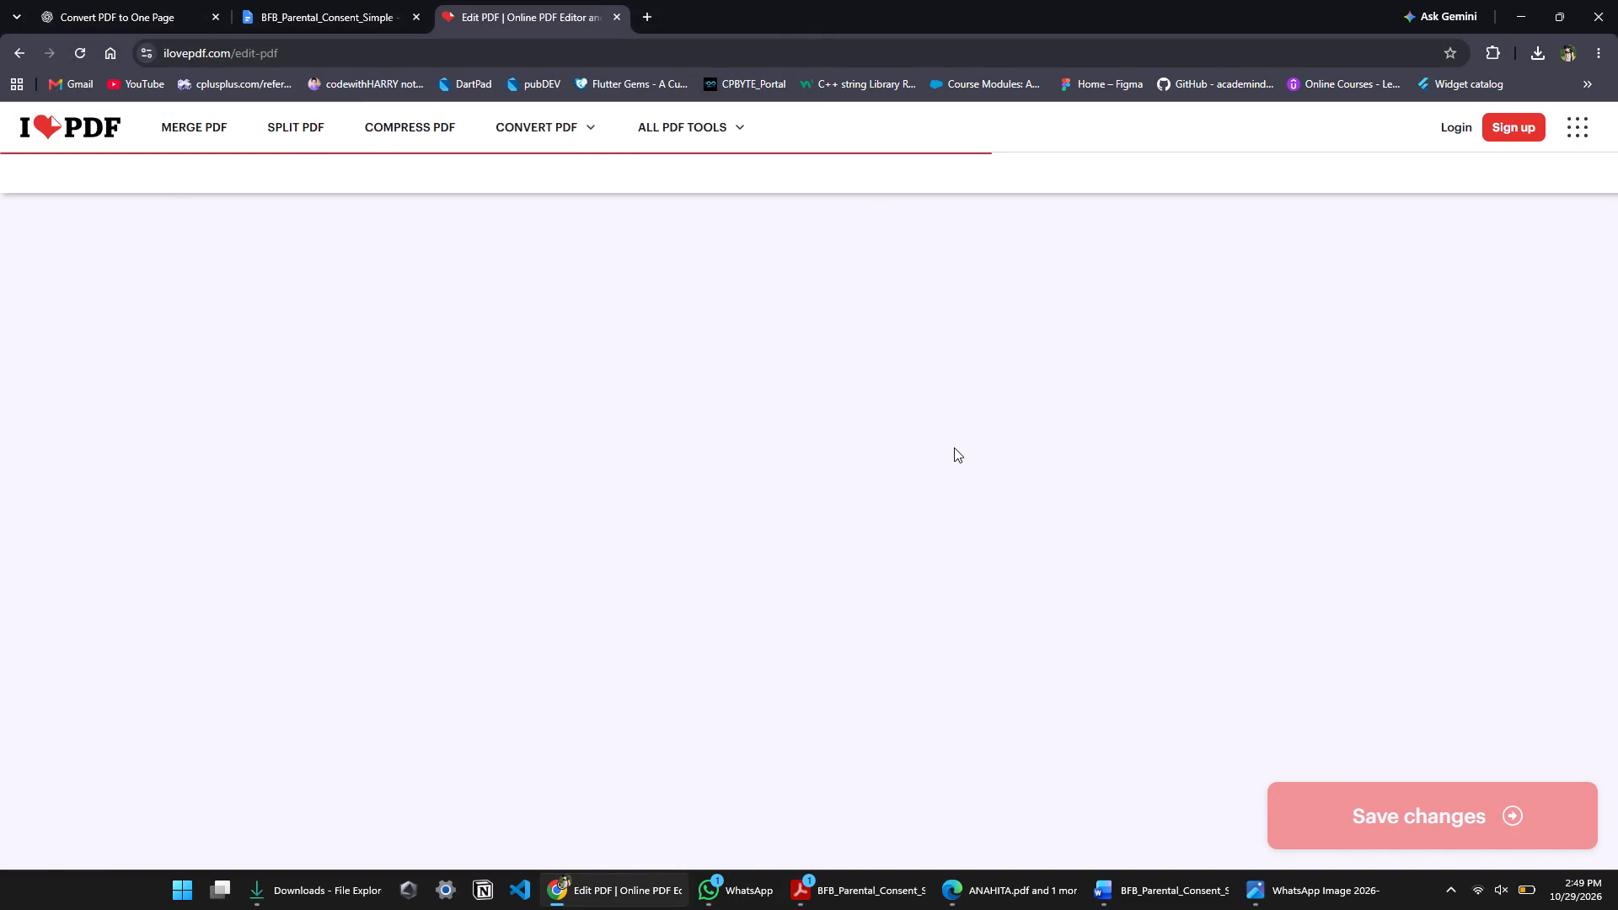
{"action": "scroll", "coordinate": [954, 447], "scroll_direction": "down", "scroll_amount": 4}
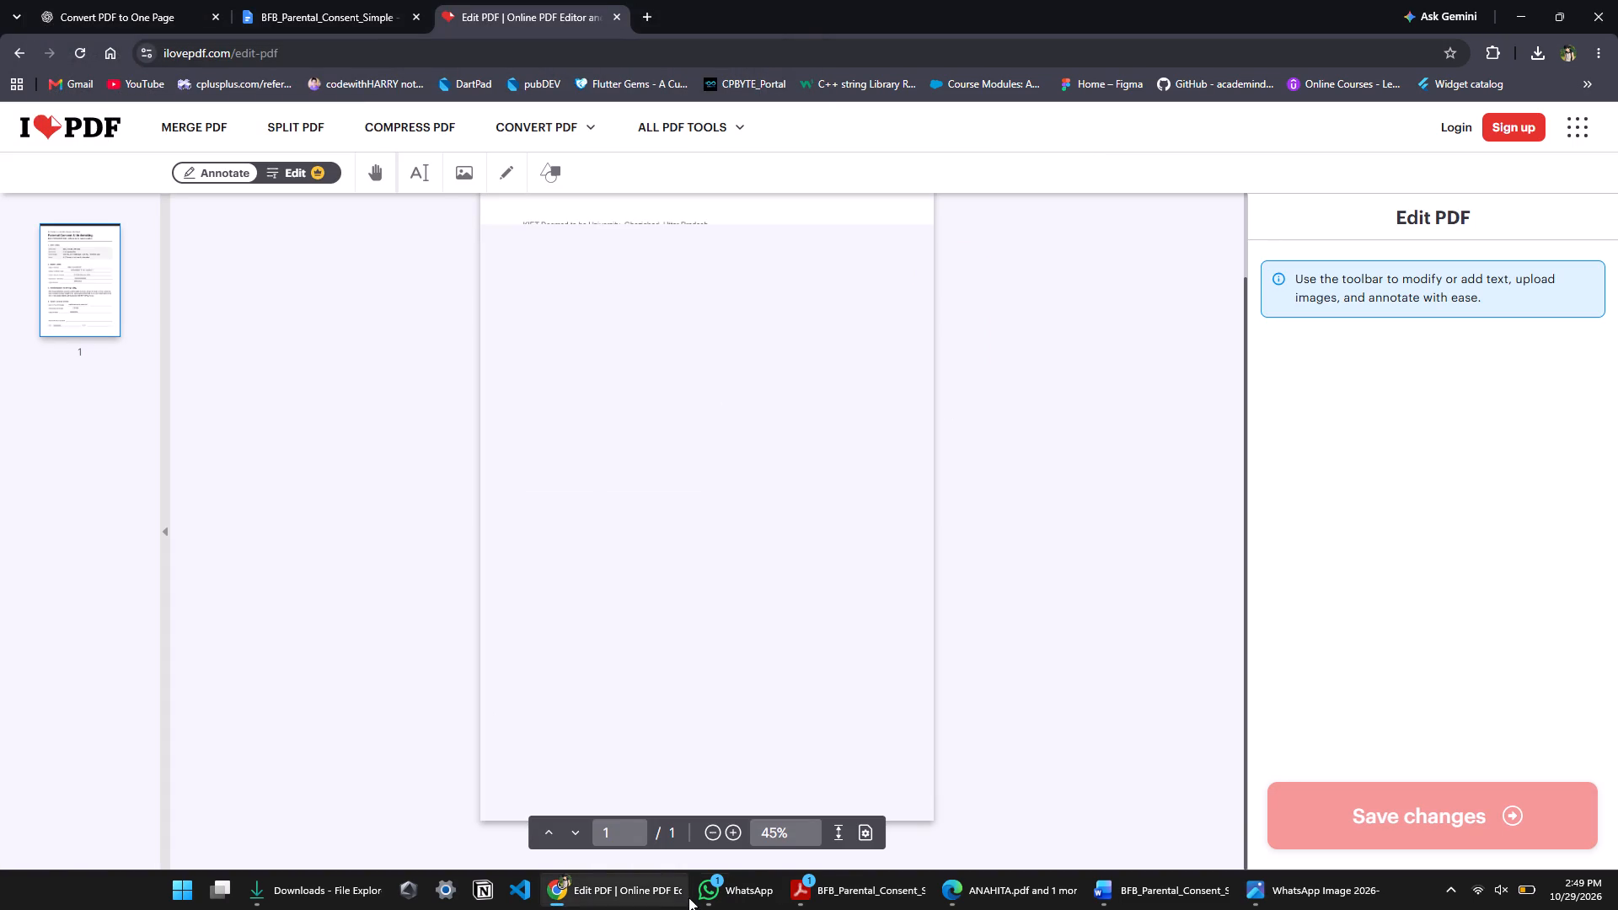
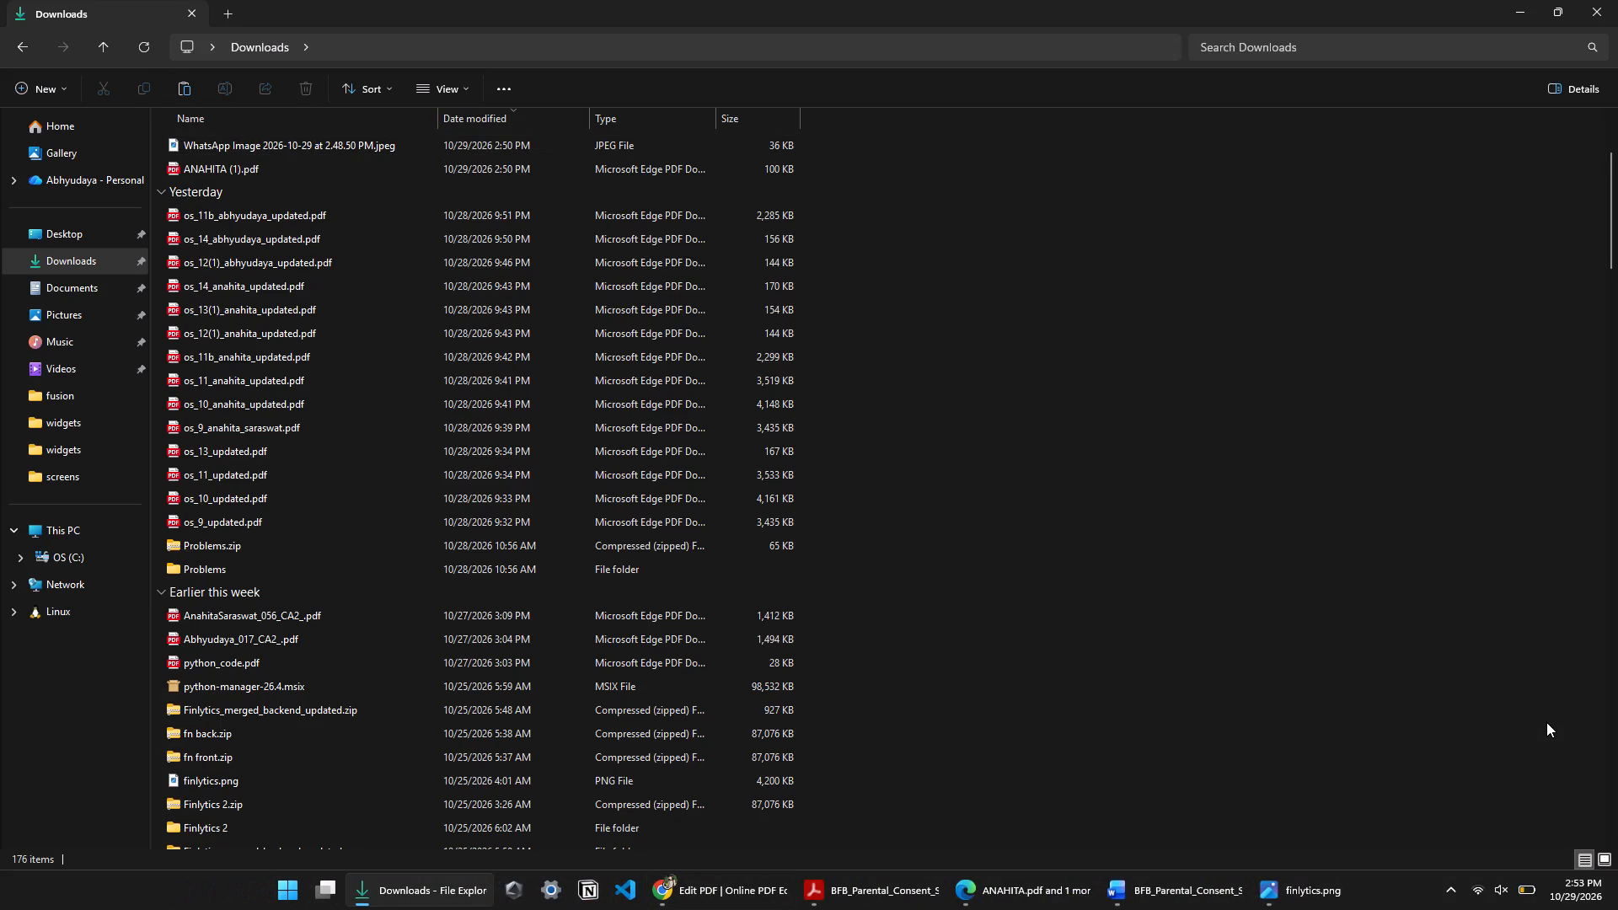
Close the Downloads folder window and the Chrome window holding the processed iLovePDF form.
{"action": "key", "text": "alt+F4"}
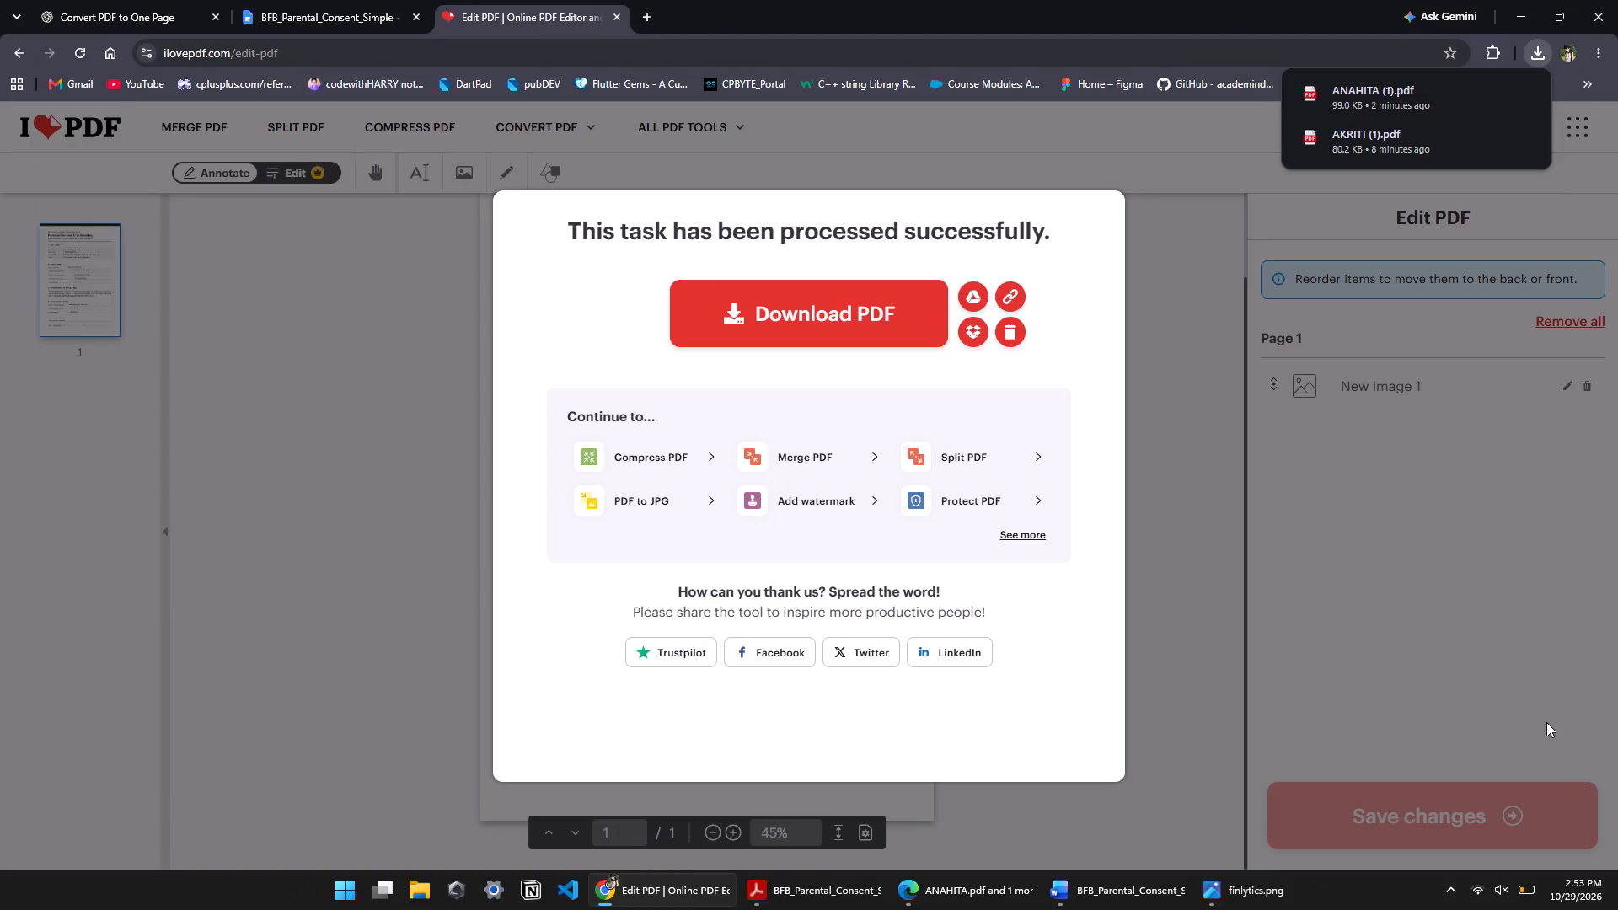
{"action": "key", "text": "alt+F4"}
{"action": "key", "text": "alt+5"}
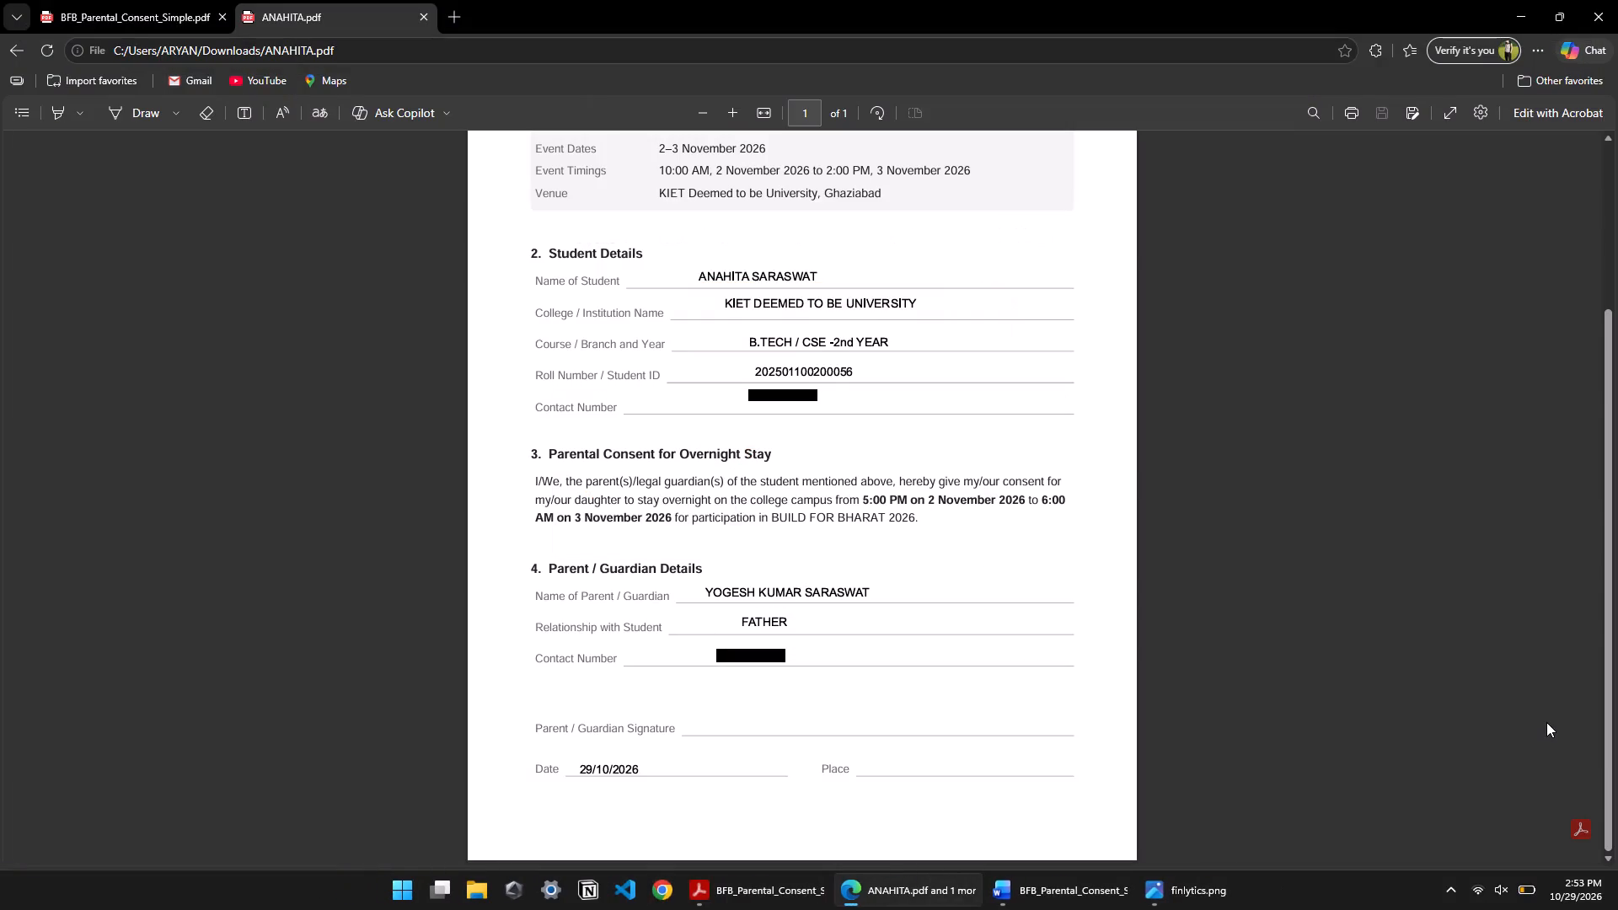
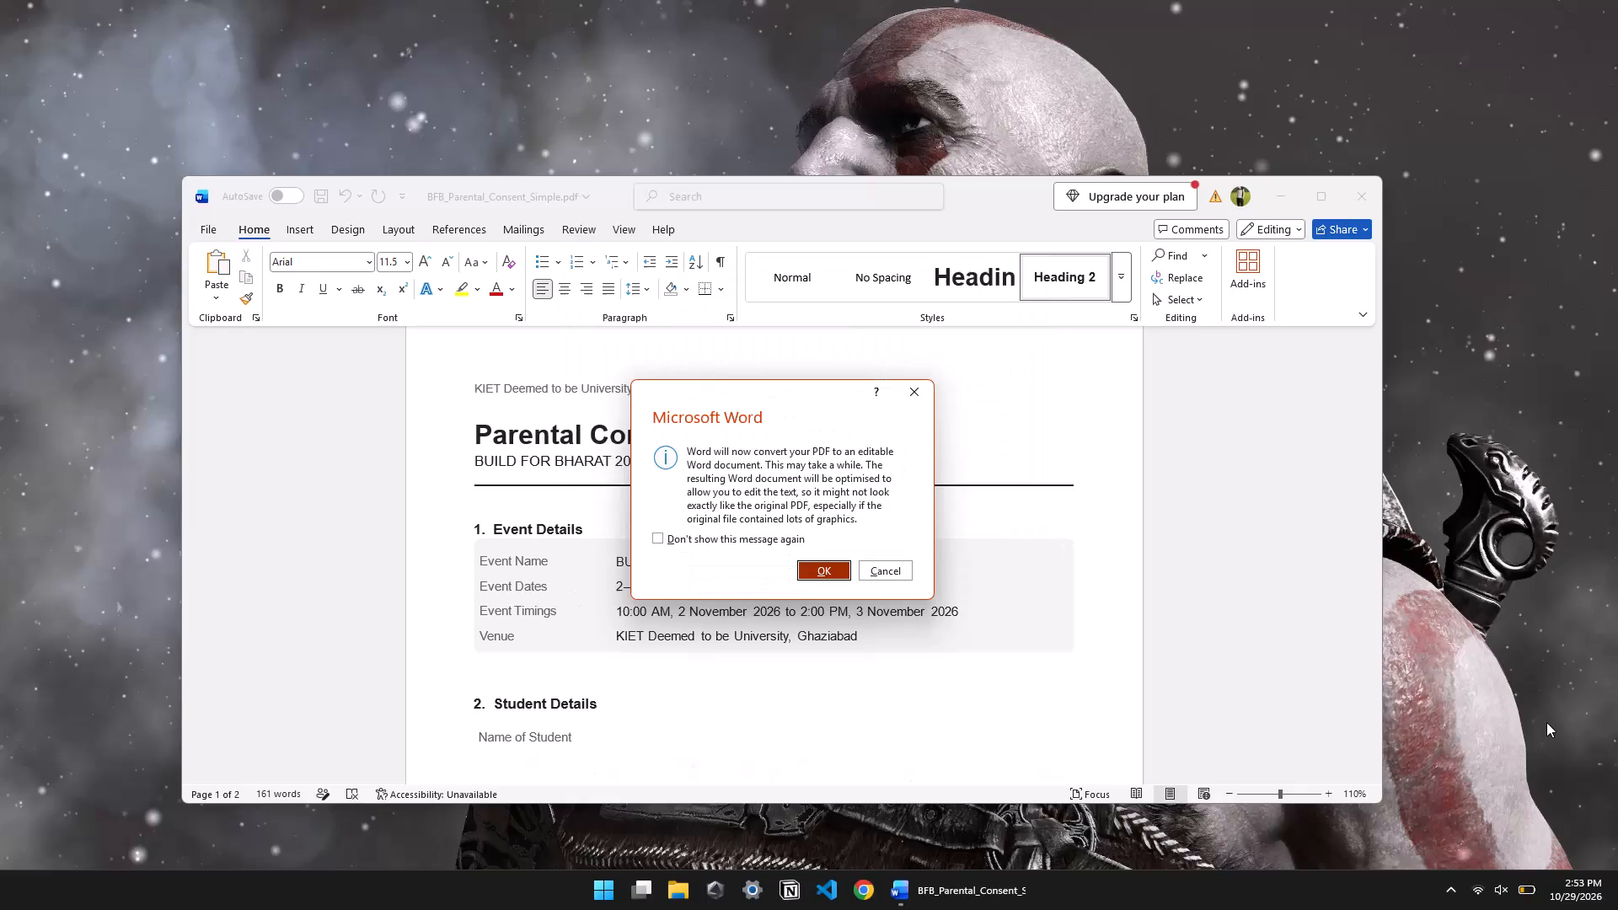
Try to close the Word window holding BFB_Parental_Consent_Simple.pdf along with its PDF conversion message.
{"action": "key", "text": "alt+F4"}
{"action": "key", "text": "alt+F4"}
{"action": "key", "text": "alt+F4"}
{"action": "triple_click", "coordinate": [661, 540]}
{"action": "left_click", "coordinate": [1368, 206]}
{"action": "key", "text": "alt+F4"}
Open the Windows power options.
{"action": "left_click", "coordinate": [614, 888]}
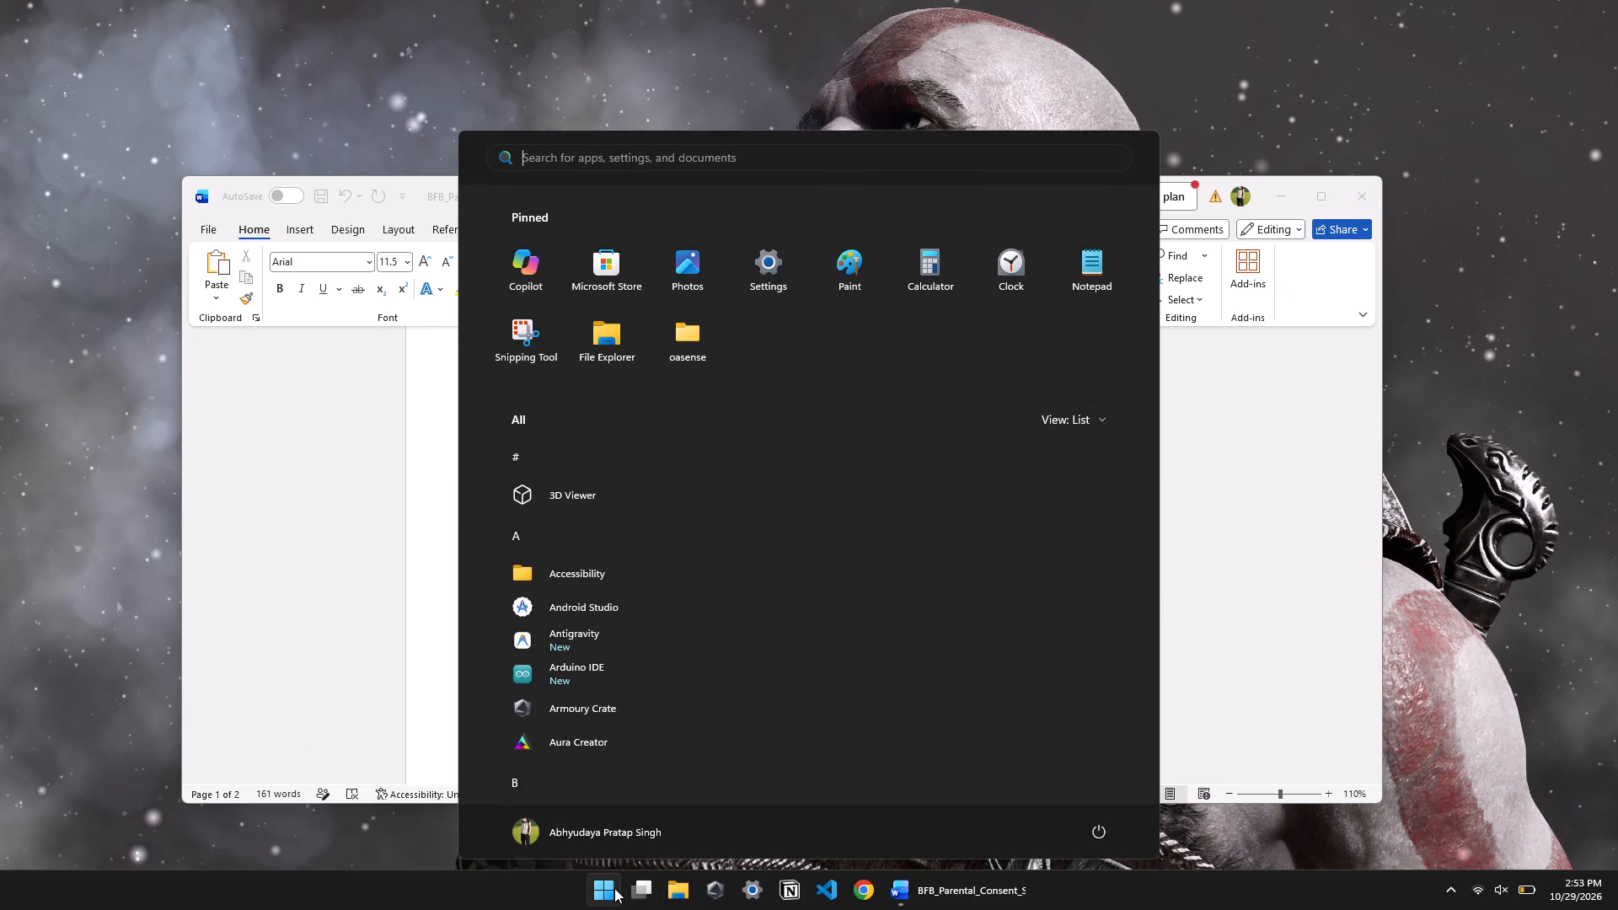
{"action": "left_click", "coordinate": [1108, 831]}
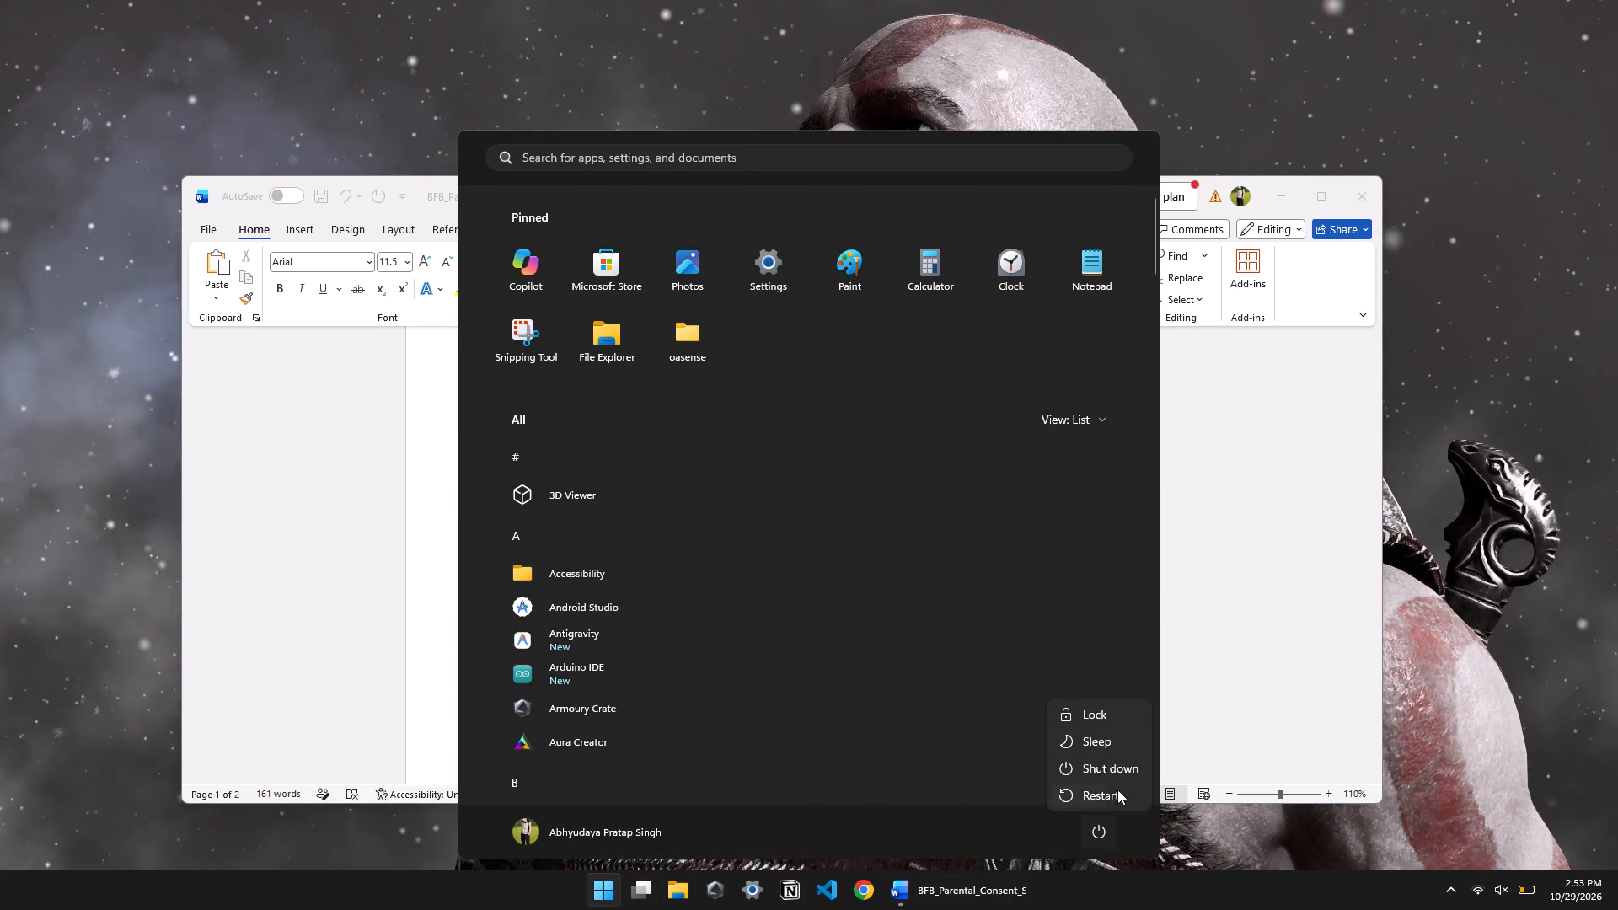